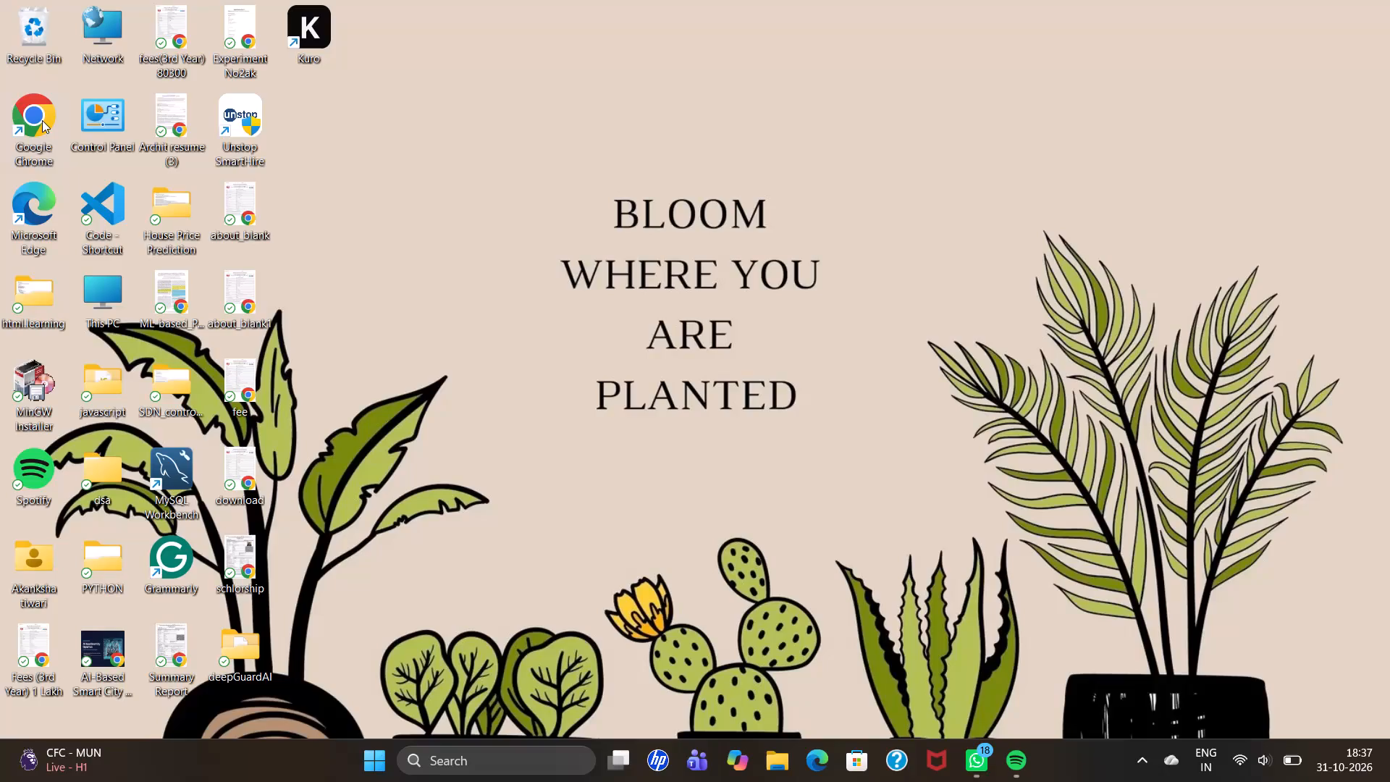
Open Google Chrome and run a Google search for "aktu erp" from the earlier search suggestions.
double_click(42, 120)
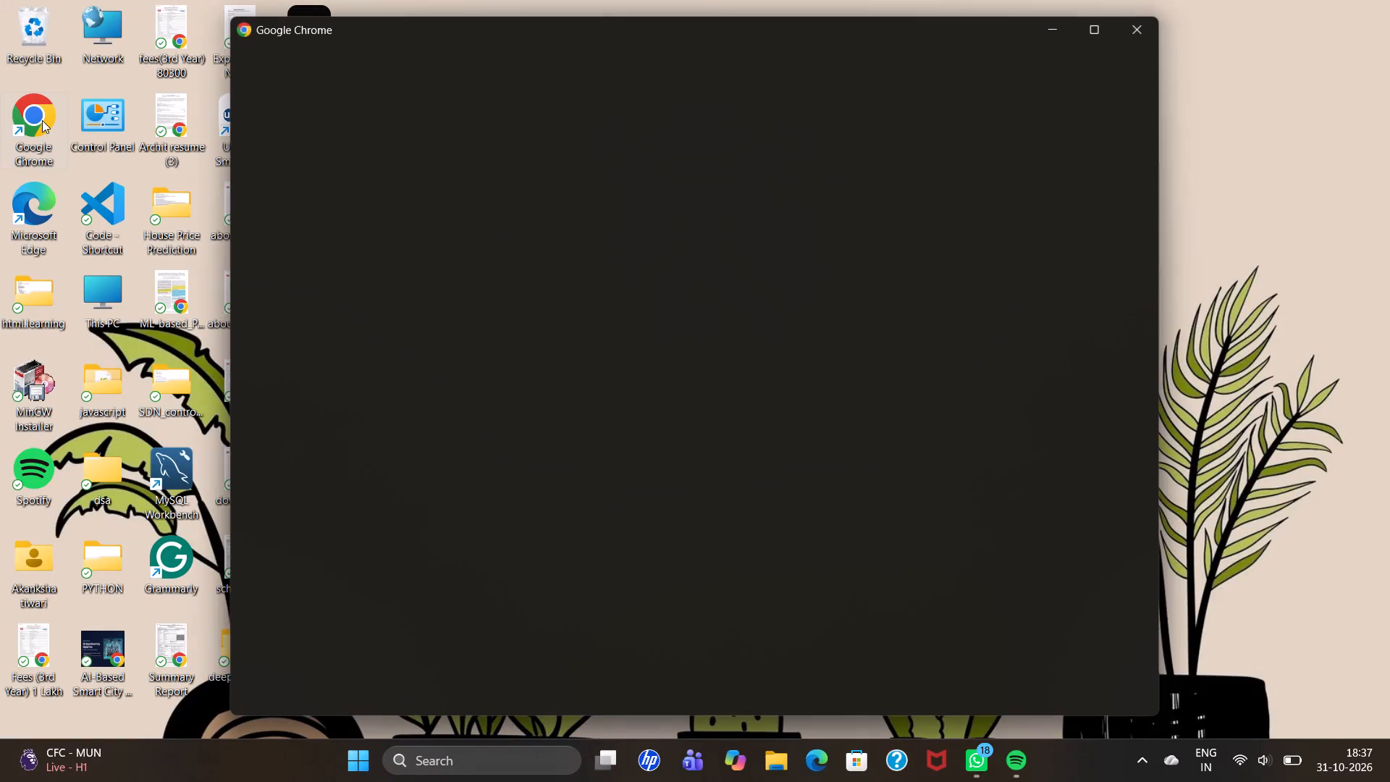
click(511, 444)
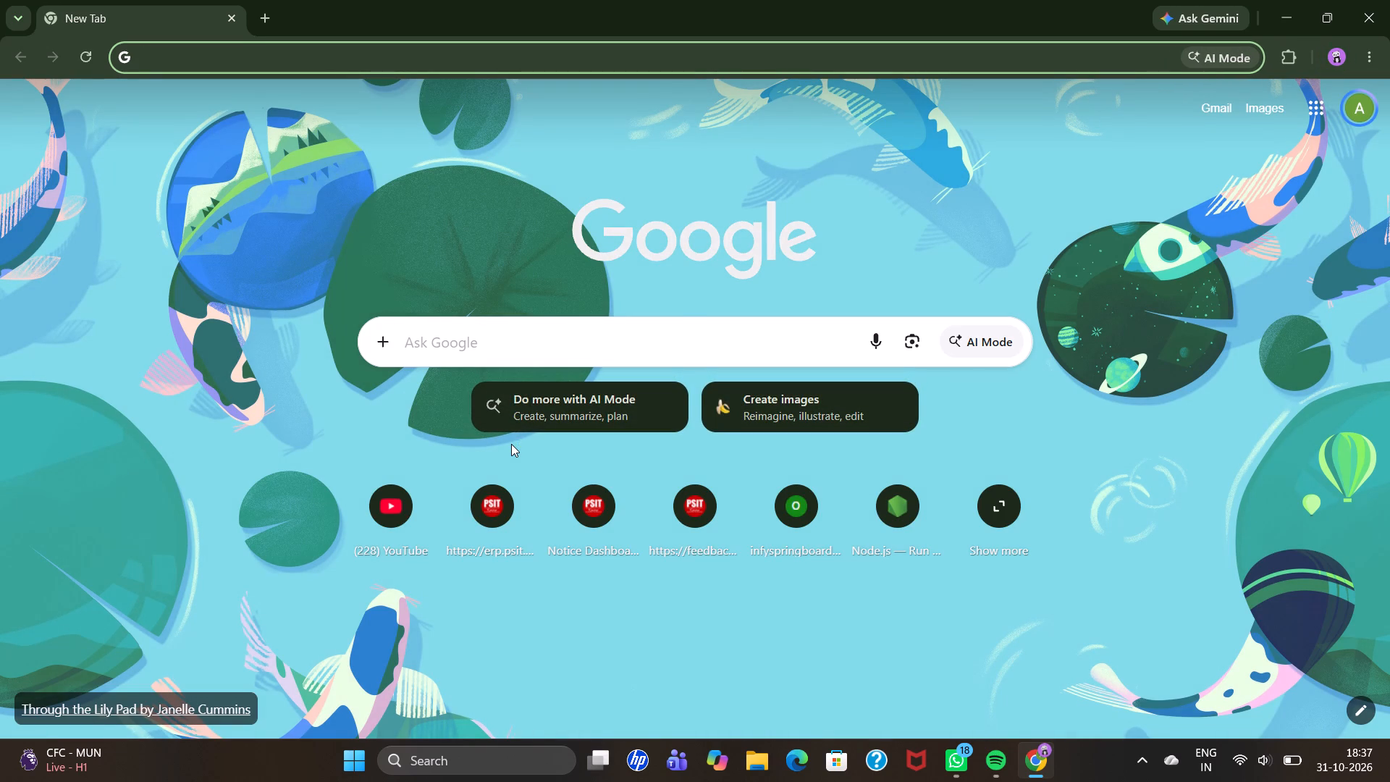
click(523, 348)
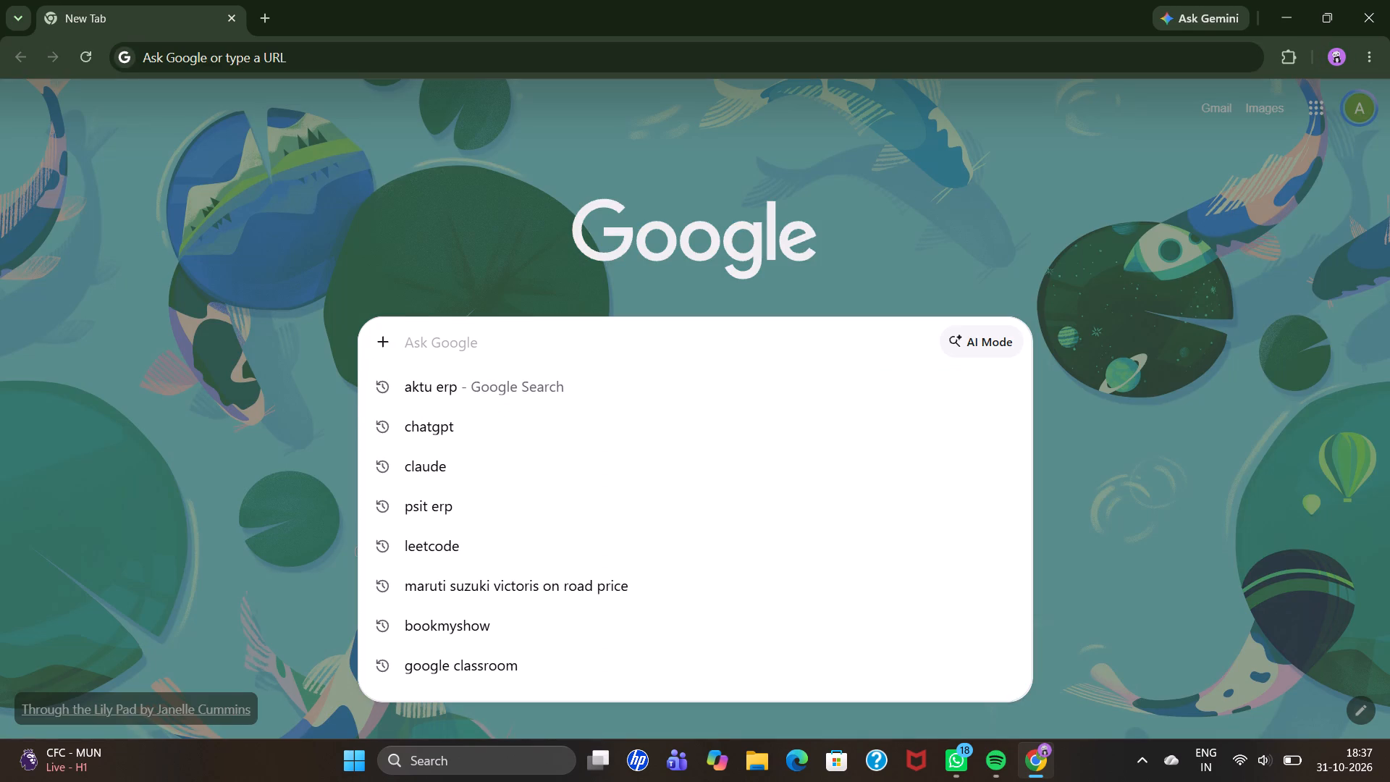
click(442, 393)
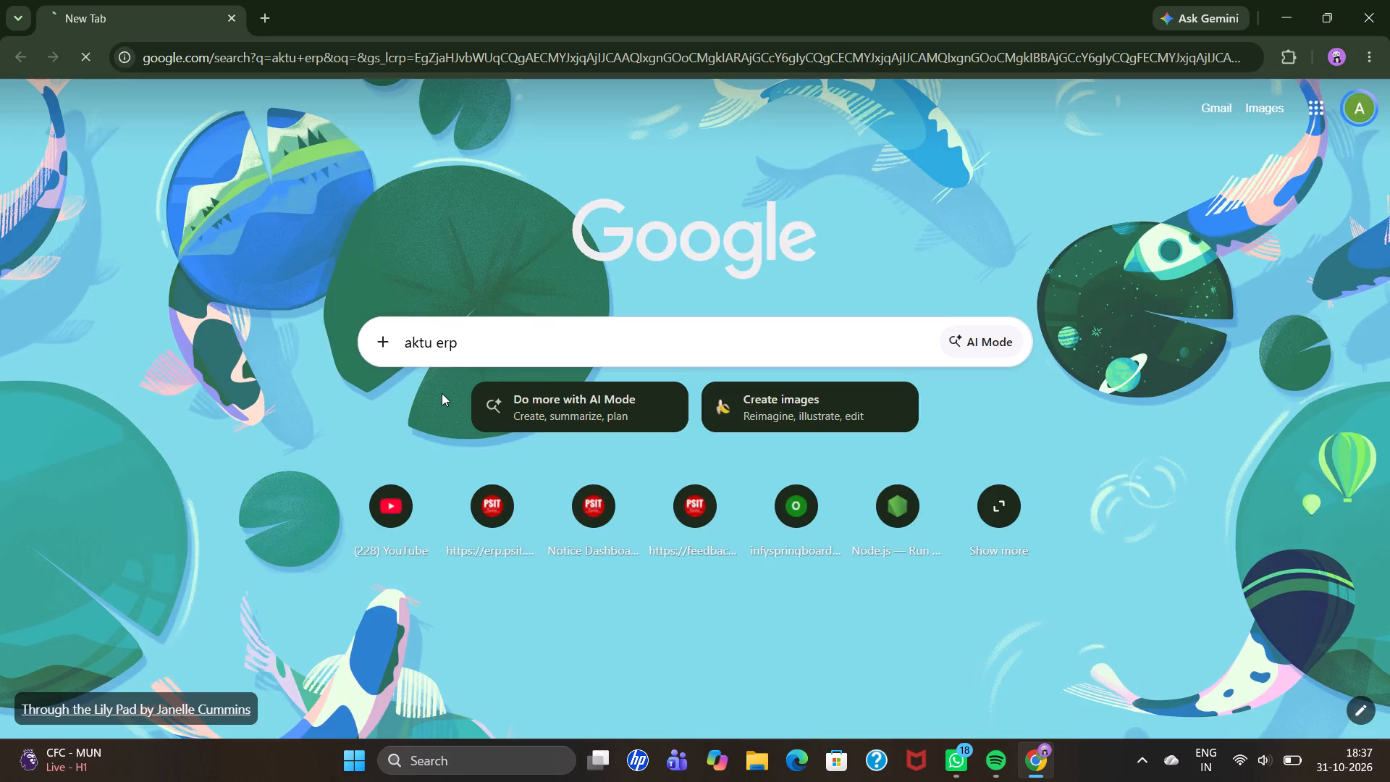
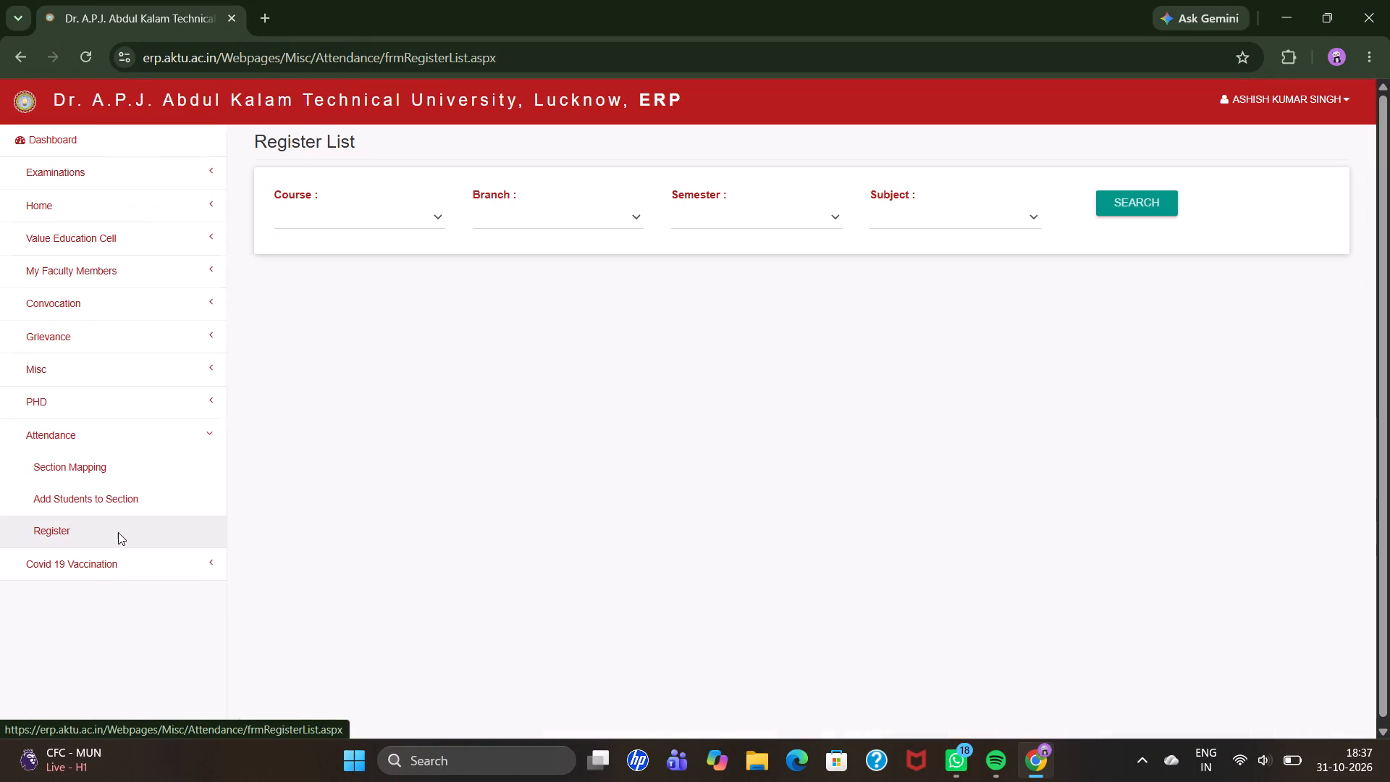
Search the register list for Bachelor of Technology, Computer Science and Engineering, semester 5, subject BCS501 (Database Management System).
click(439, 219)
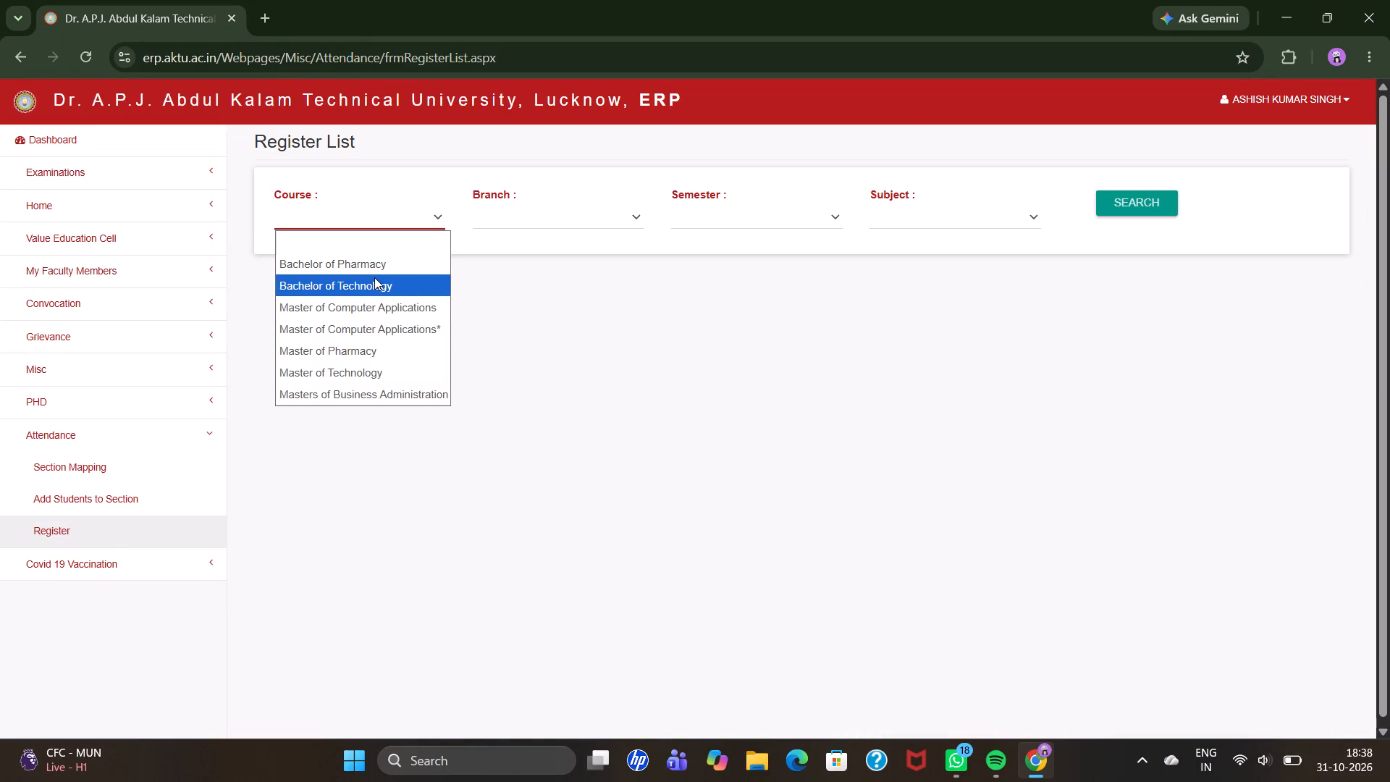
click(363, 285)
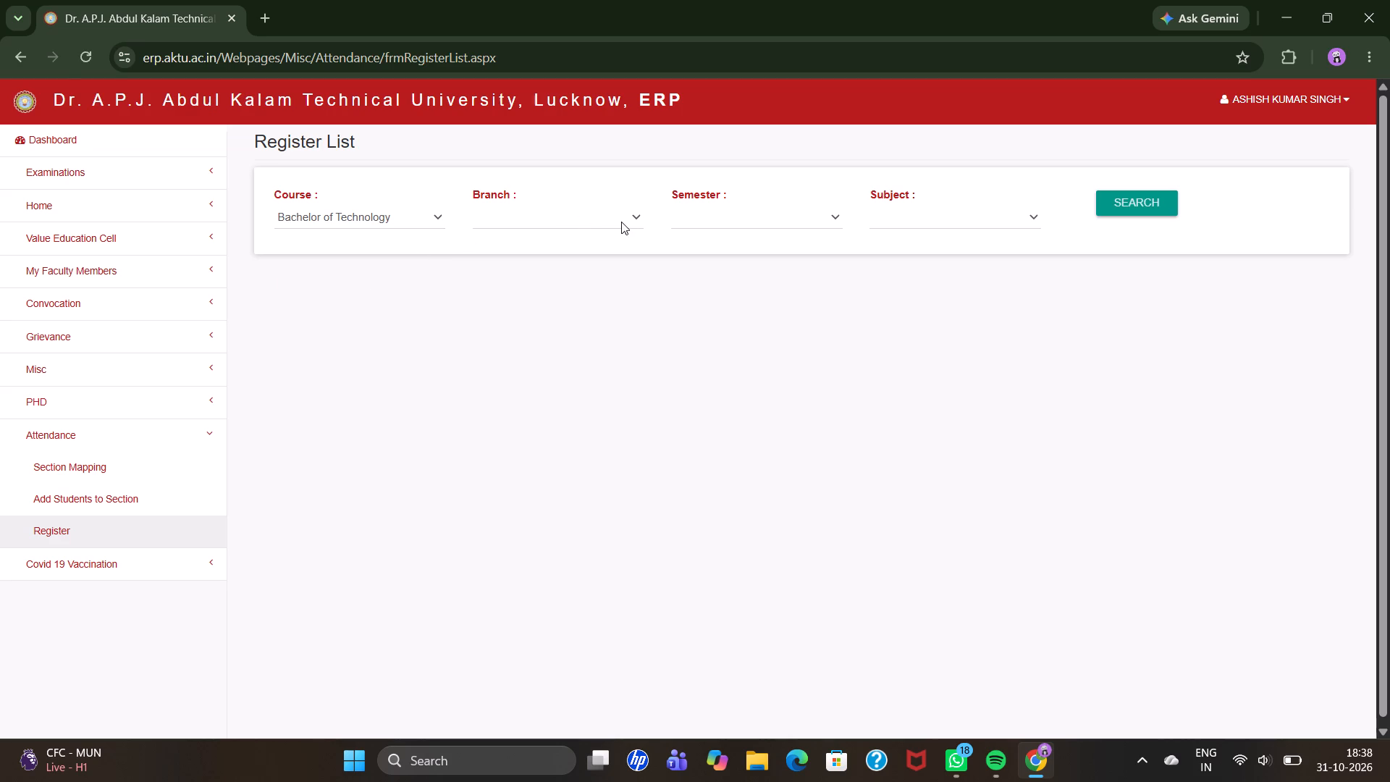
click(637, 218)
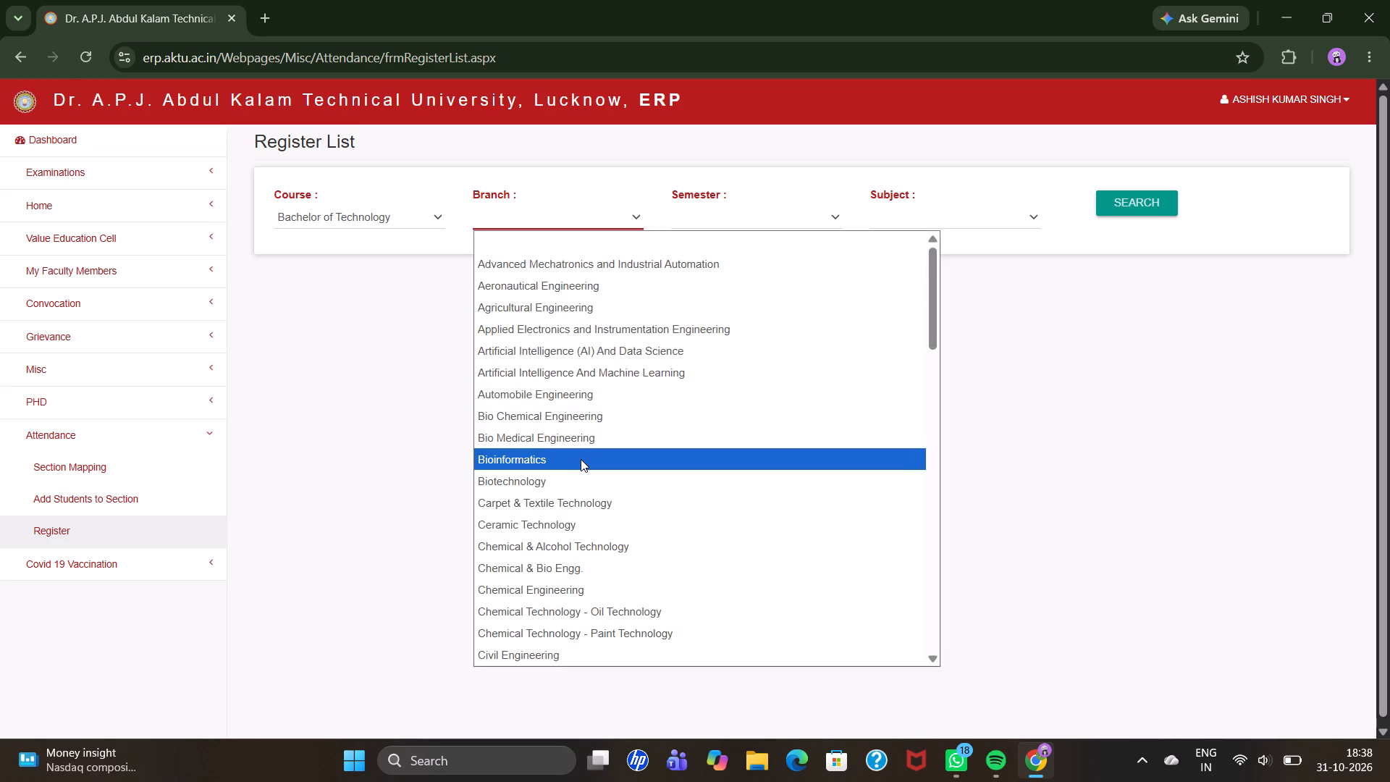
scroll(581, 459, down, 2)
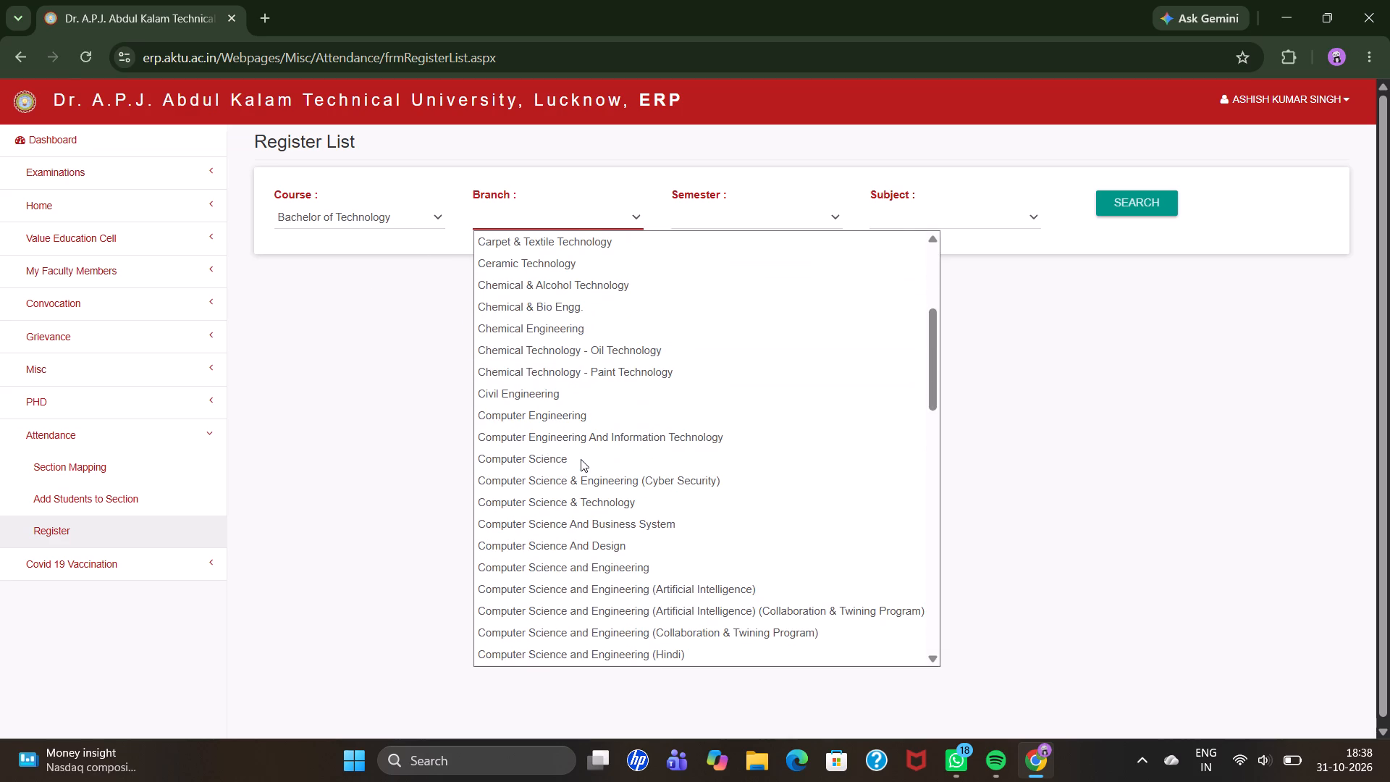
click(601, 563)
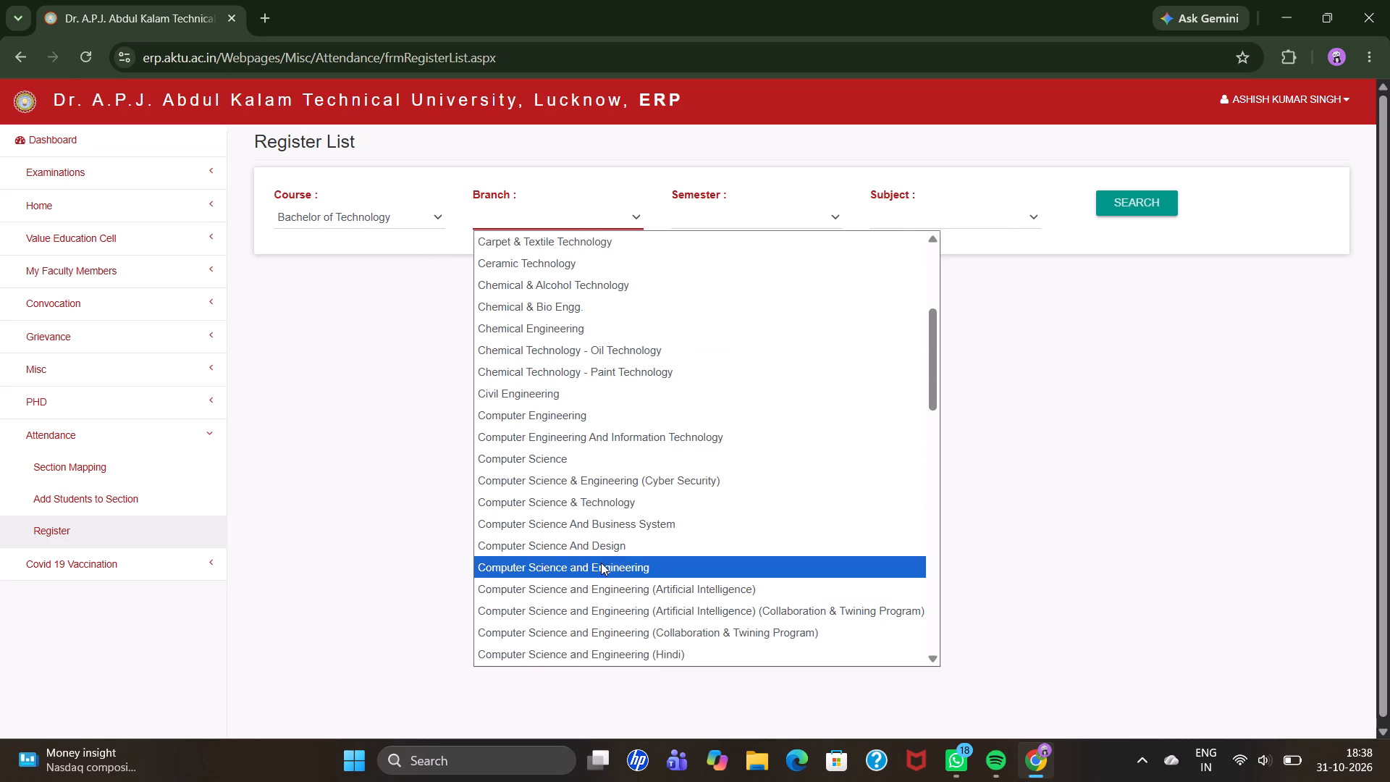
click(835, 221)
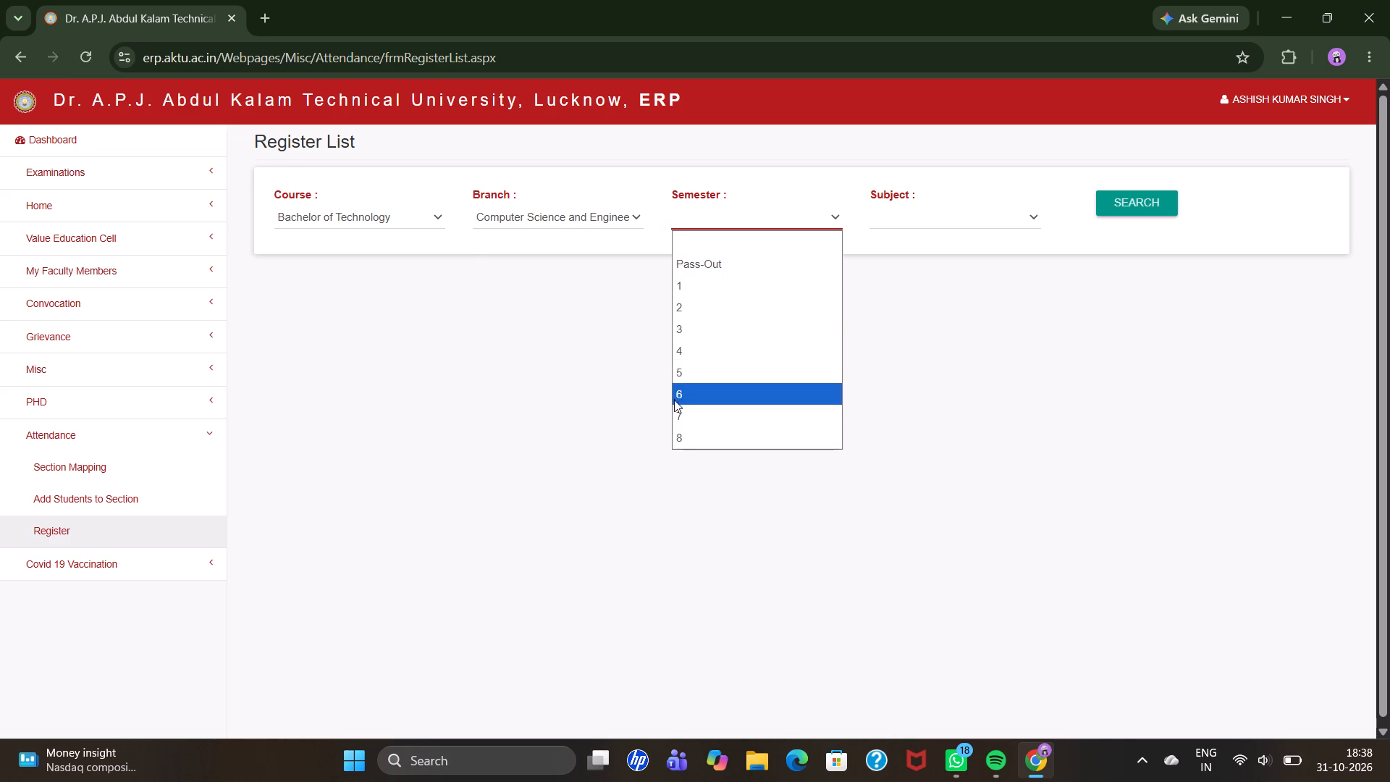
click(694, 373)
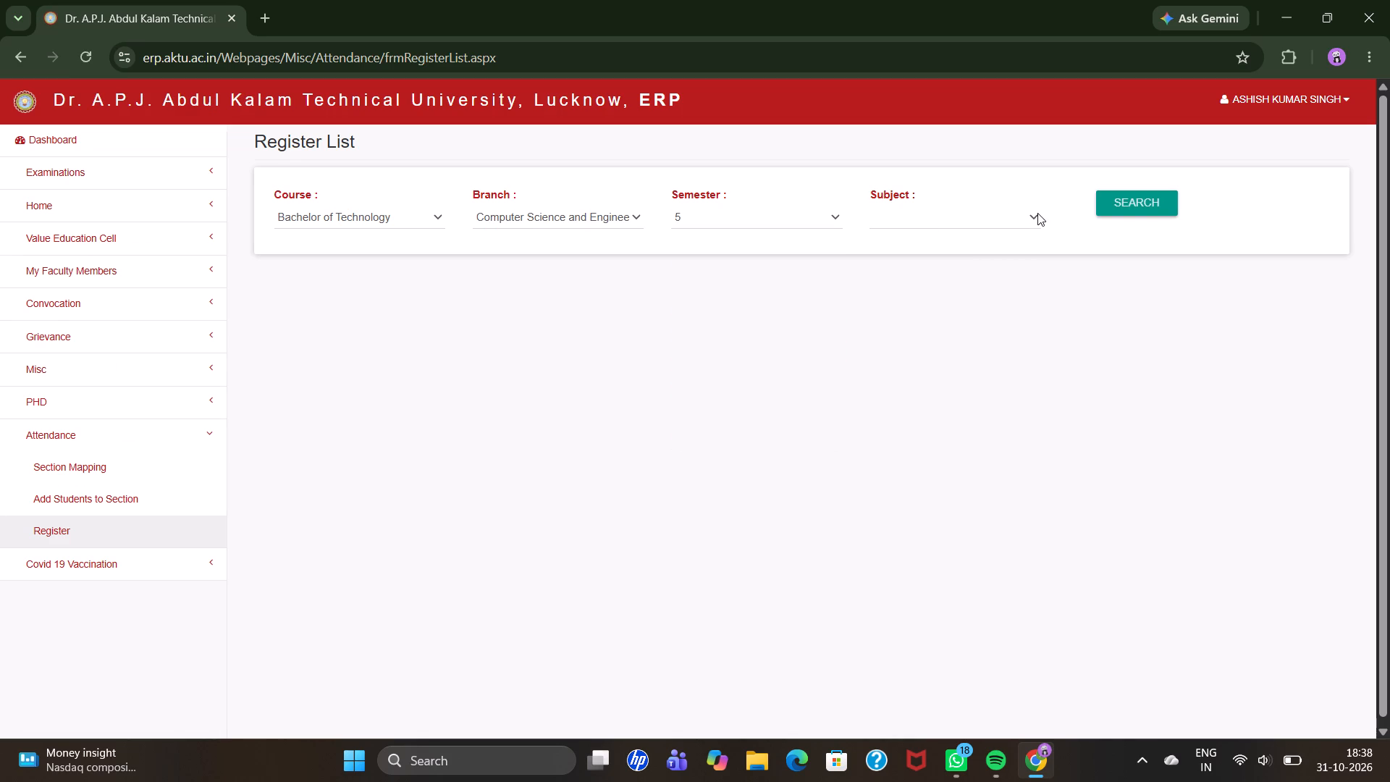
click(1037, 213)
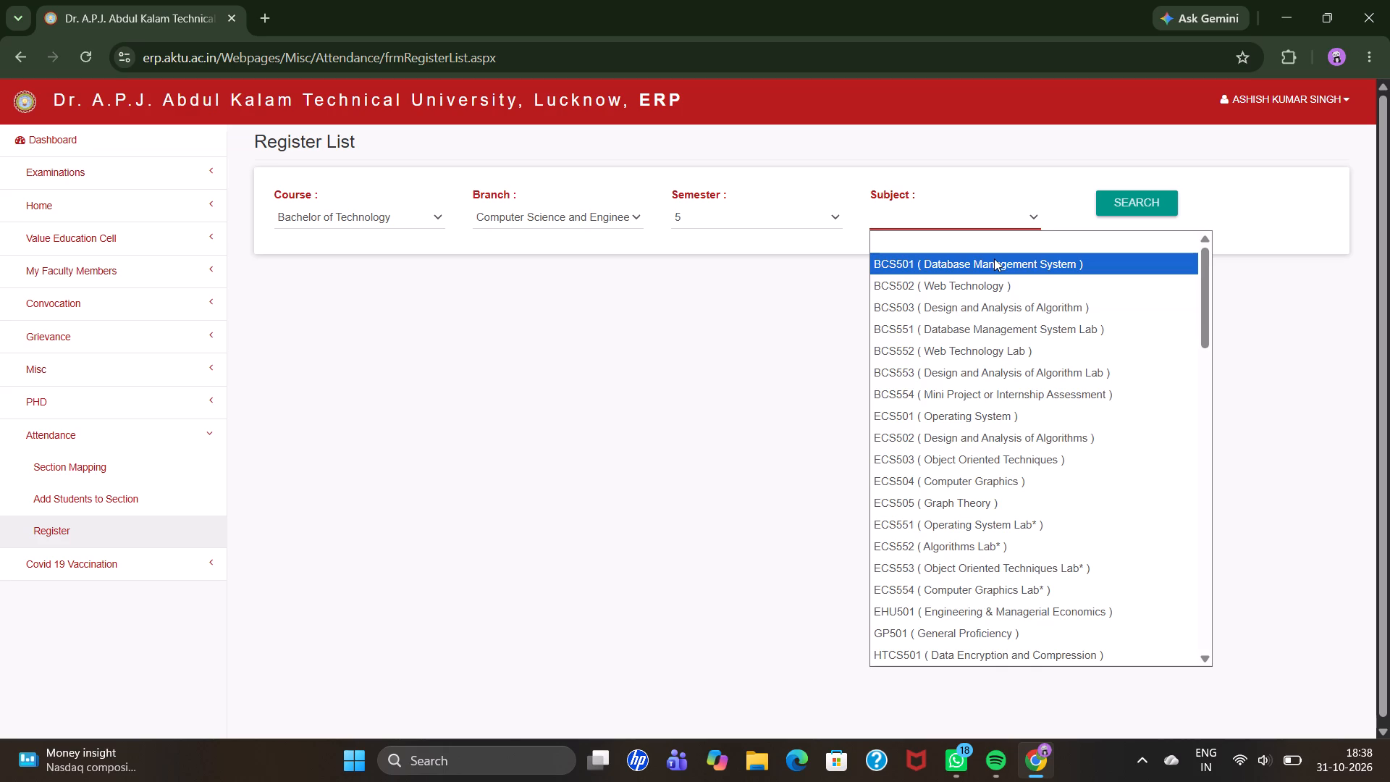
click(994, 258)
click(1127, 203)
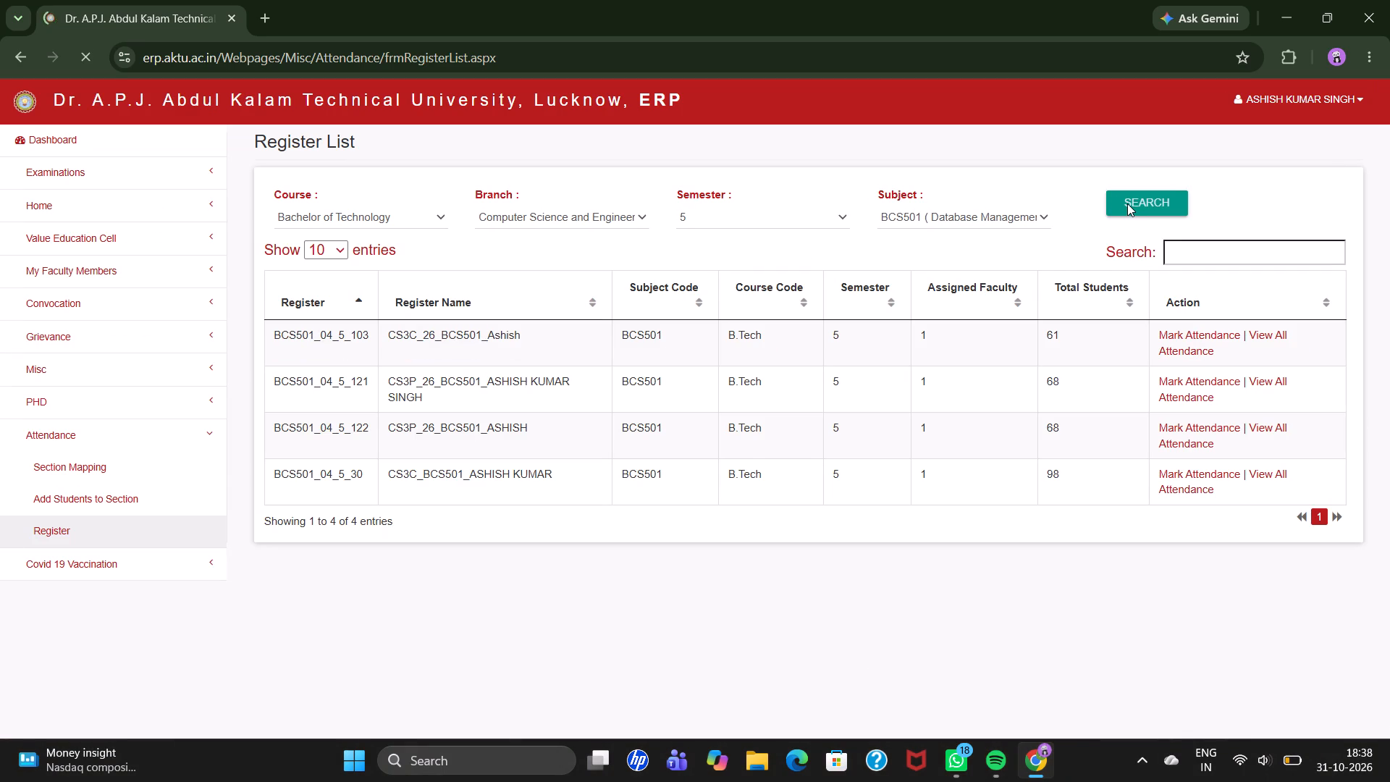
Review all attendance of register BCS501_04_5_103 with 75 entries shown, and return to the register list.
click(1259, 334)
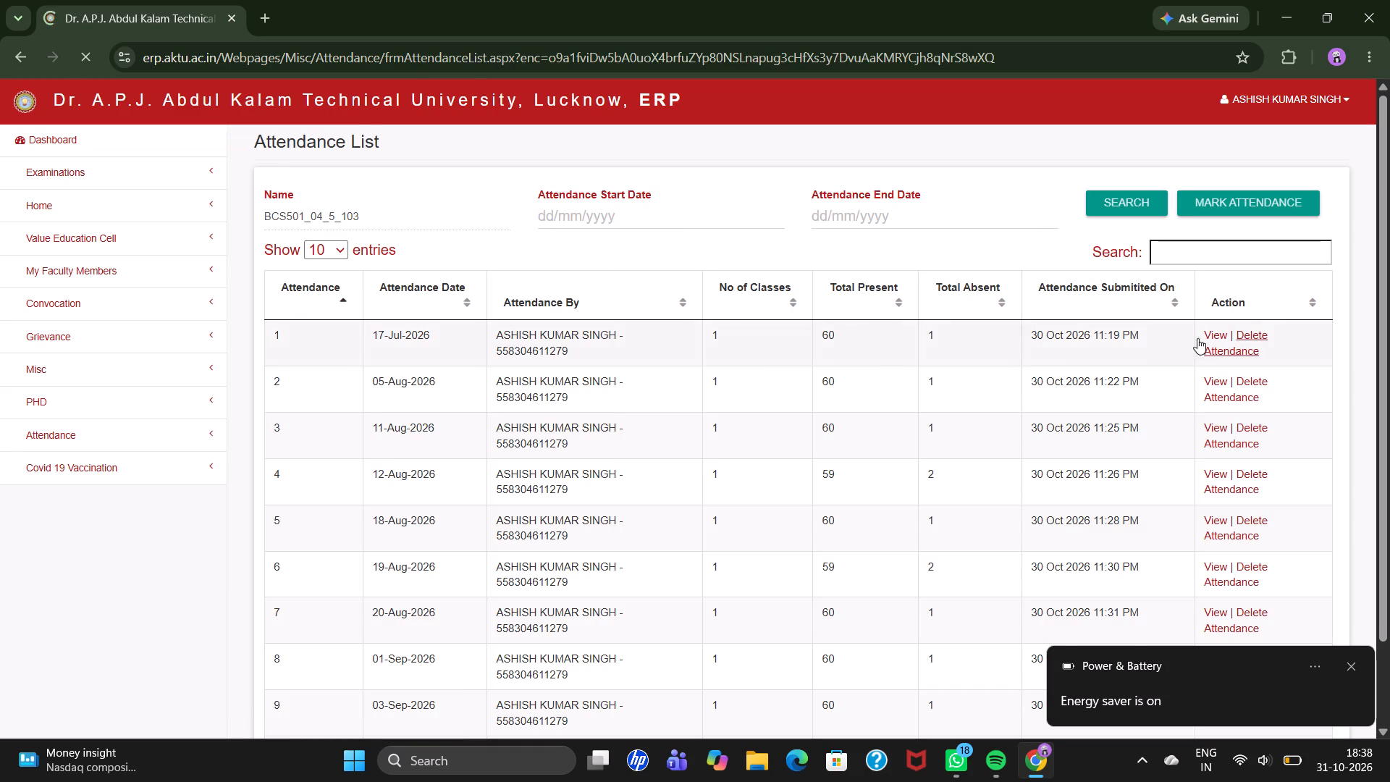
scroll(963, 421, down, 1)
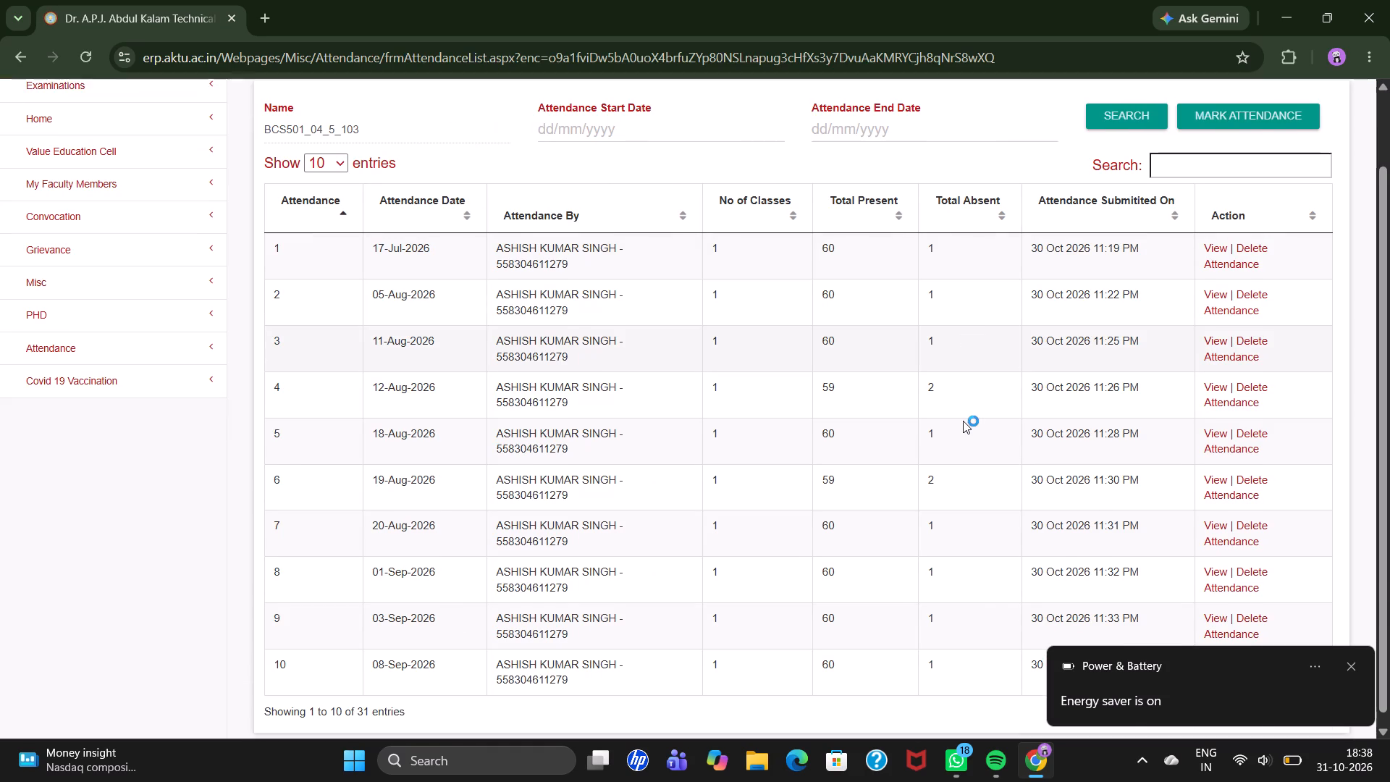
scroll(963, 421, down, 4)
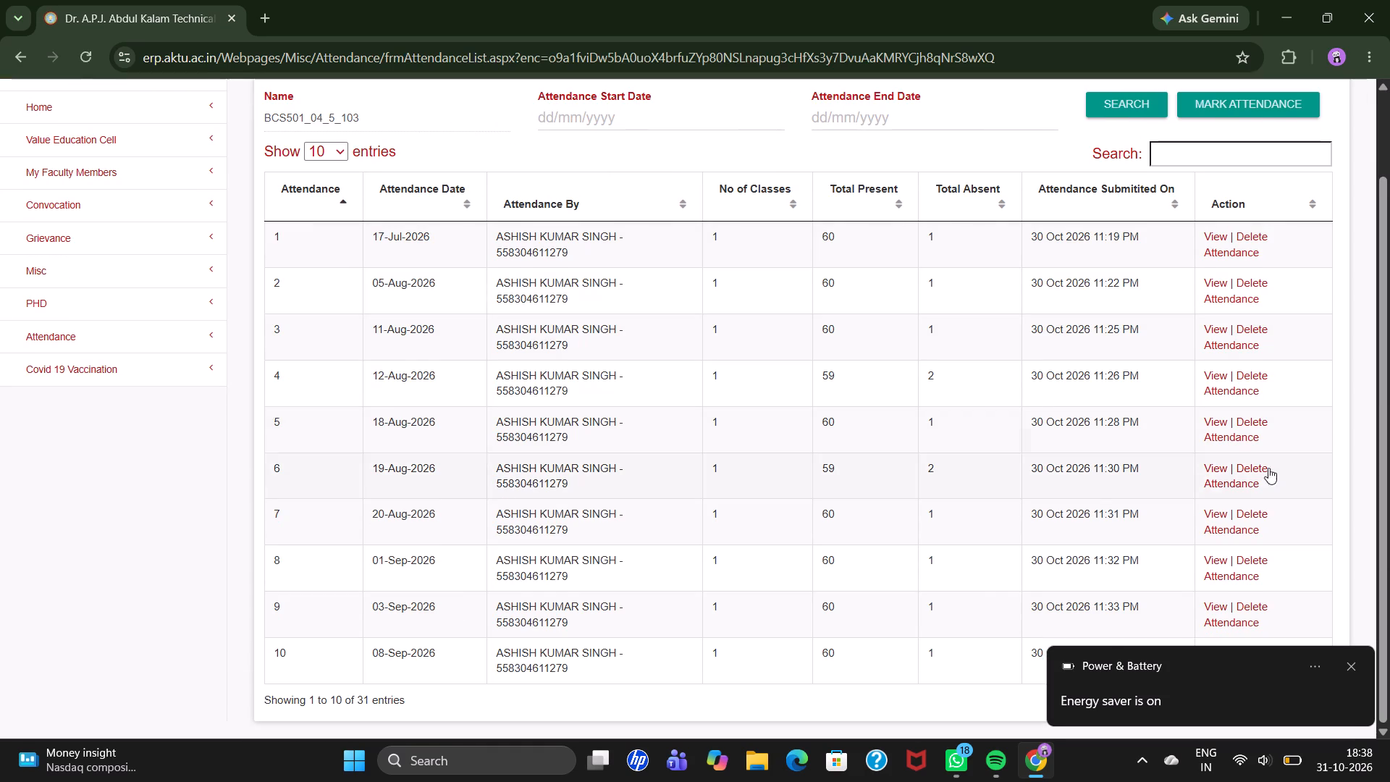
click(203, 624)
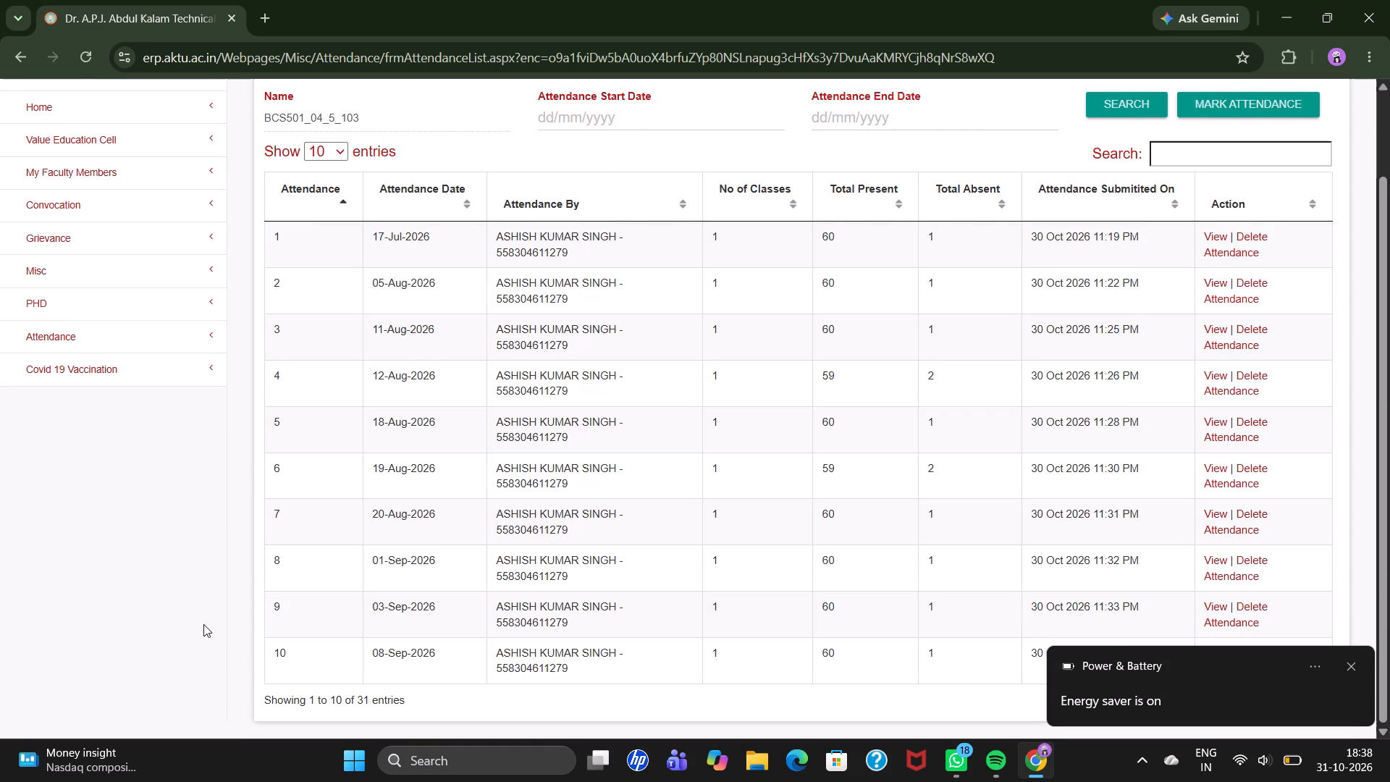
click(342, 149)
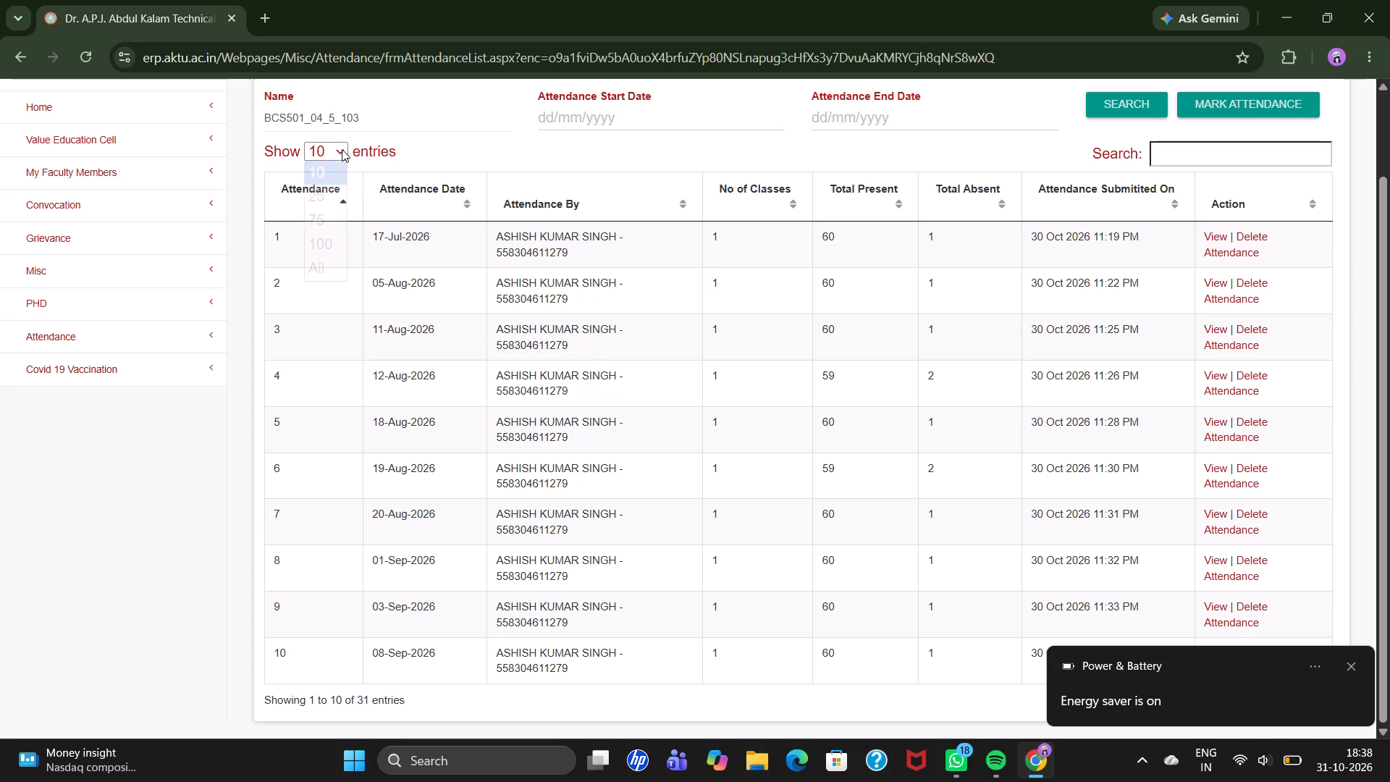
click(323, 215)
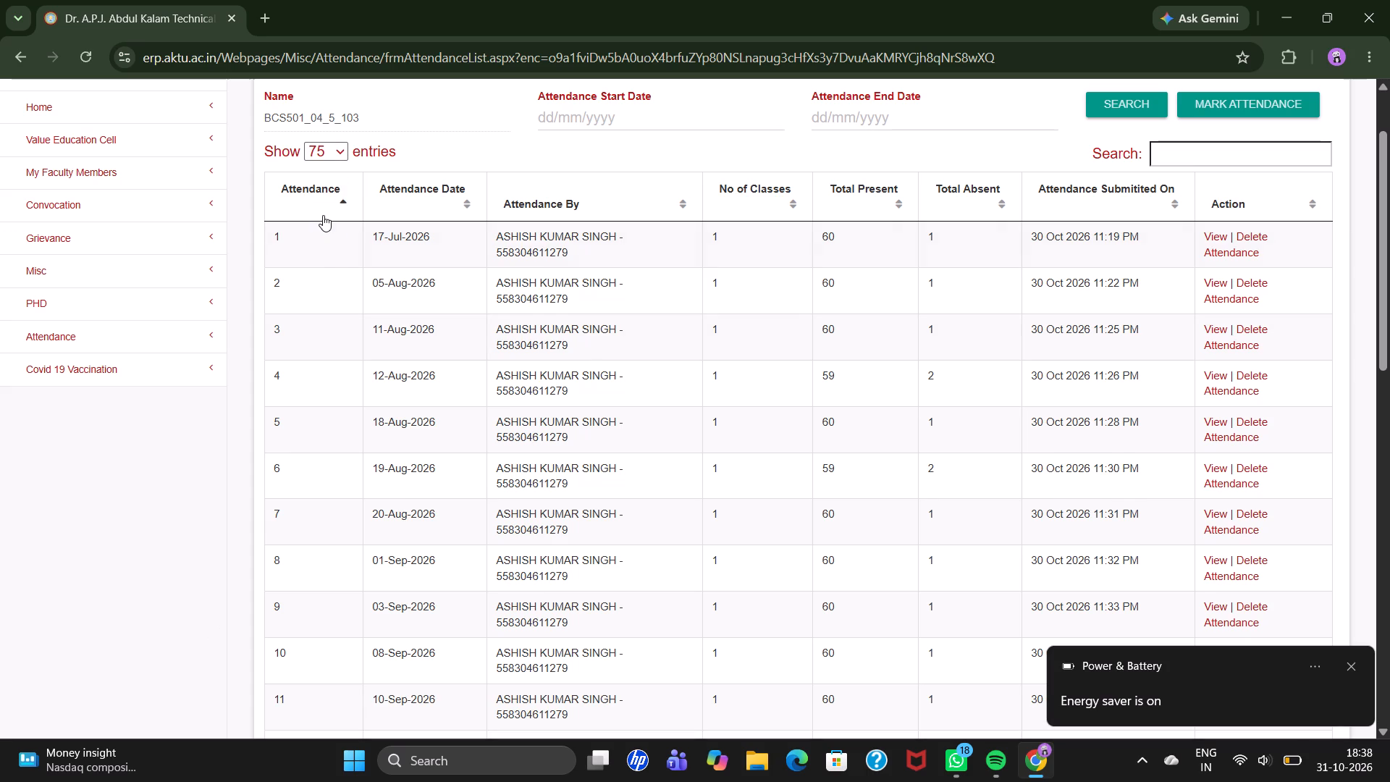
scroll(525, 396, down, 5)
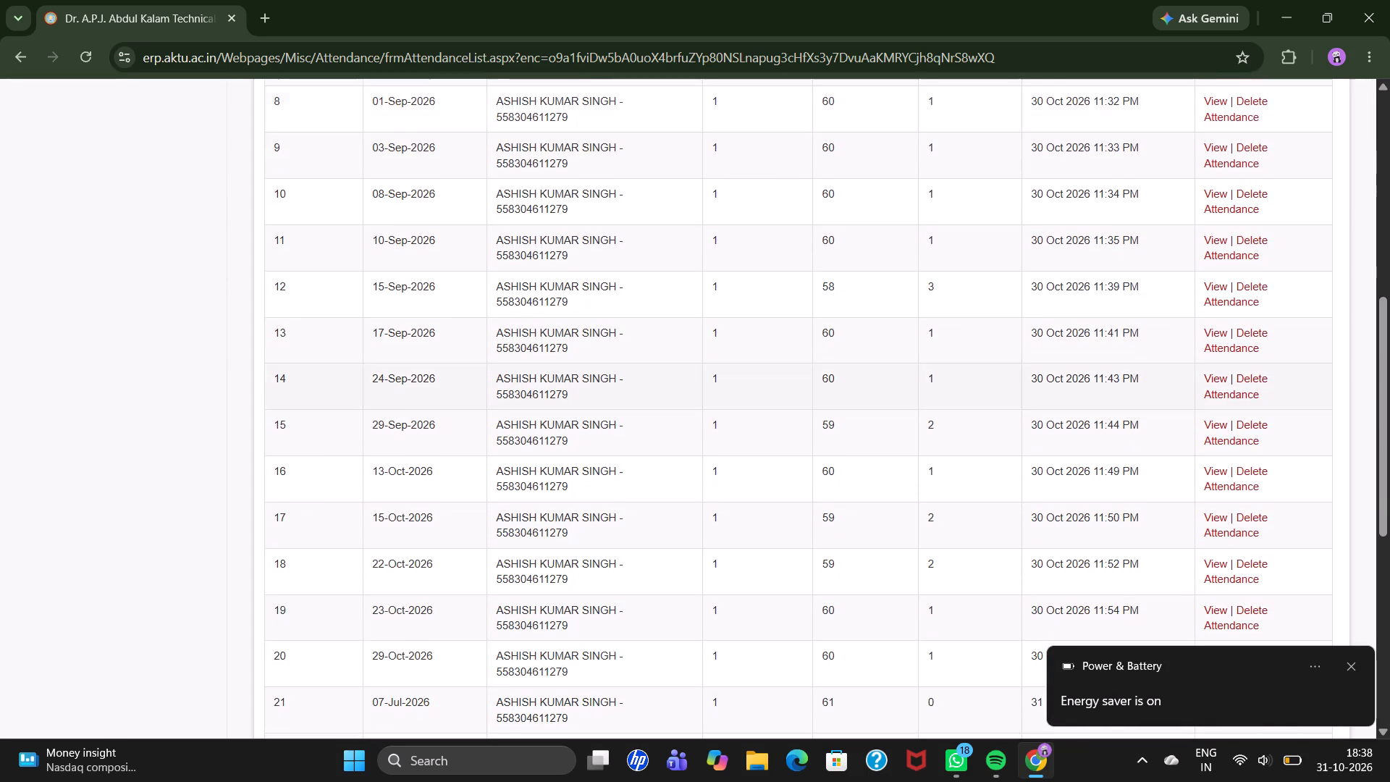
scroll(525, 396, down, 5)
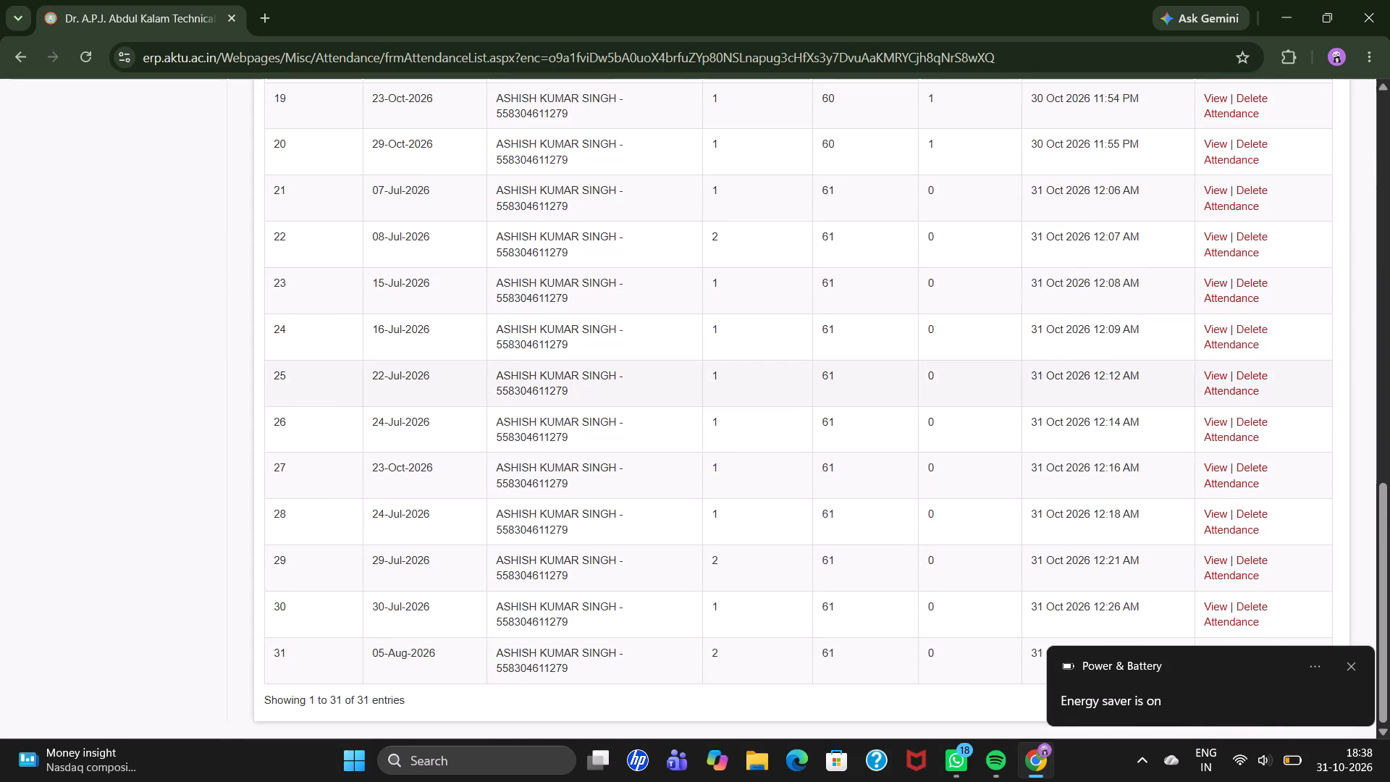
scroll(525, 396, up, 4)
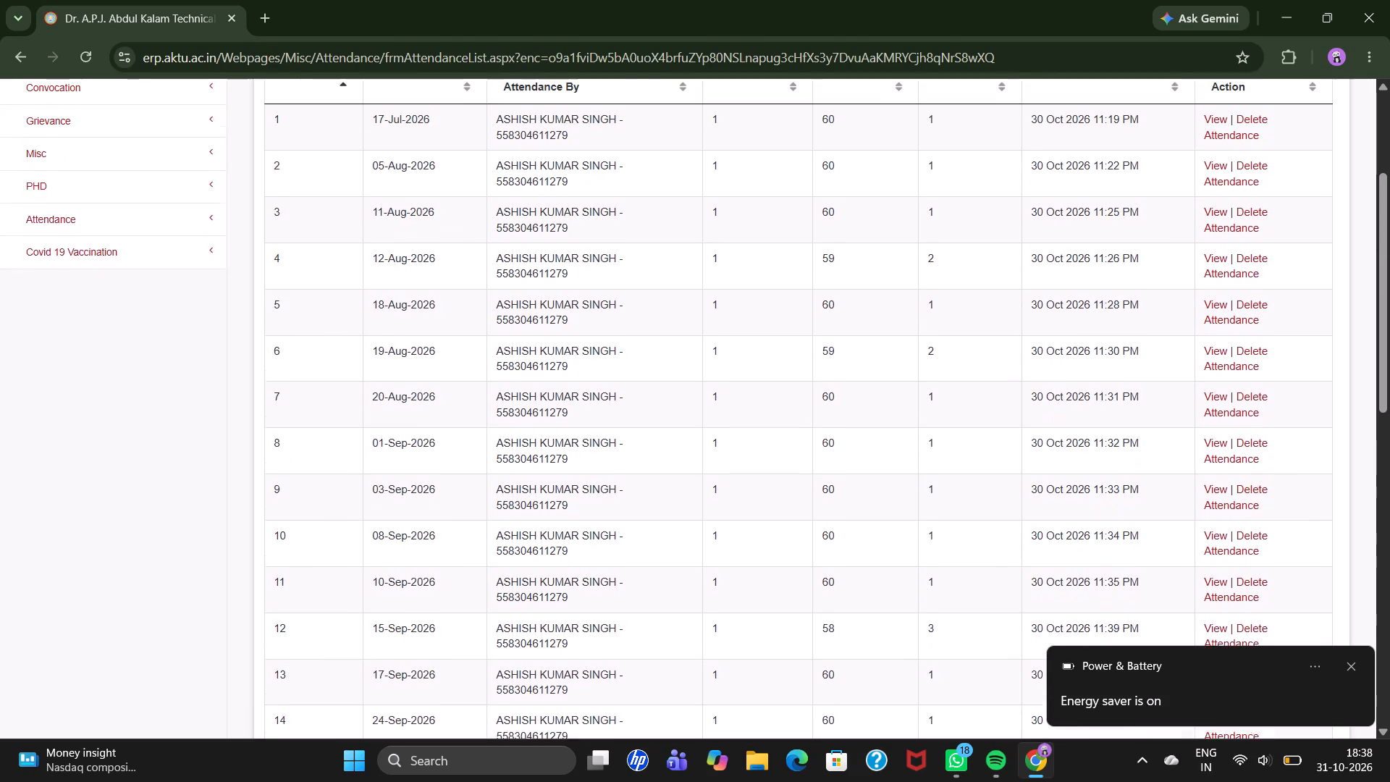
scroll(525, 396, up, 2)
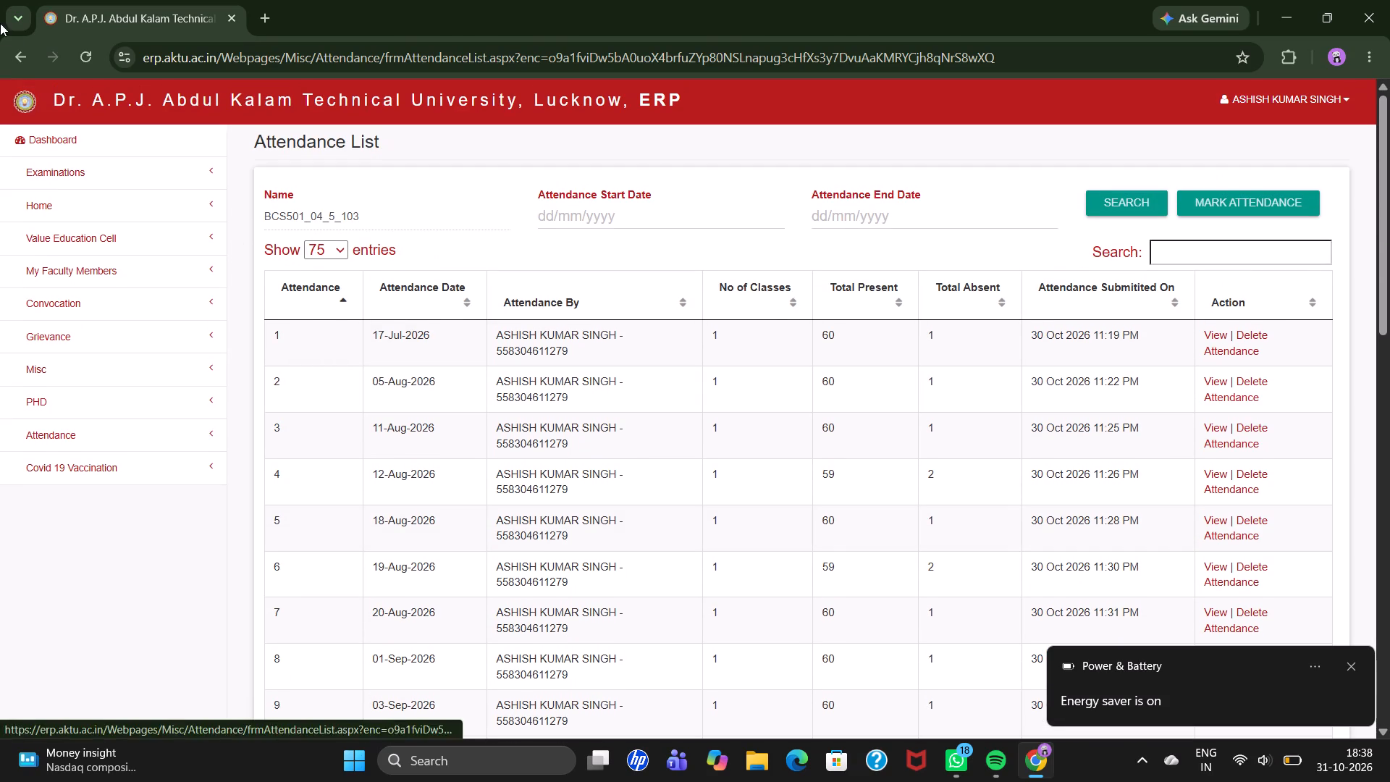
click(18, 58)
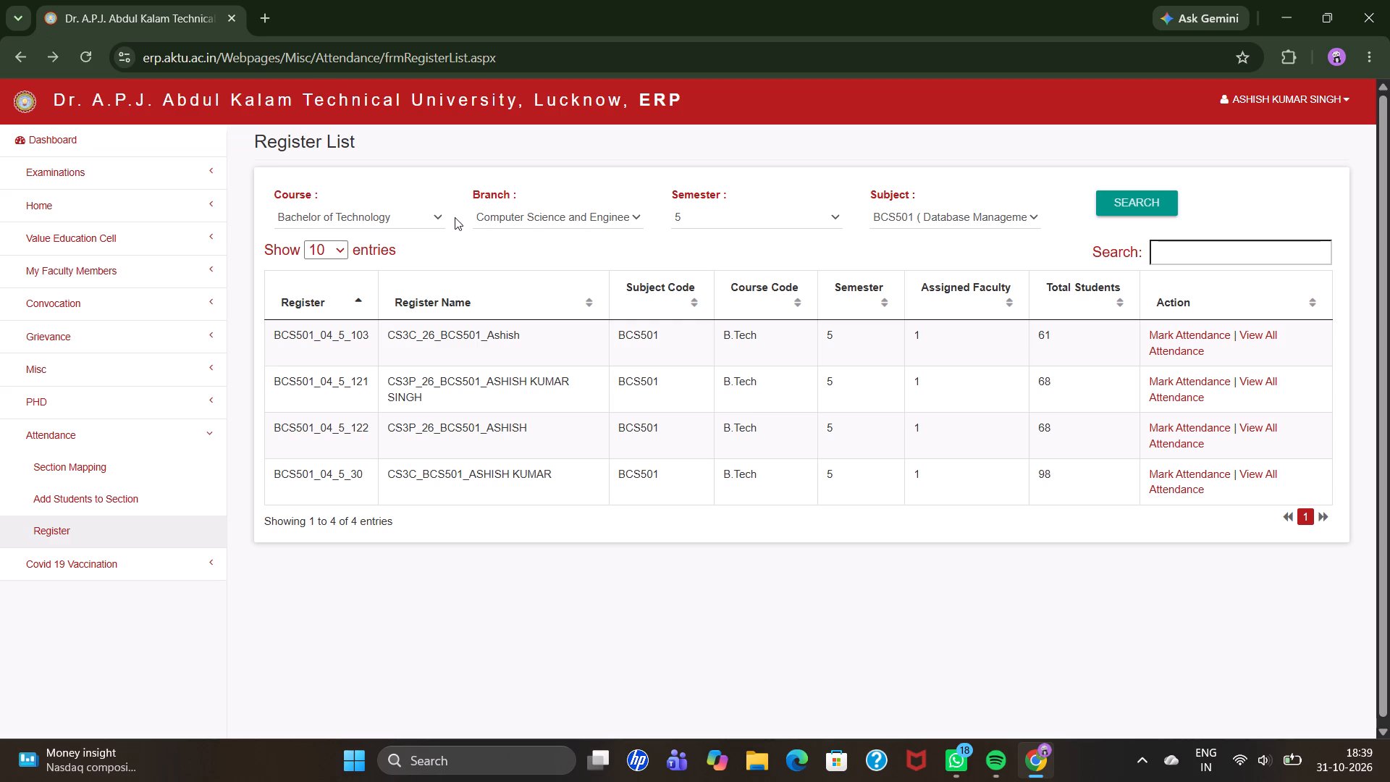
Review all attendance of register BCS501_04_5_121 through pages 2, 3 and 4, and return to the register list.
click(1265, 382)
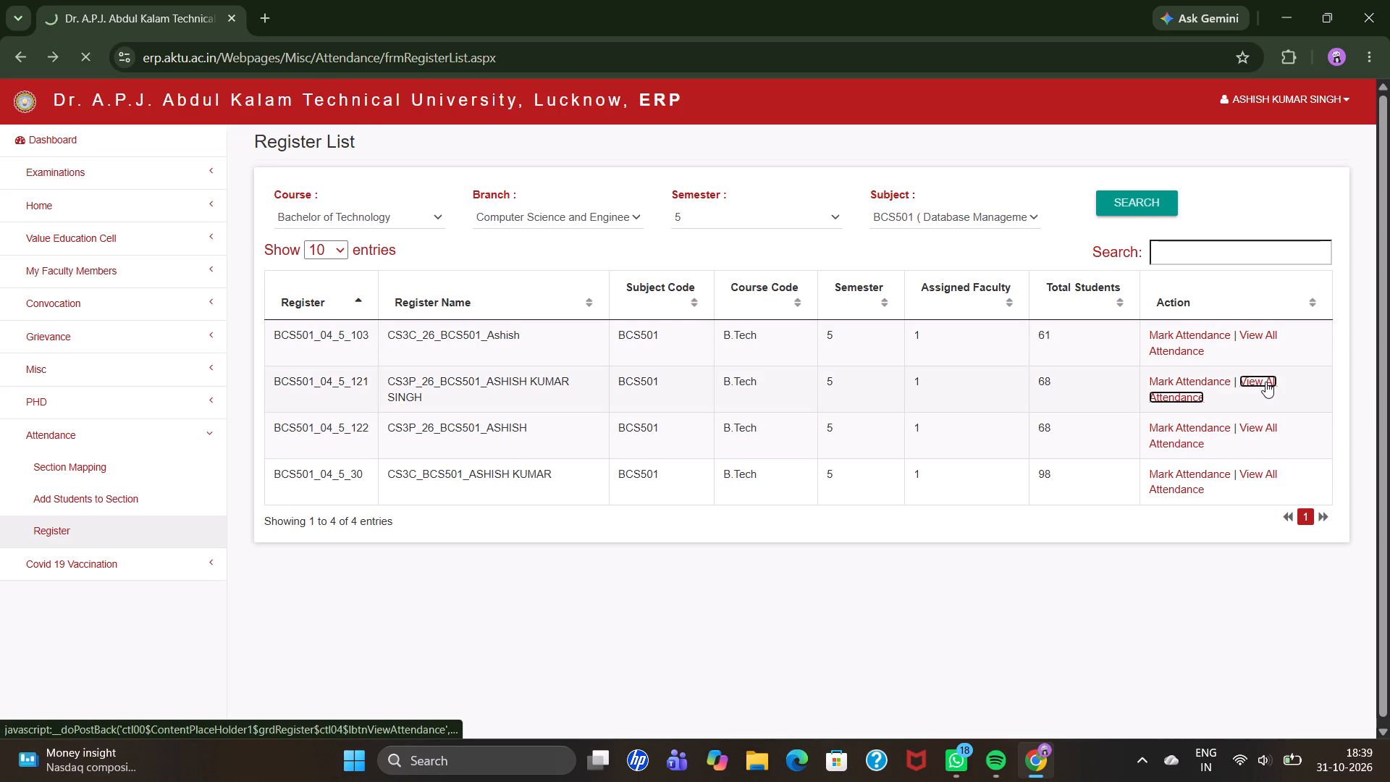
scroll(946, 506, down, 4)
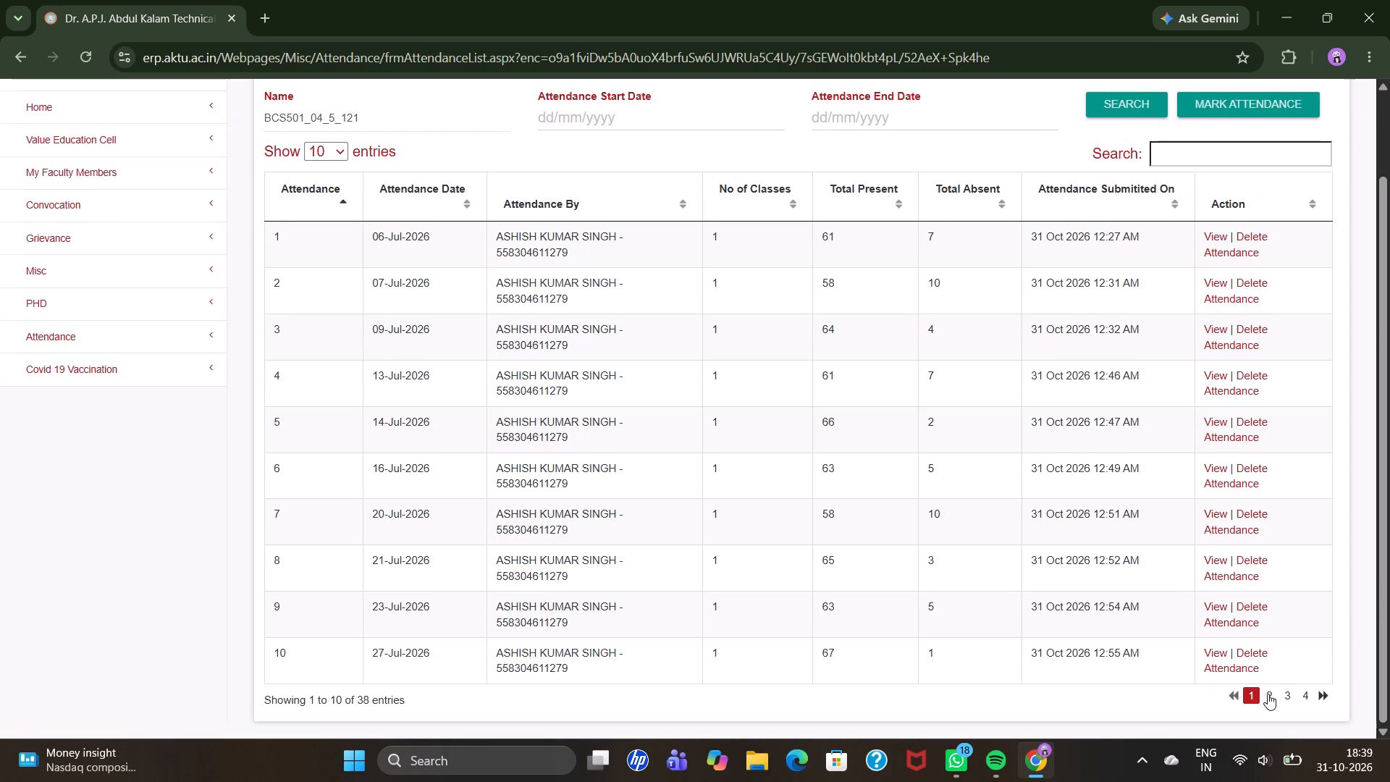
click(1268, 694)
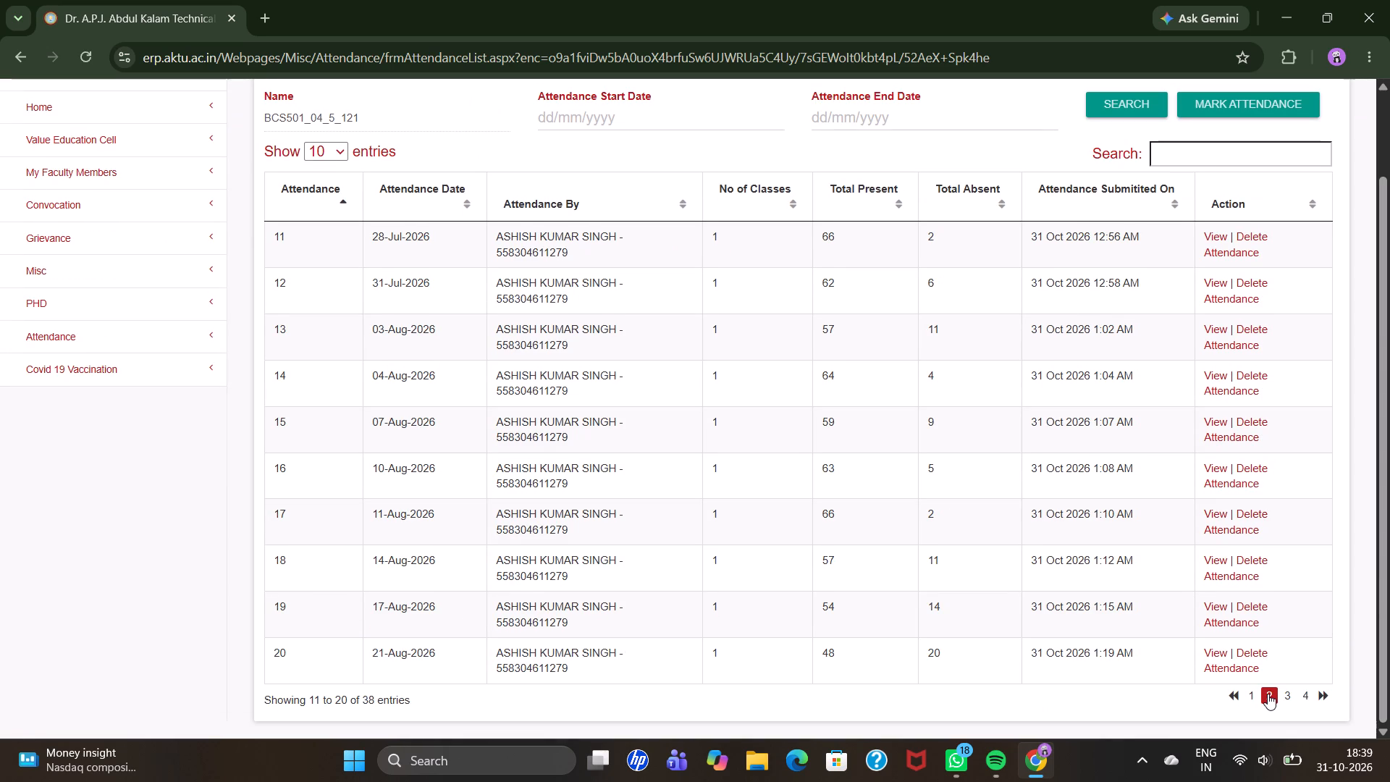
click(1289, 696)
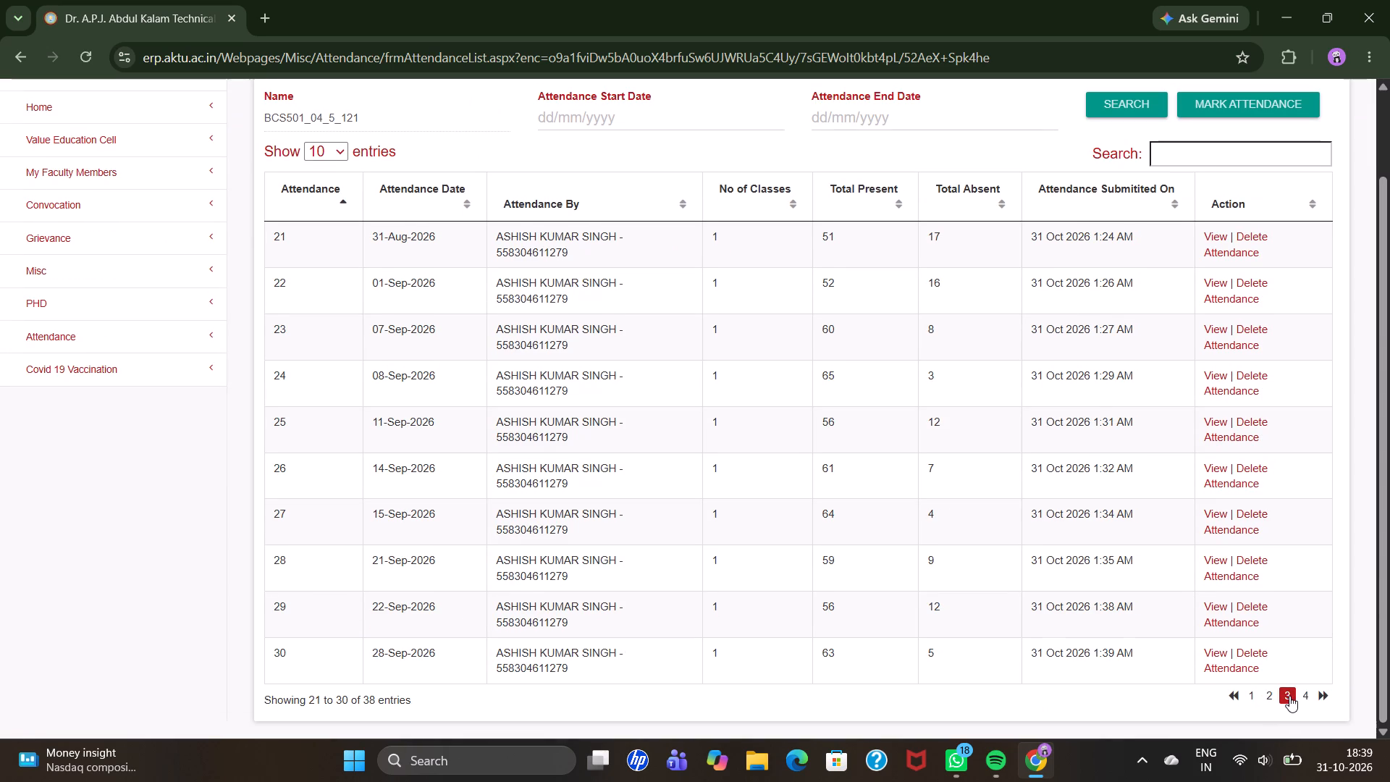
click(1307, 698)
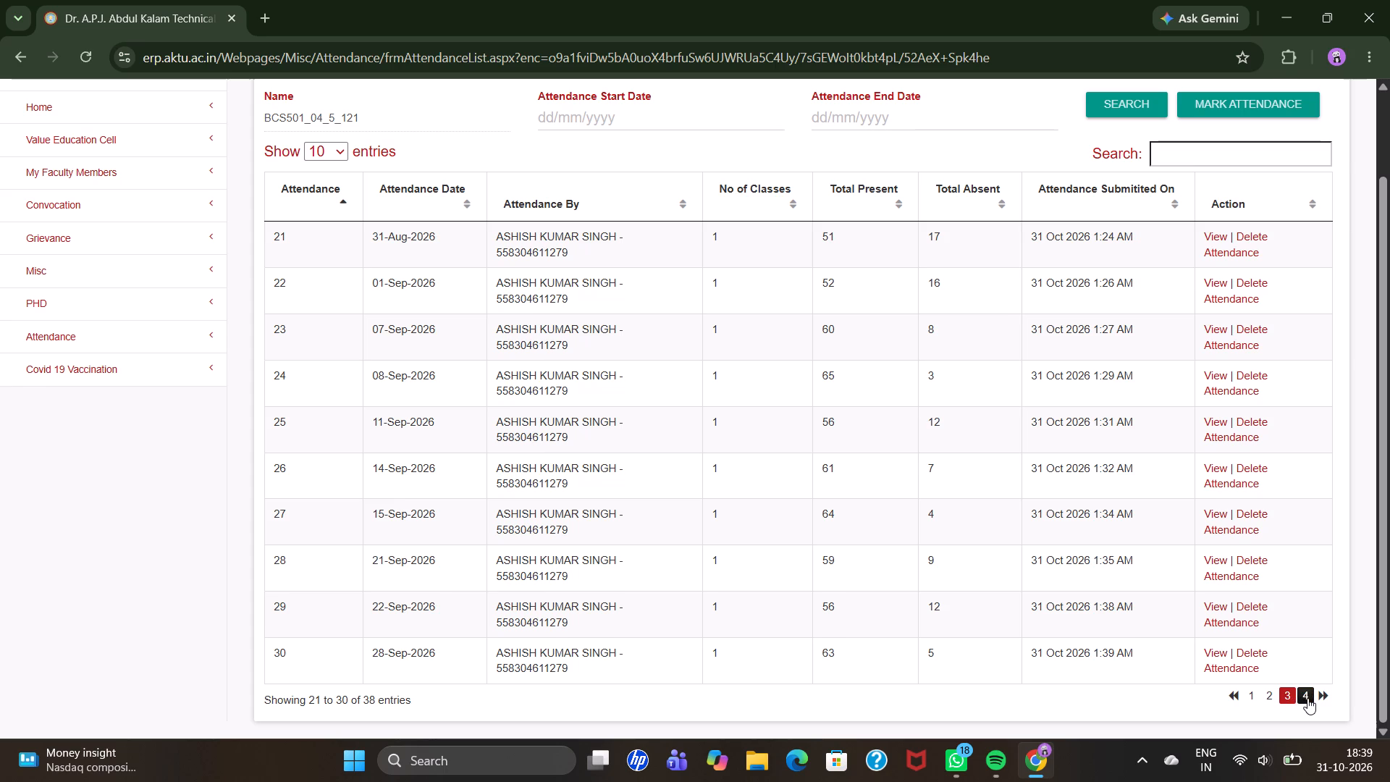
scroll(1177, 524, down, 2)
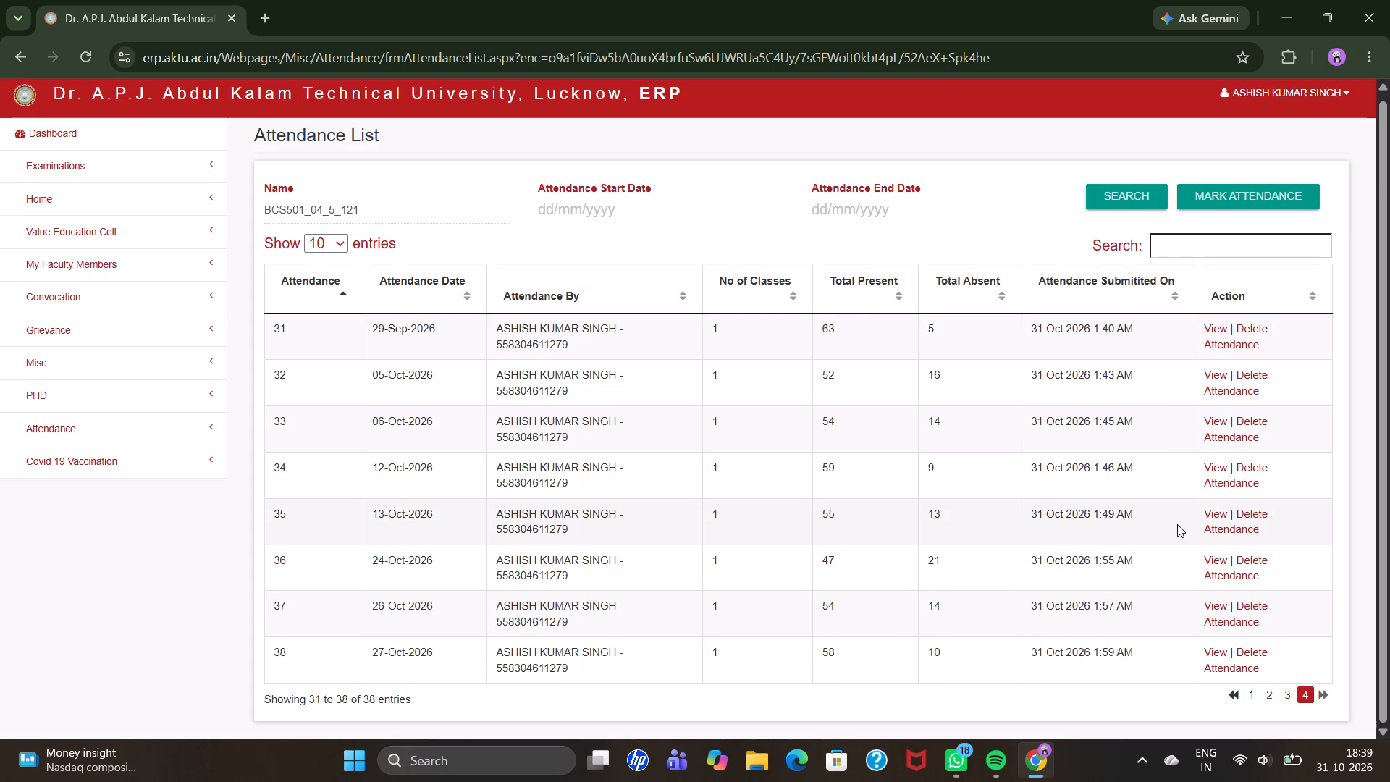
click(12, 60)
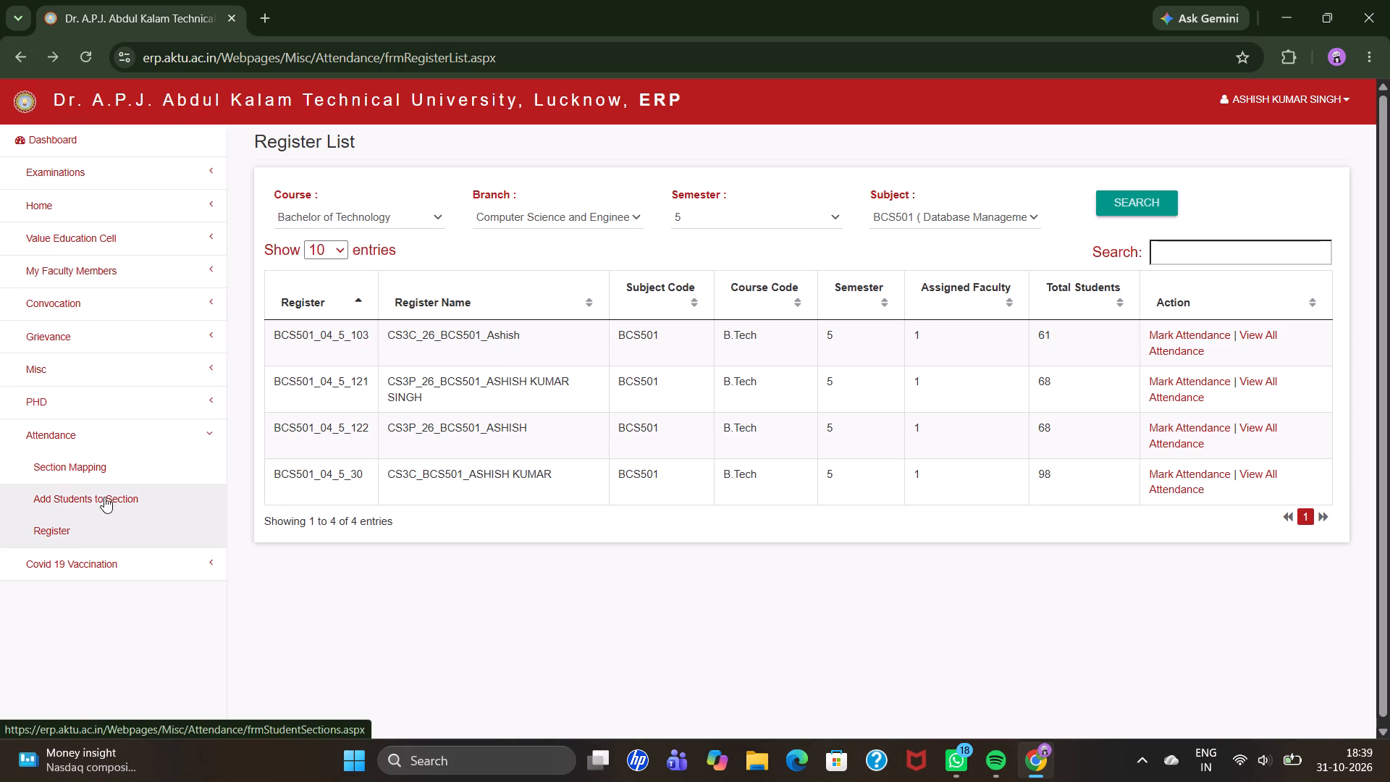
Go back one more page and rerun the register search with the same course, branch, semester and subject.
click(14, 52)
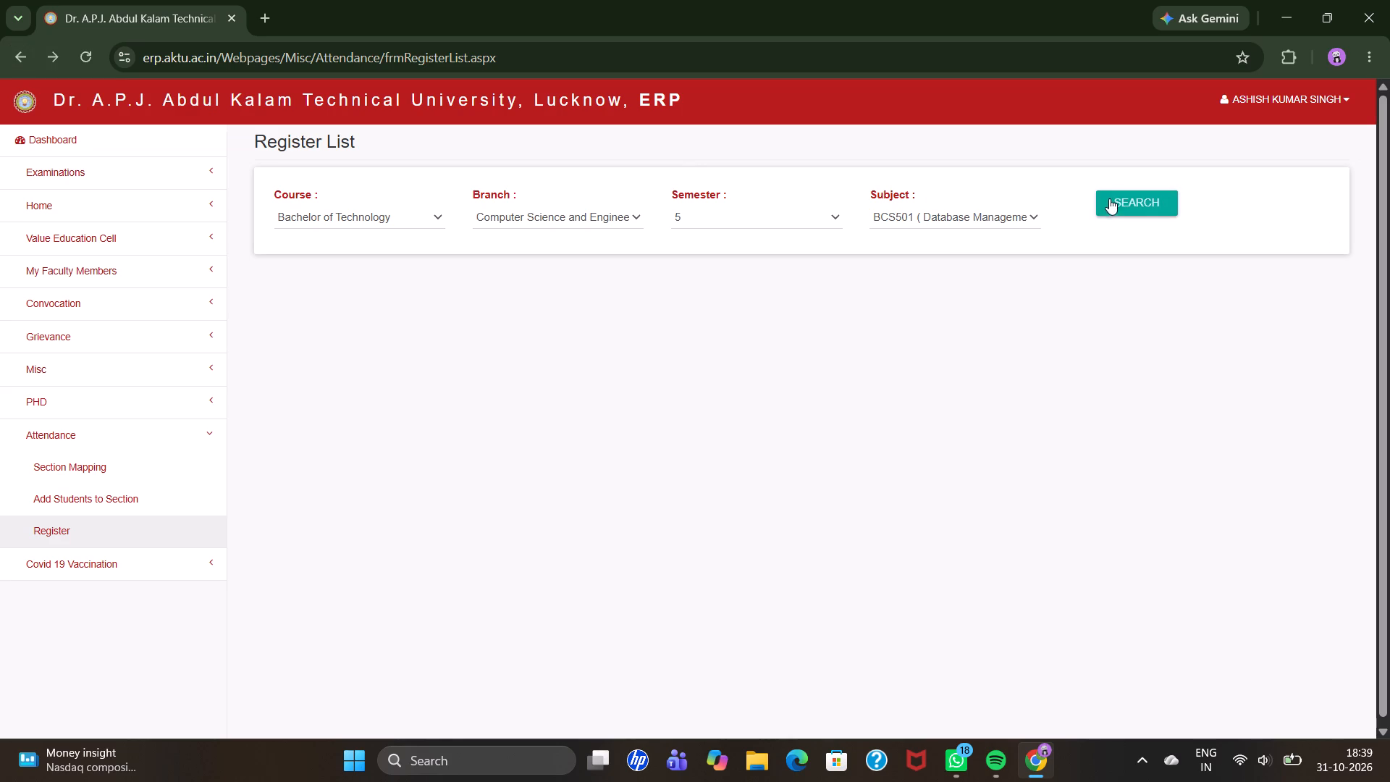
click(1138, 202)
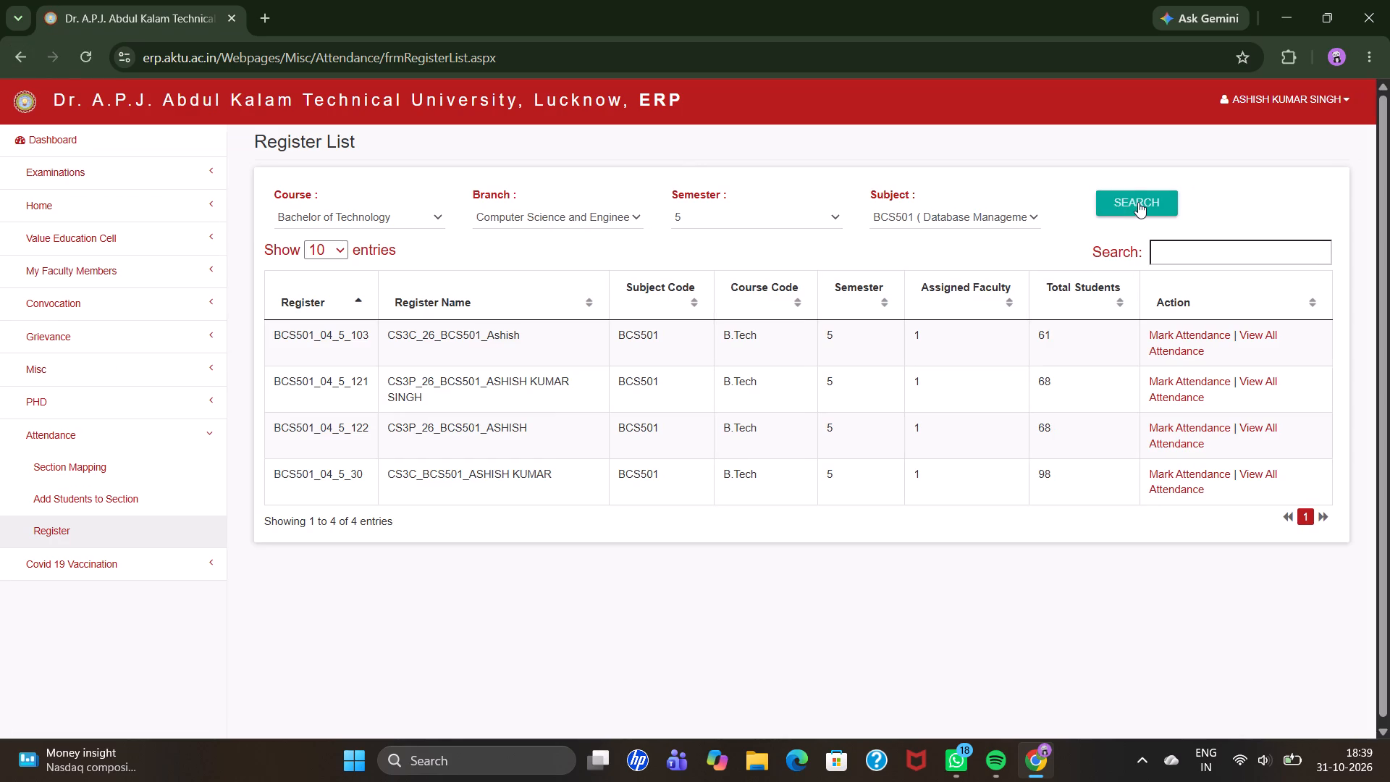
Check the attendance lists of registers BCS501_04_5_122 and BCS501_04_5_30 in turn, returning to the register list after each.
click(1268, 427)
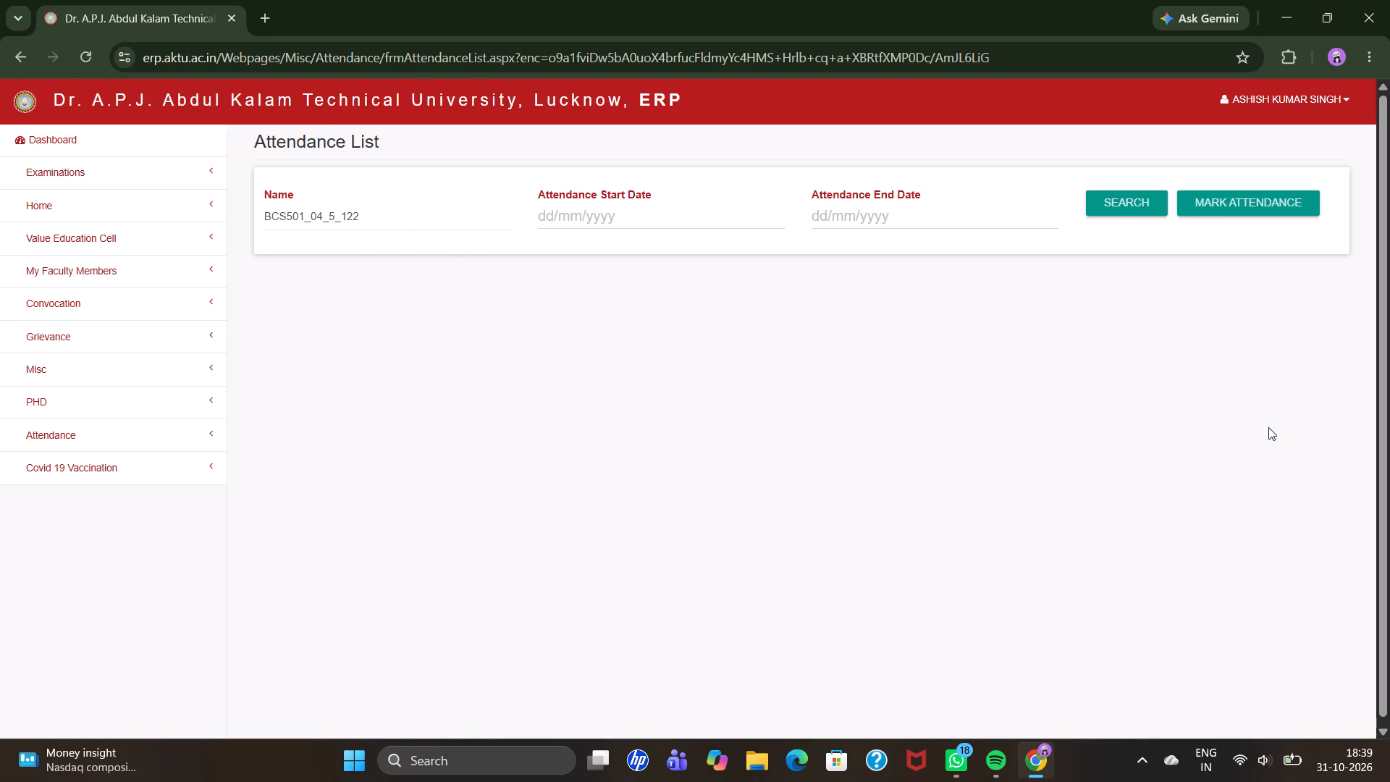
click(20, 50)
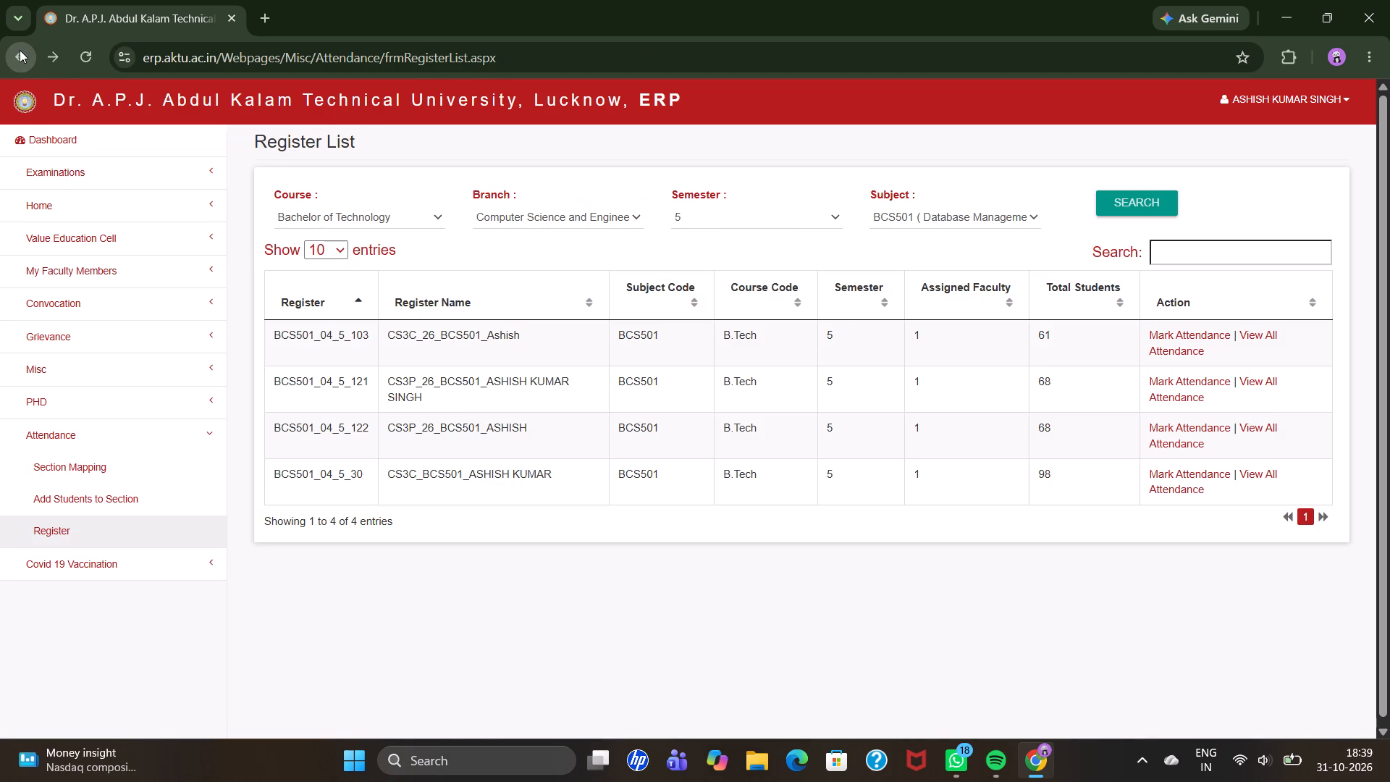
click(1260, 472)
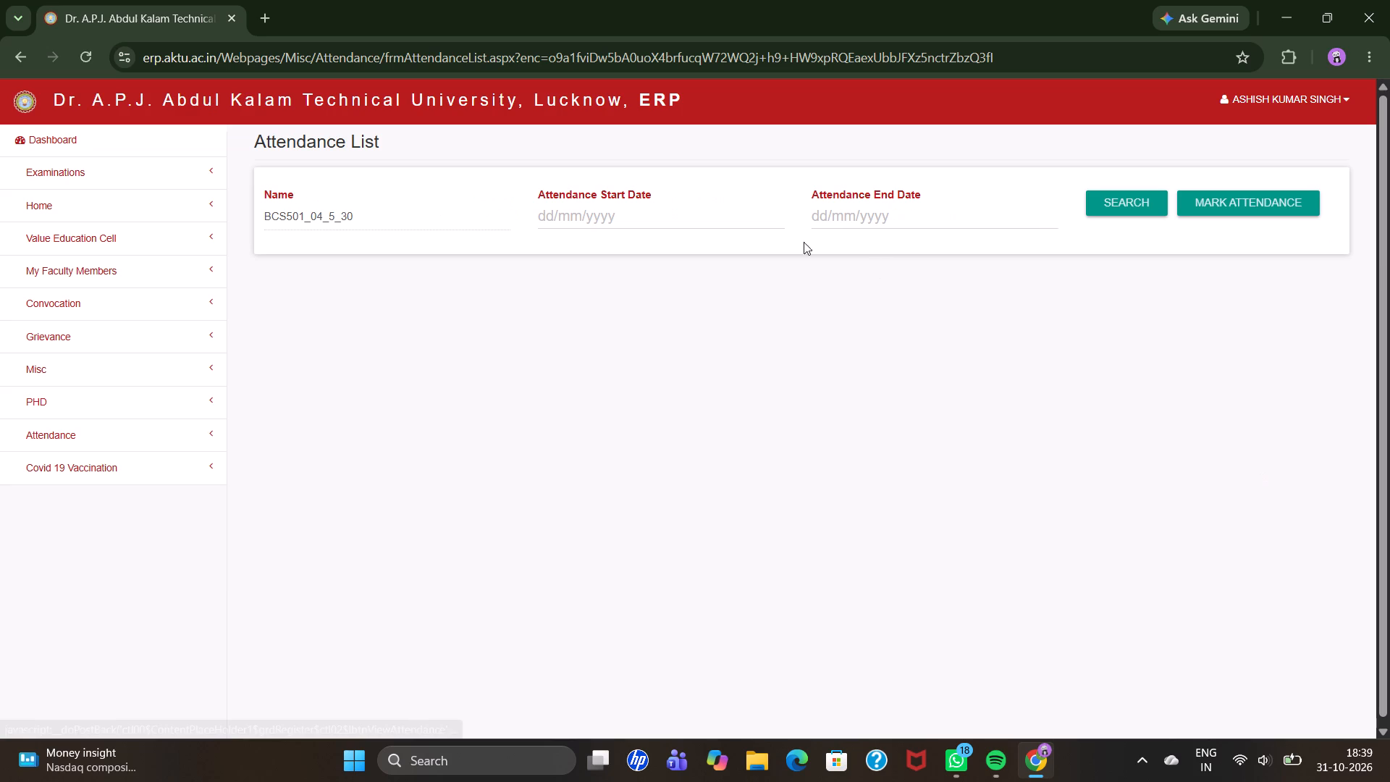
click(22, 55)
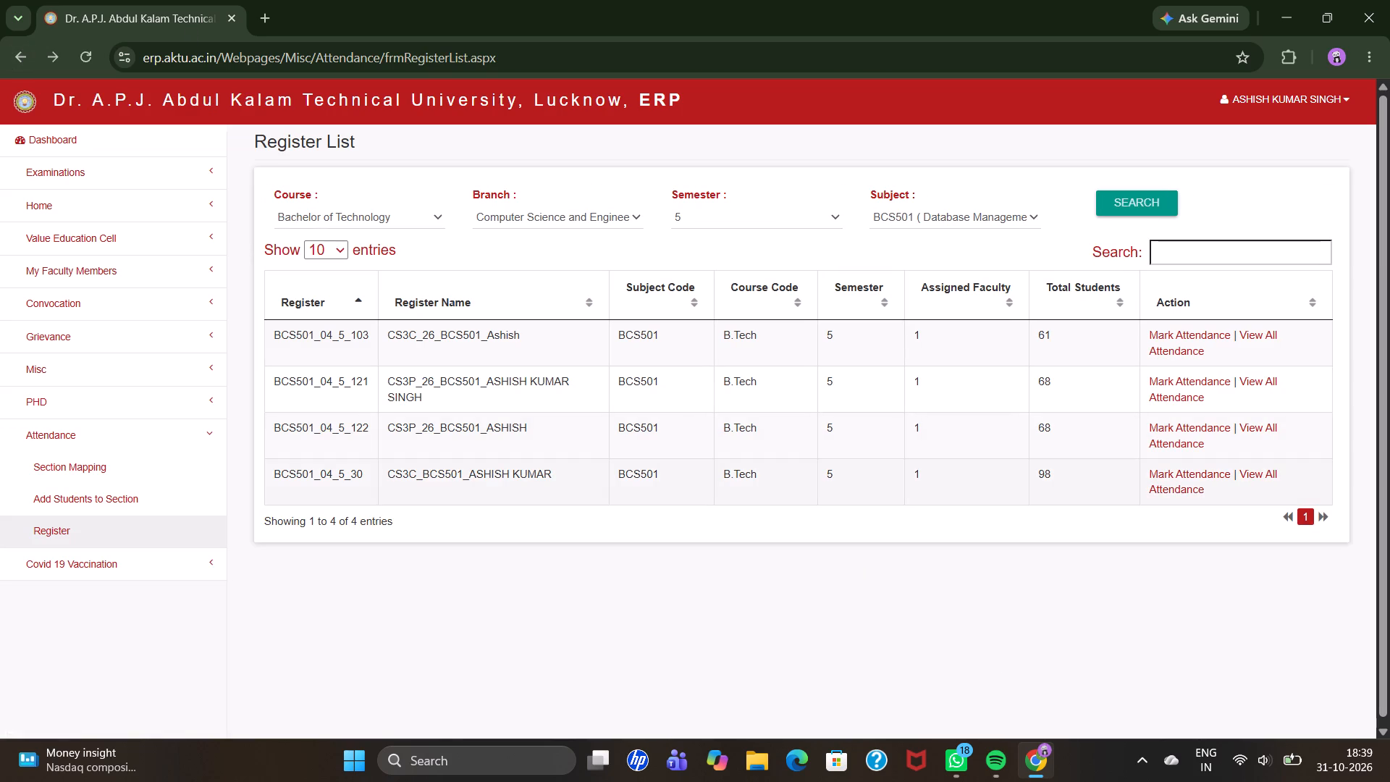
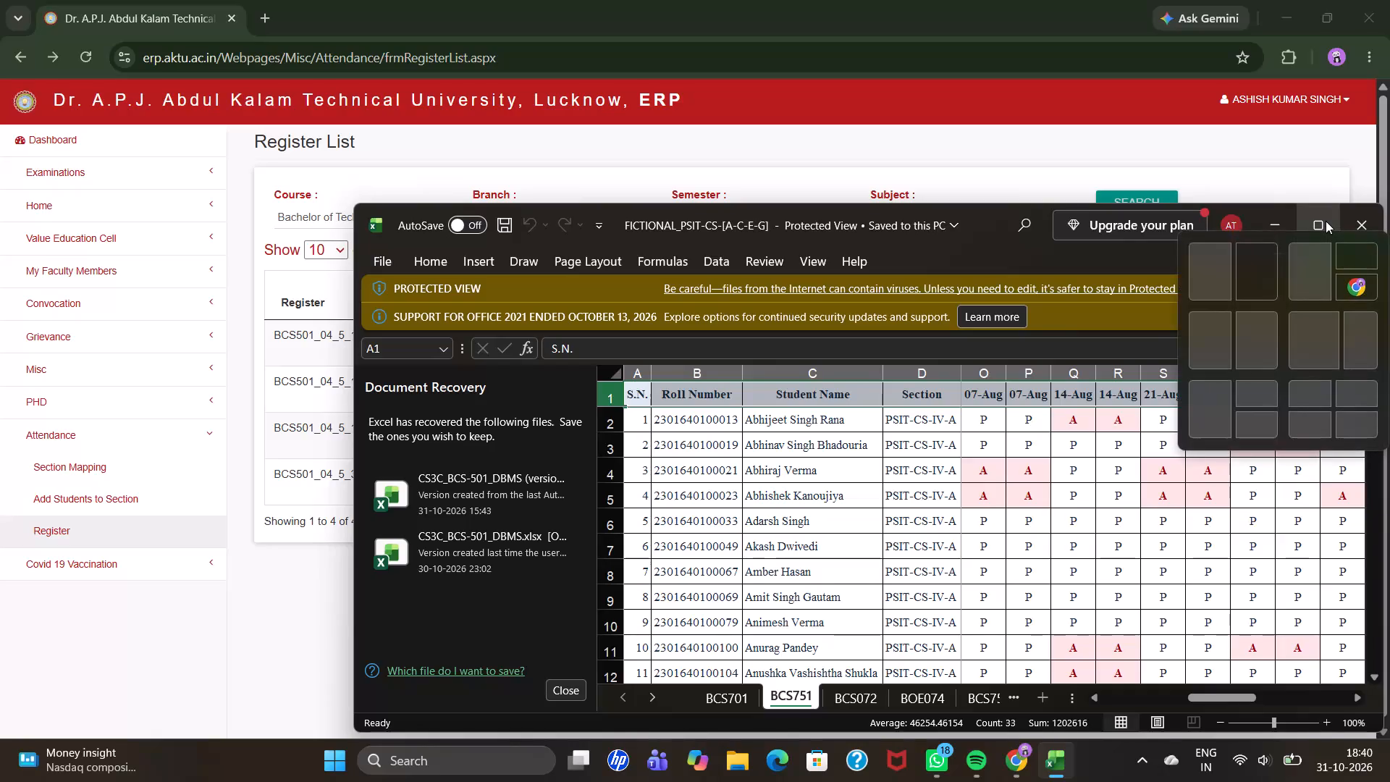
Maximize the Excel attendance workbook and look over the BCS751 sheet's student rows from section A to section G.
click(1326, 221)
scroll(909, 382, up, 1)
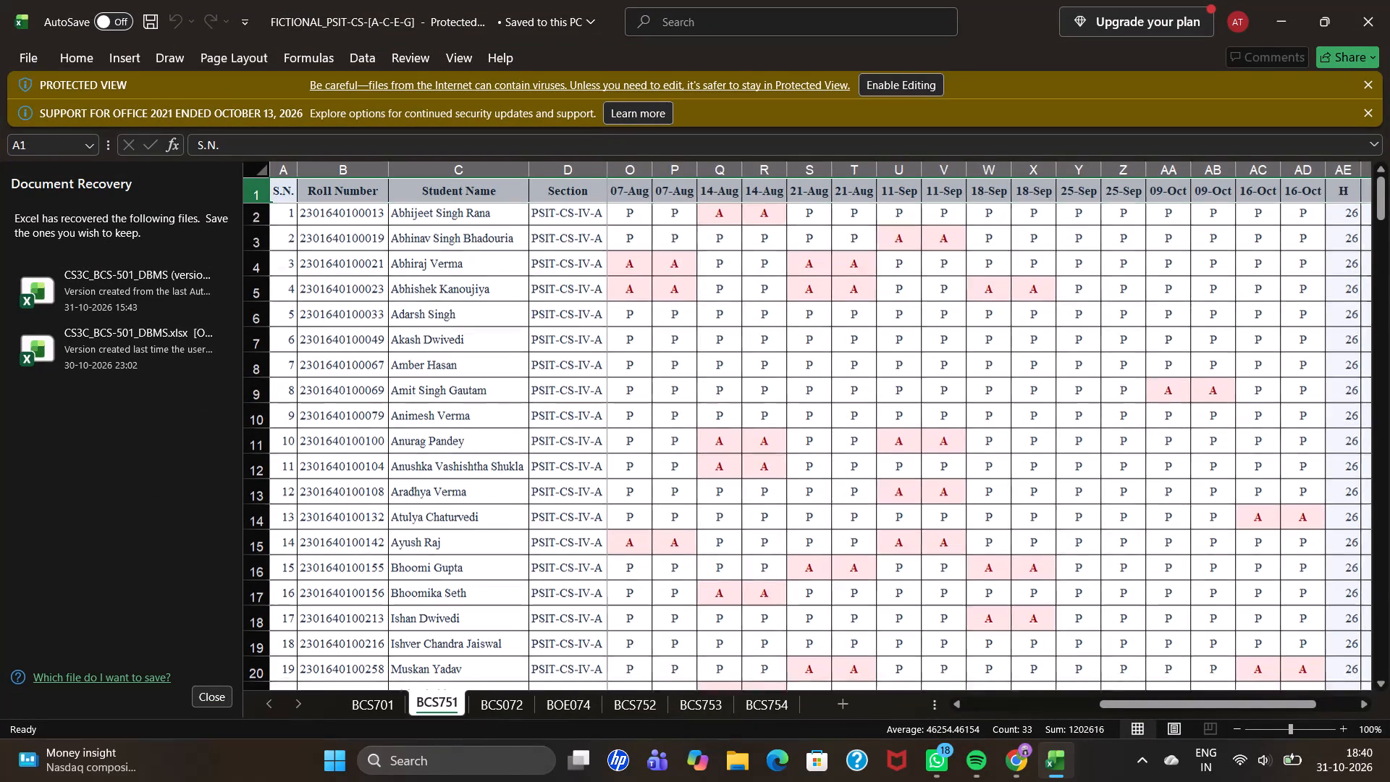
scroll(909, 382, up, 1)
scroll(909, 382, down, 1)
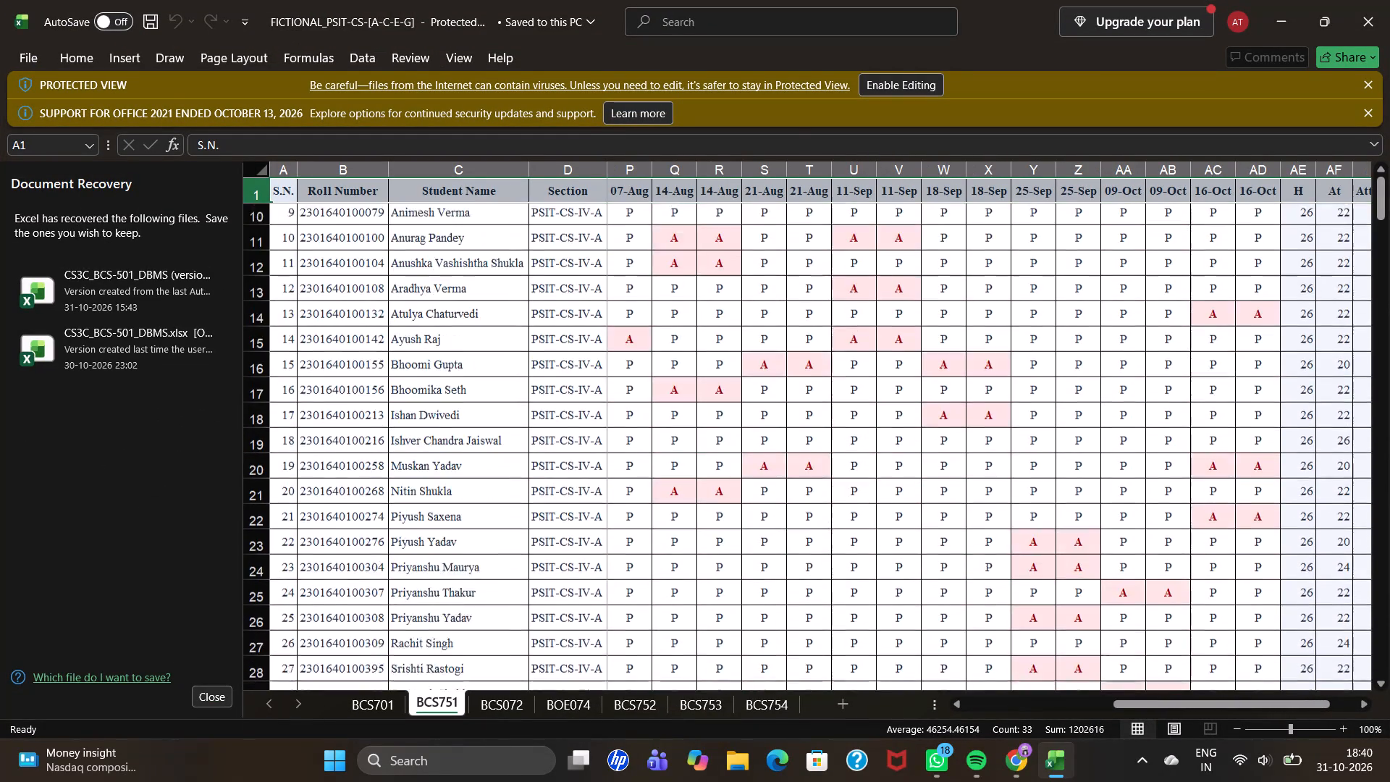
scroll(909, 382, up, 1)
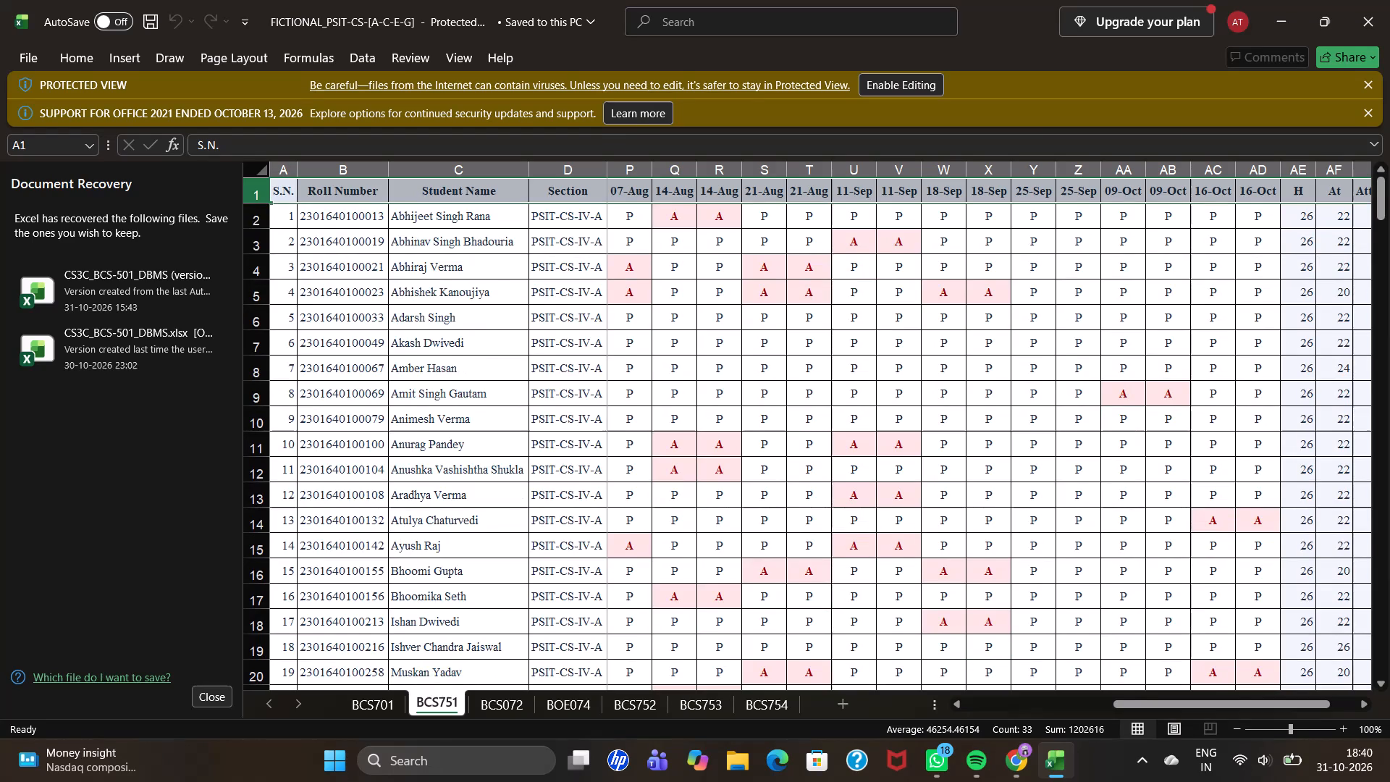
scroll(909, 382, down, 5)
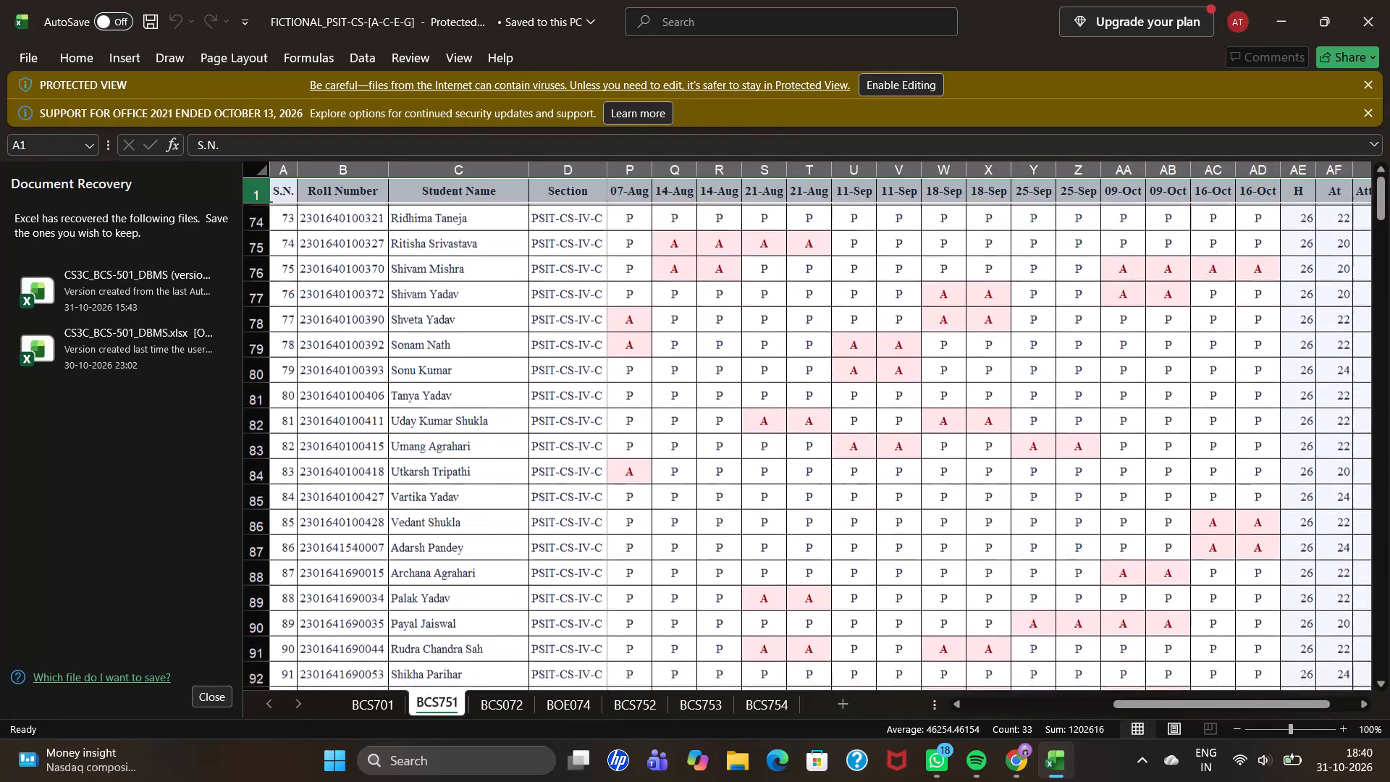
scroll(909, 382, down, 8)
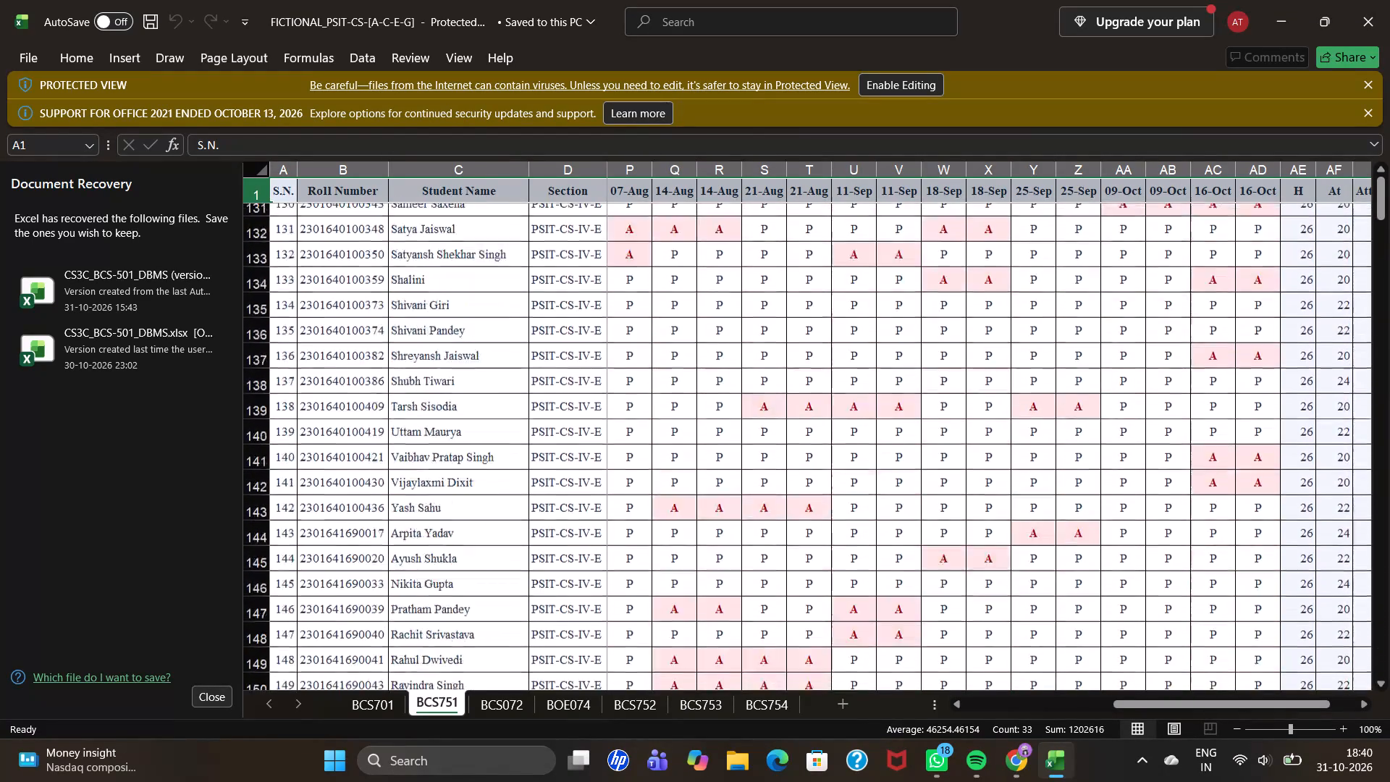
scroll(909, 382, down, 5)
scroll(909, 382, up, 2)
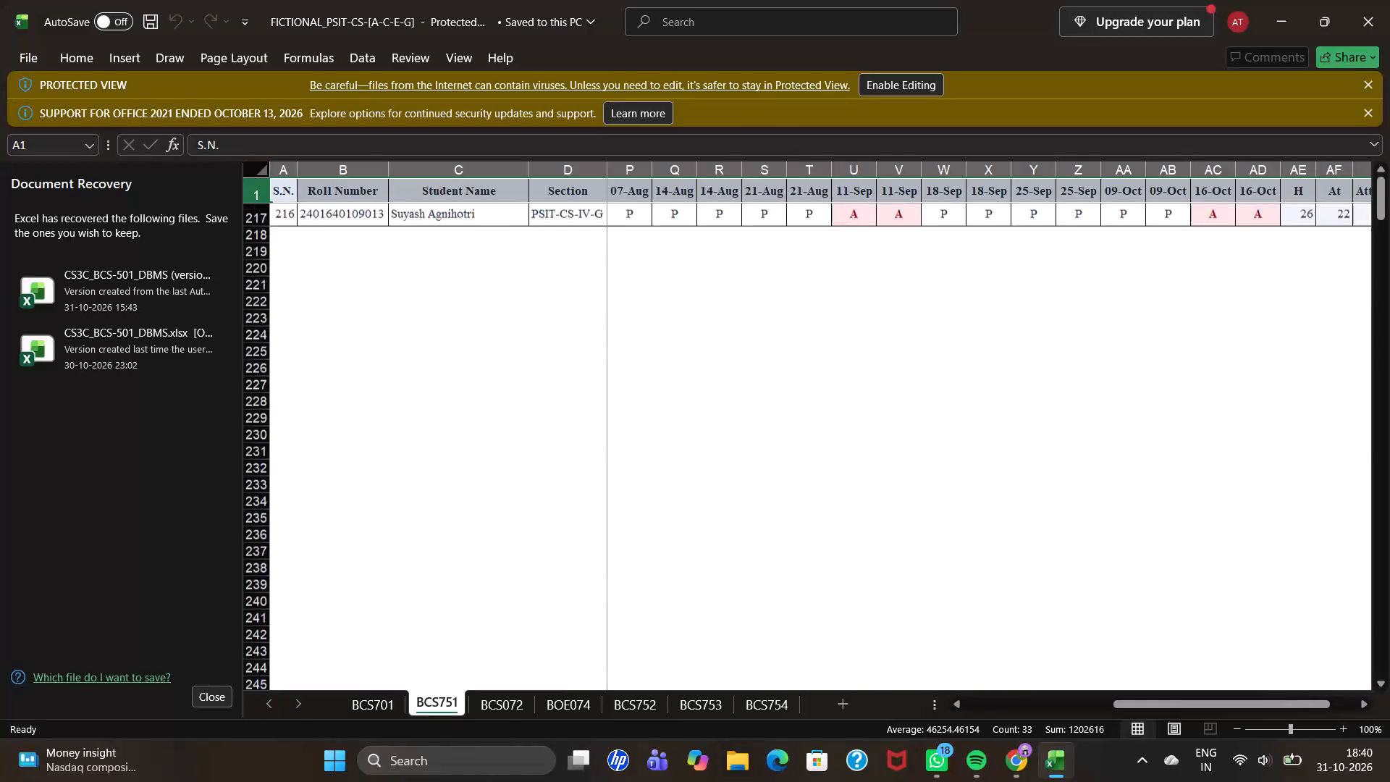
scroll(909, 382, up, 16)
scroll(909, 382, up, 7)
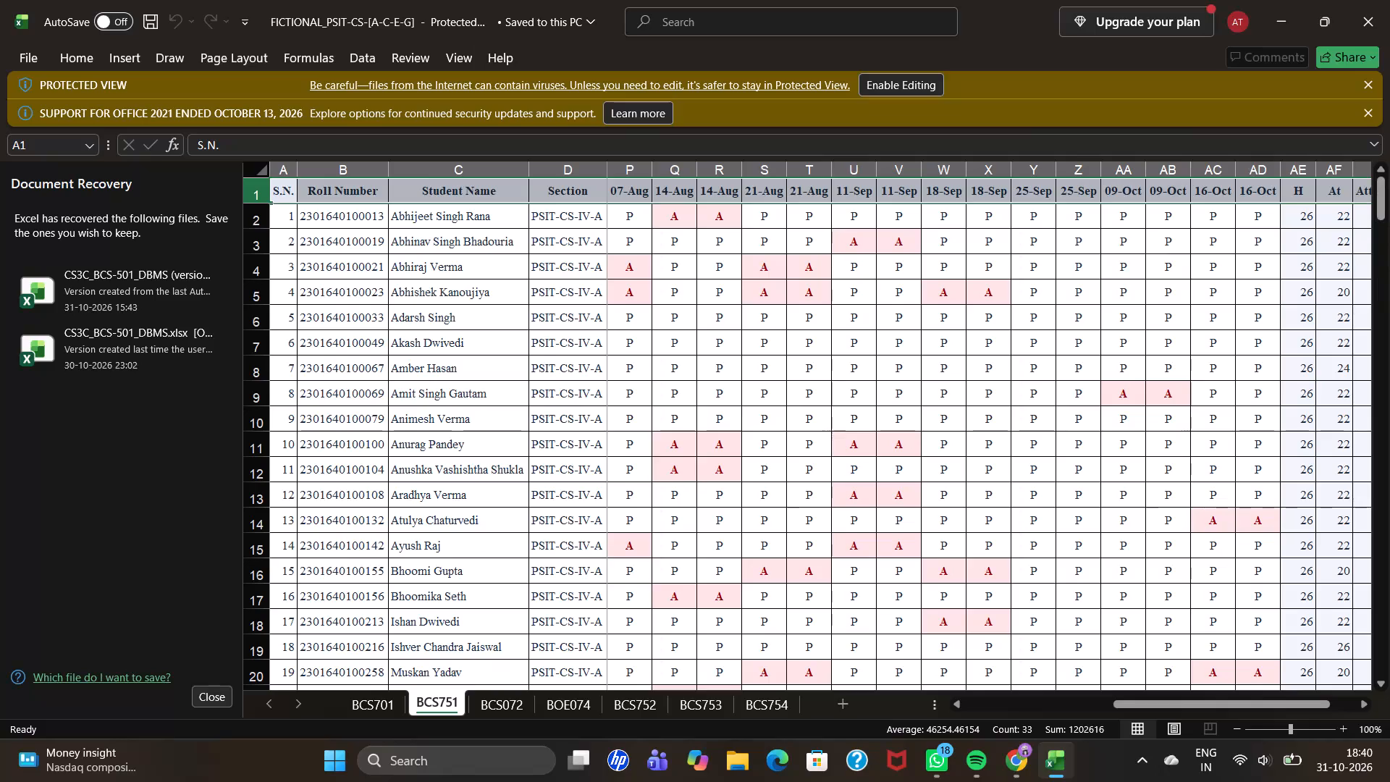
Examine the BCS751 sheet's attendance by section, including the July to October date columns and the attendance percentage column.
scroll(909, 382, down, 3)
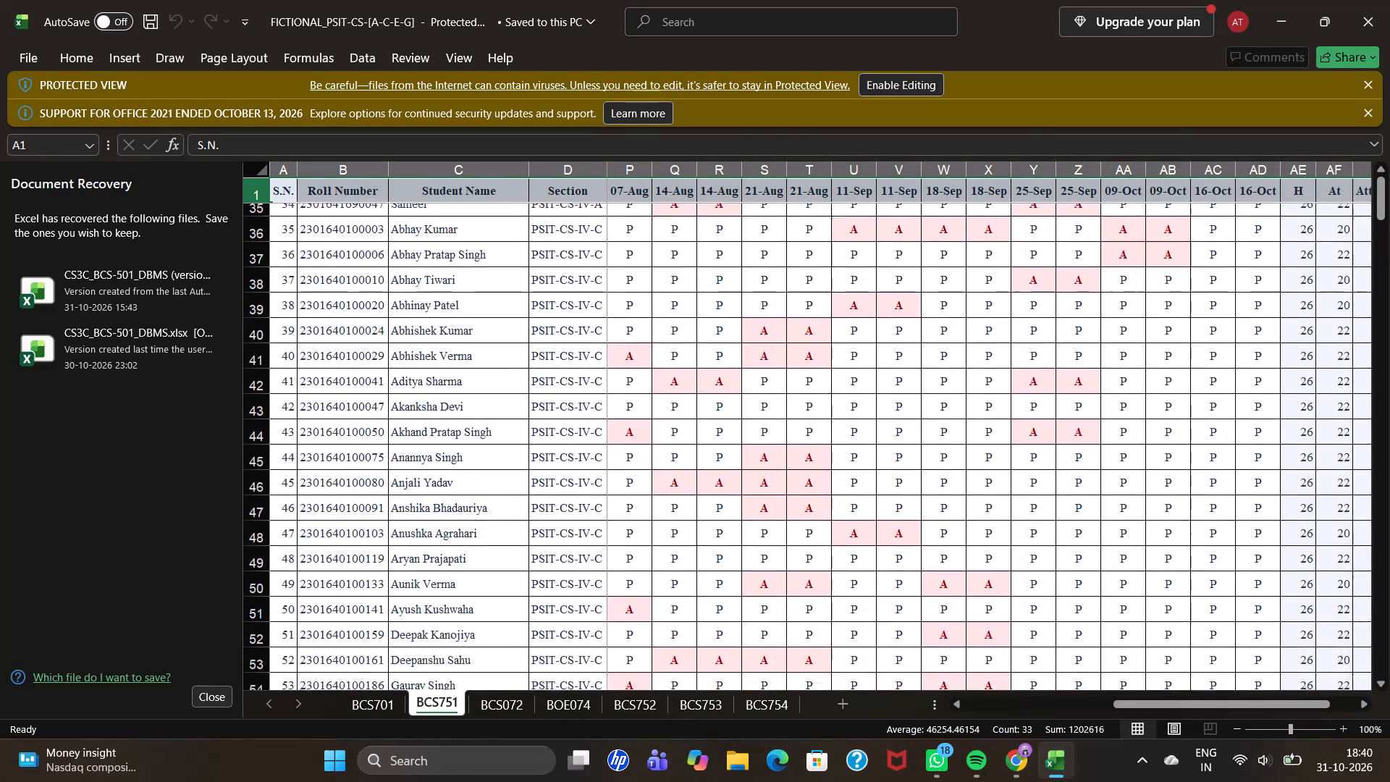
scroll(909, 382, down, 3)
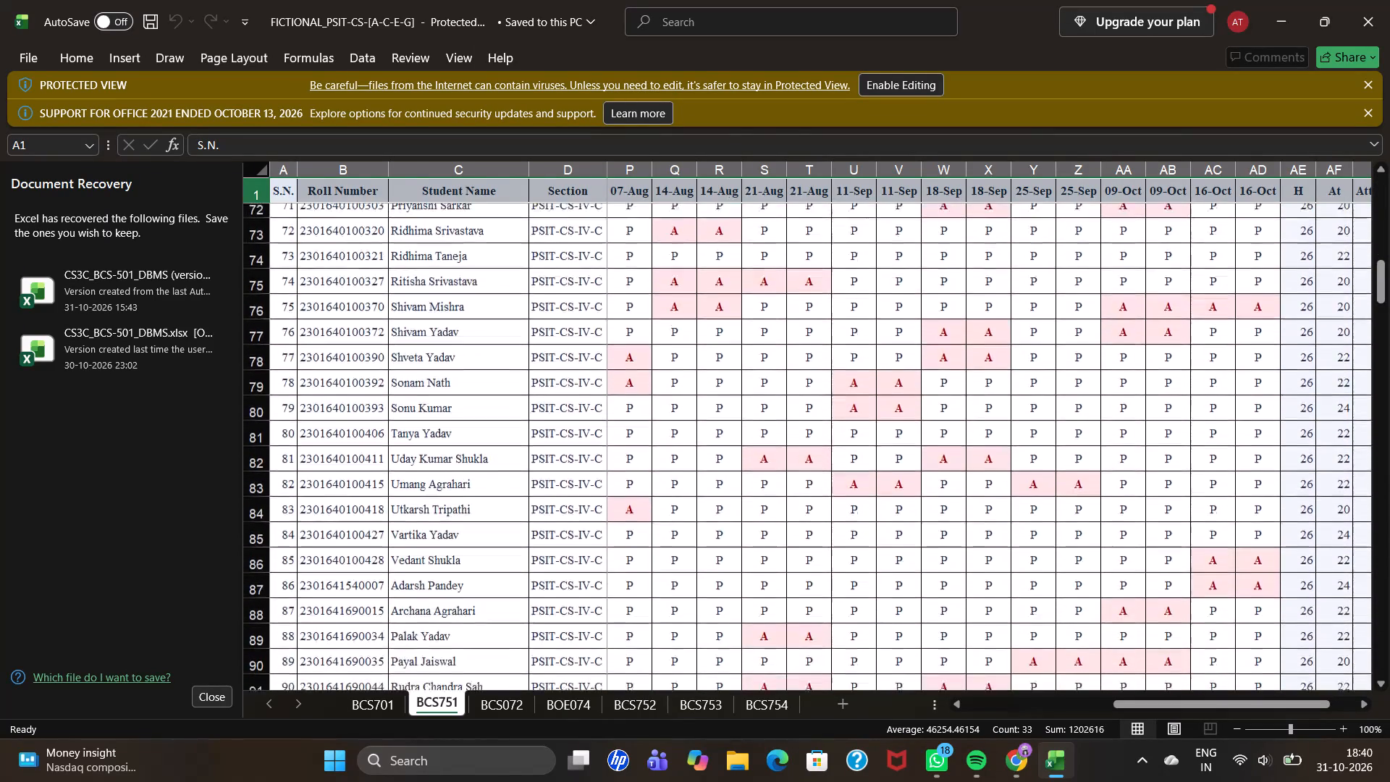
scroll(909, 382, down, 6)
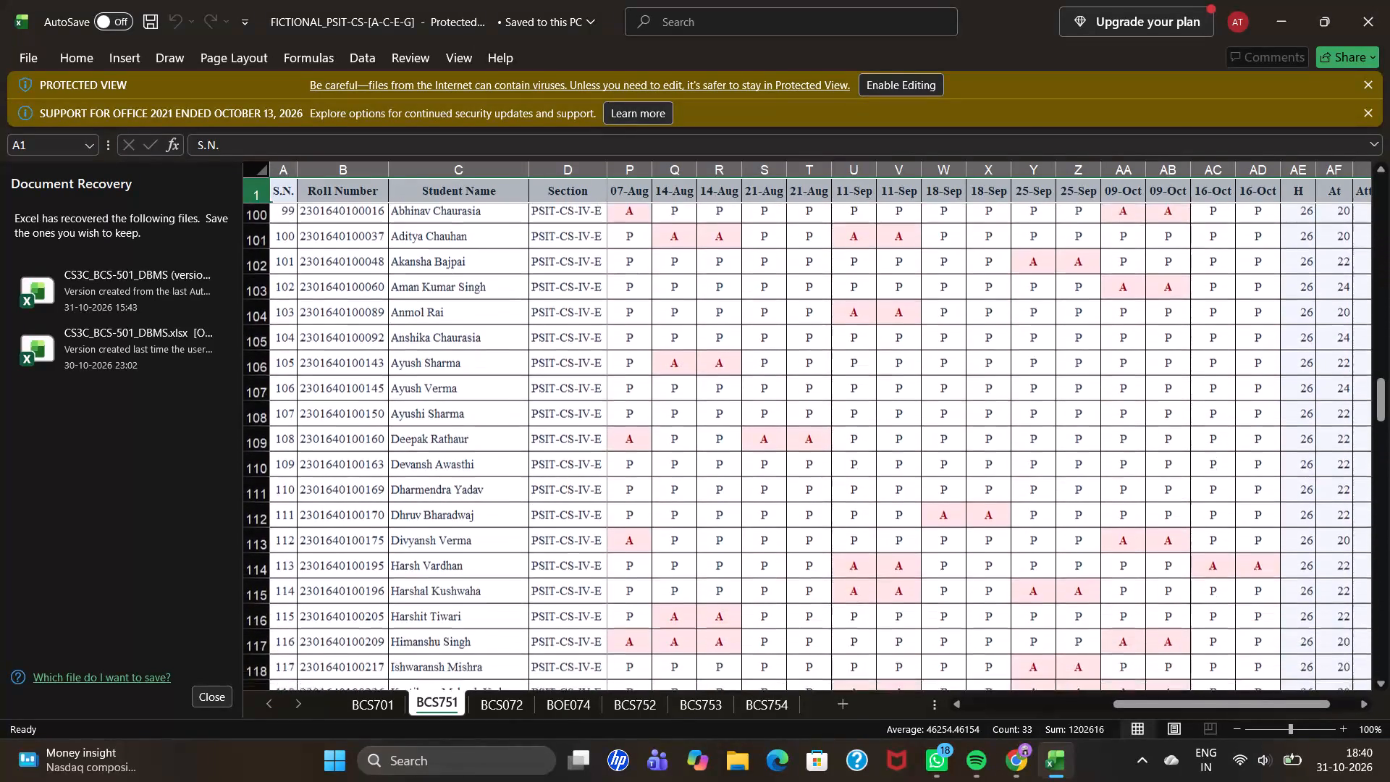
scroll(909, 382, down, 3)
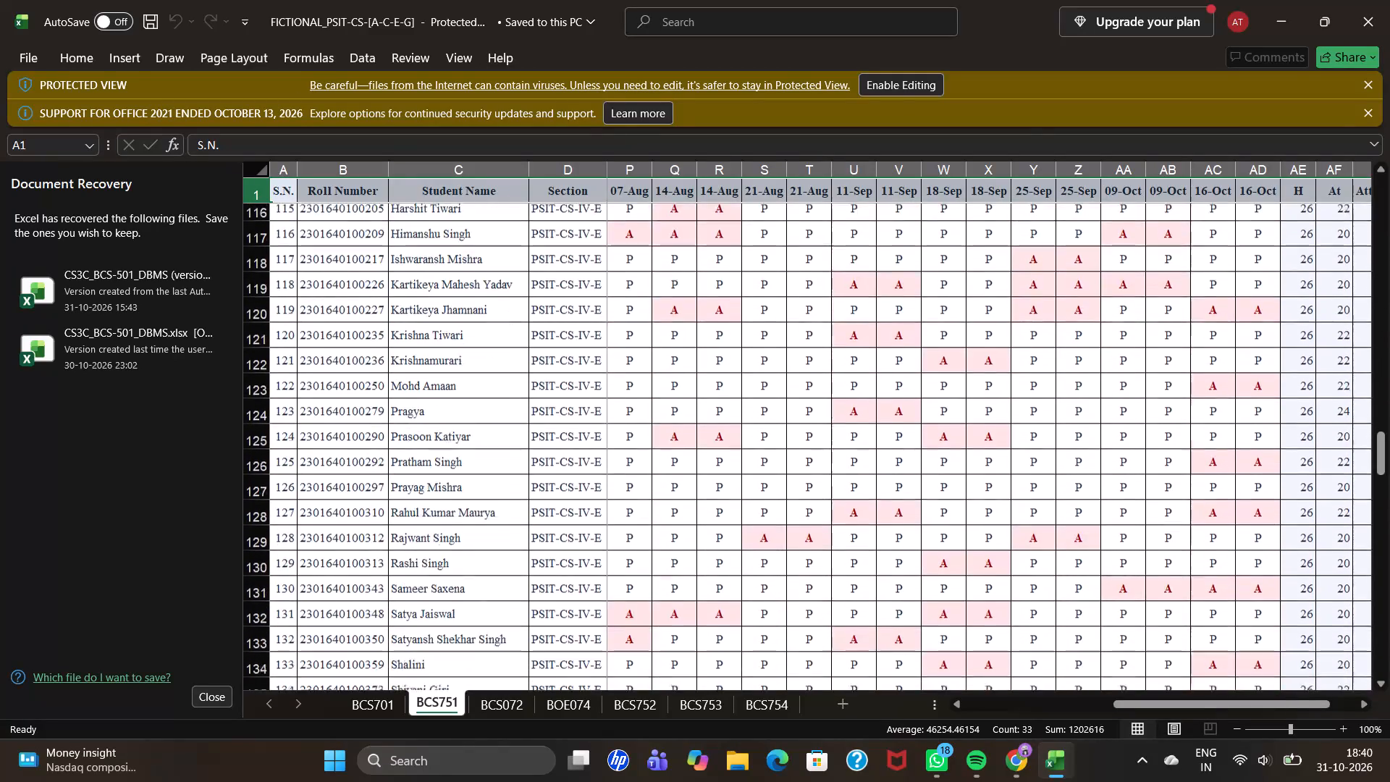
scroll(909, 382, down, 3)
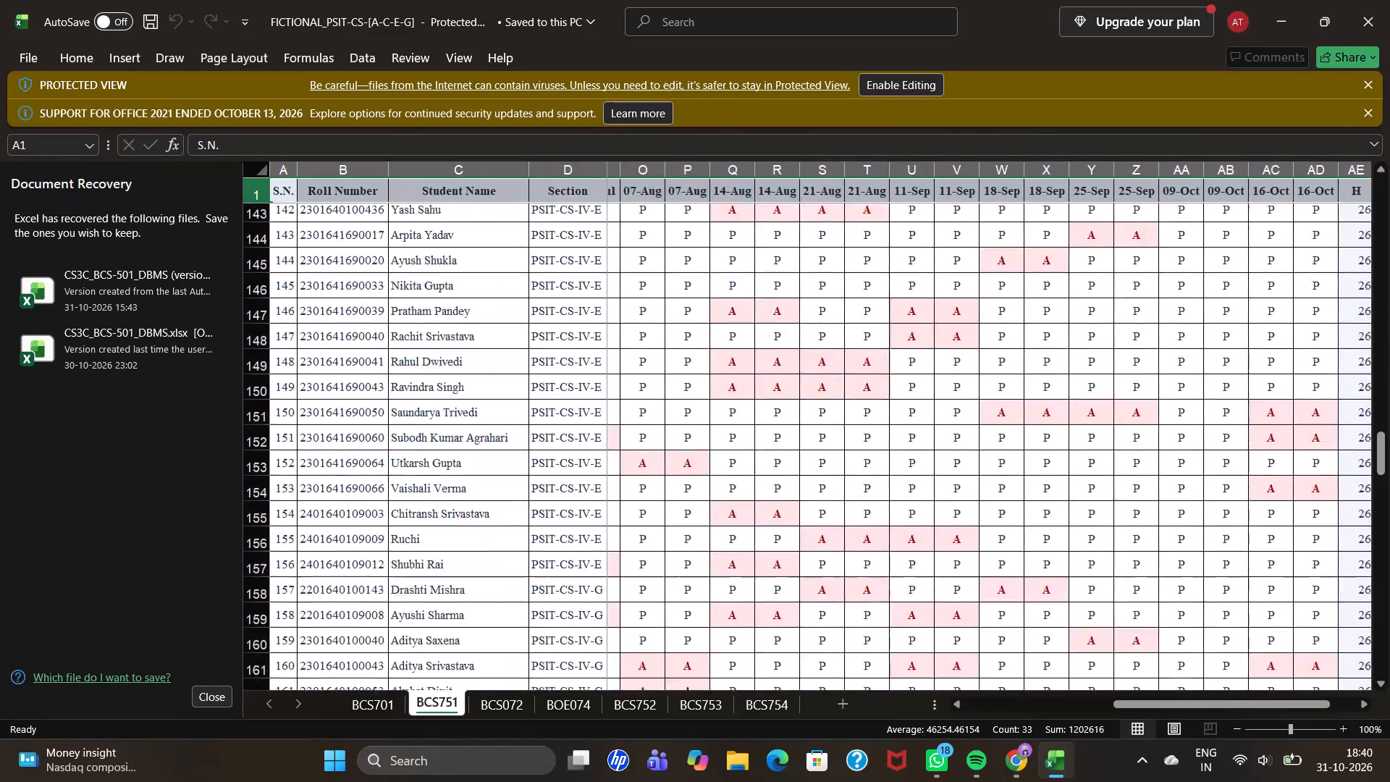
scroll(909, 382, right, 1)
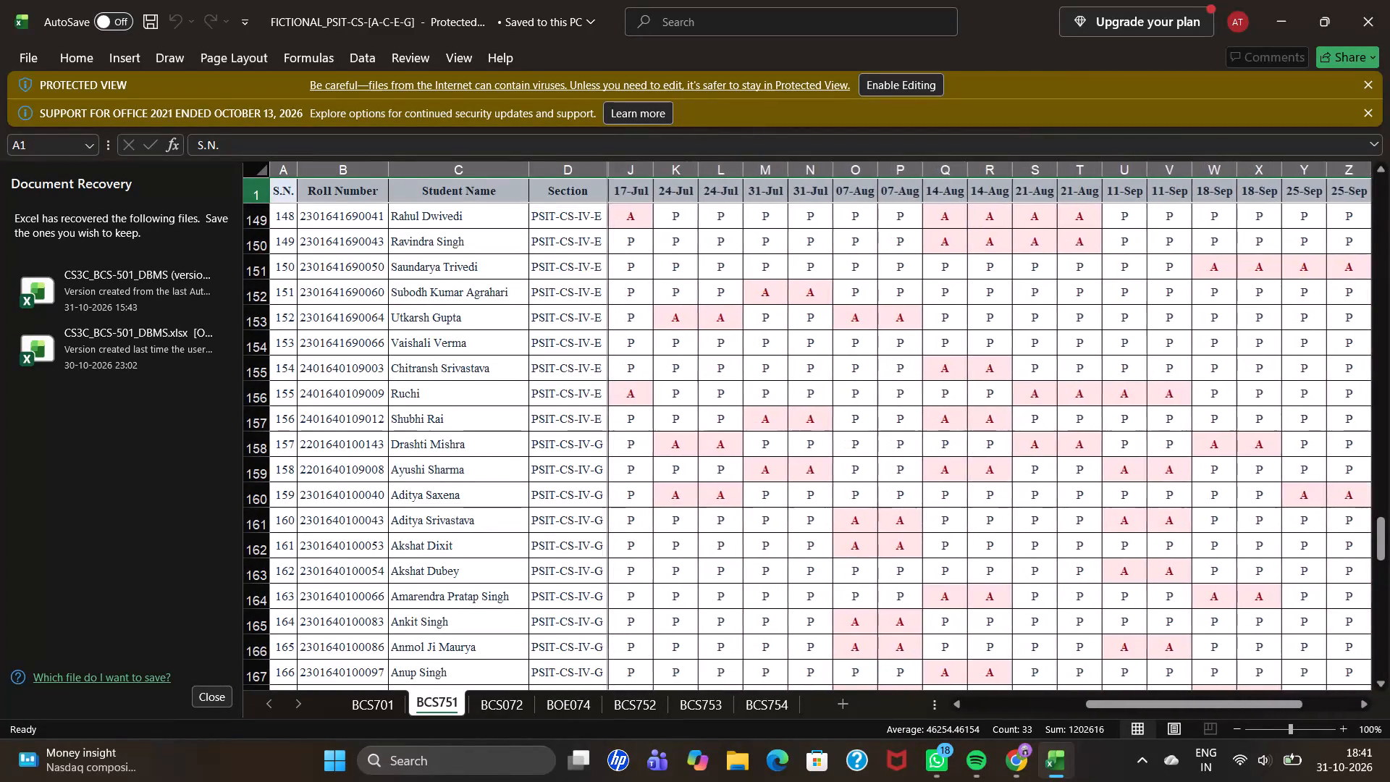
scroll(909, 382, right, 2)
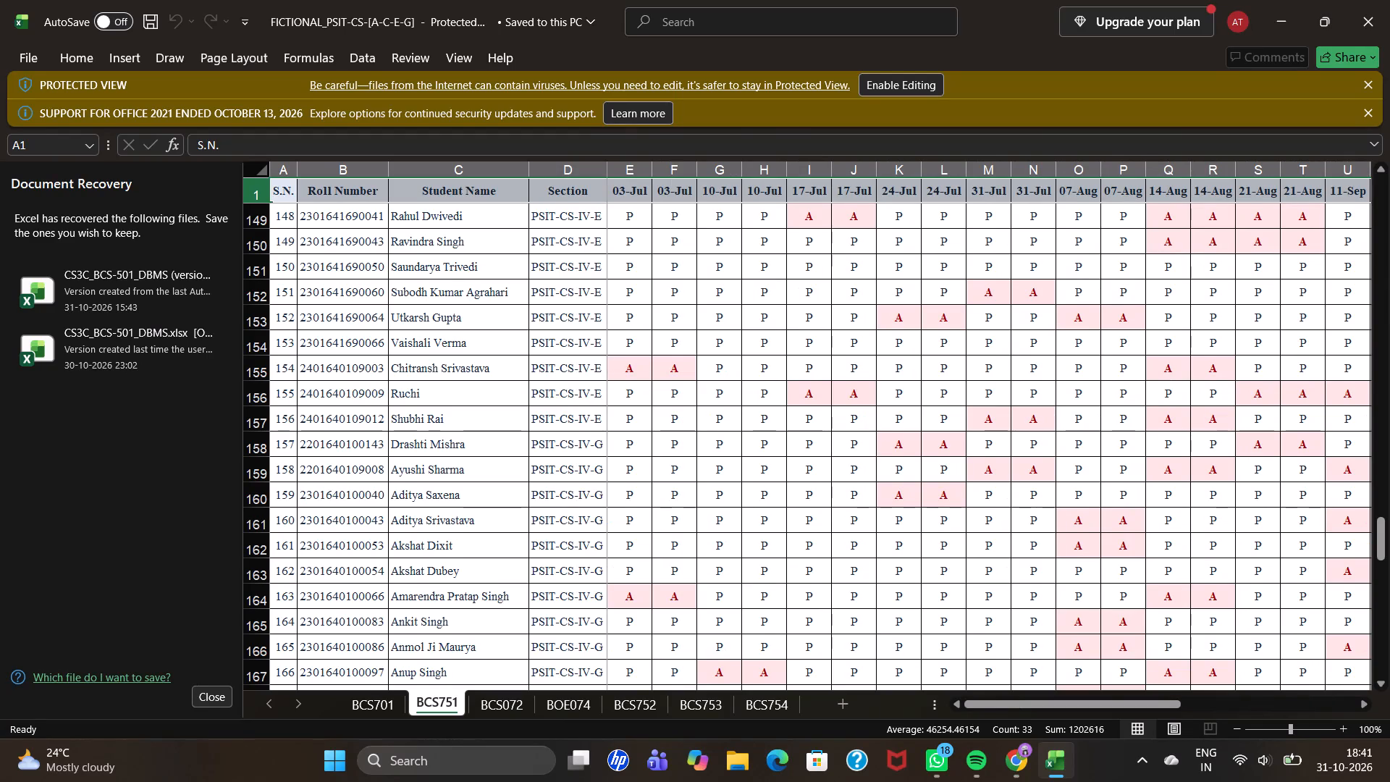
scroll(562, 558, down, 3)
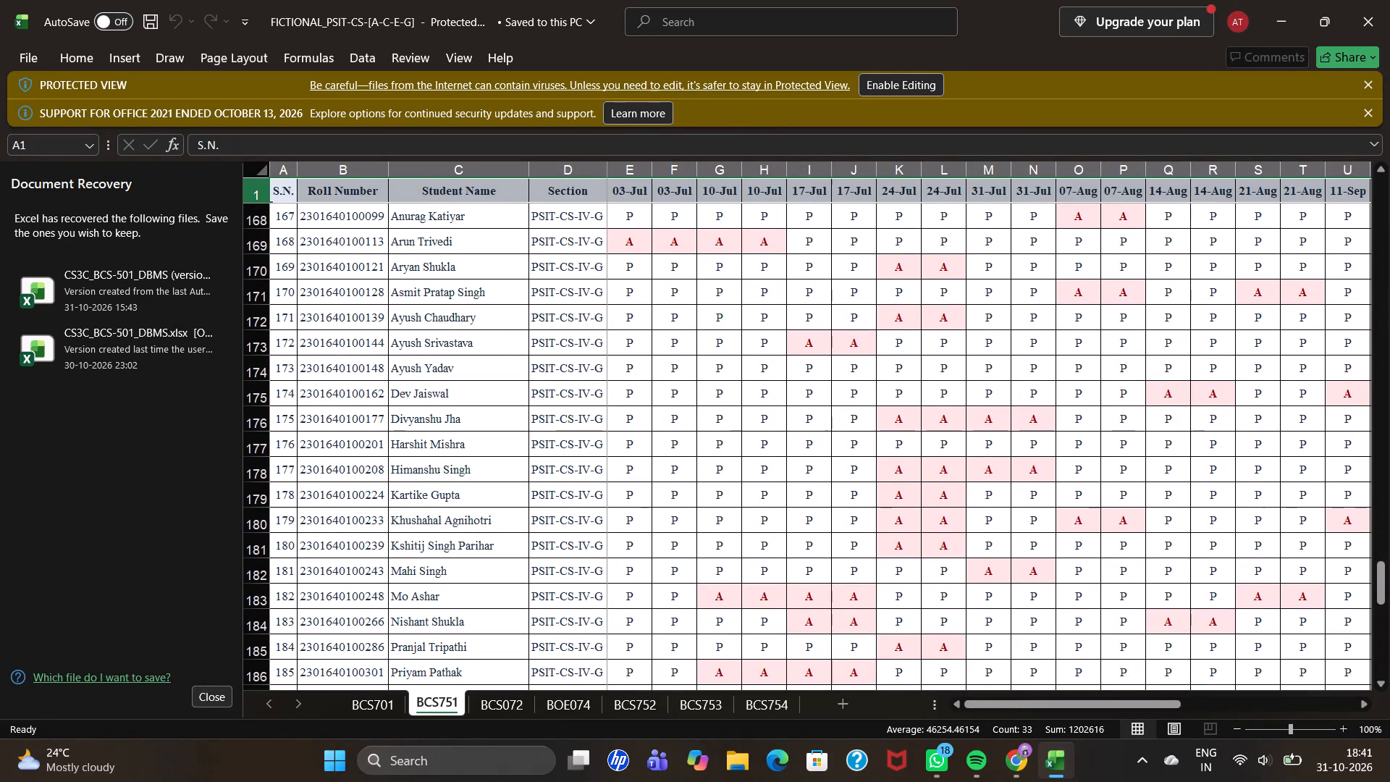
scroll(1137, 428, left, 7)
scroll(1137, 428, right, 1)
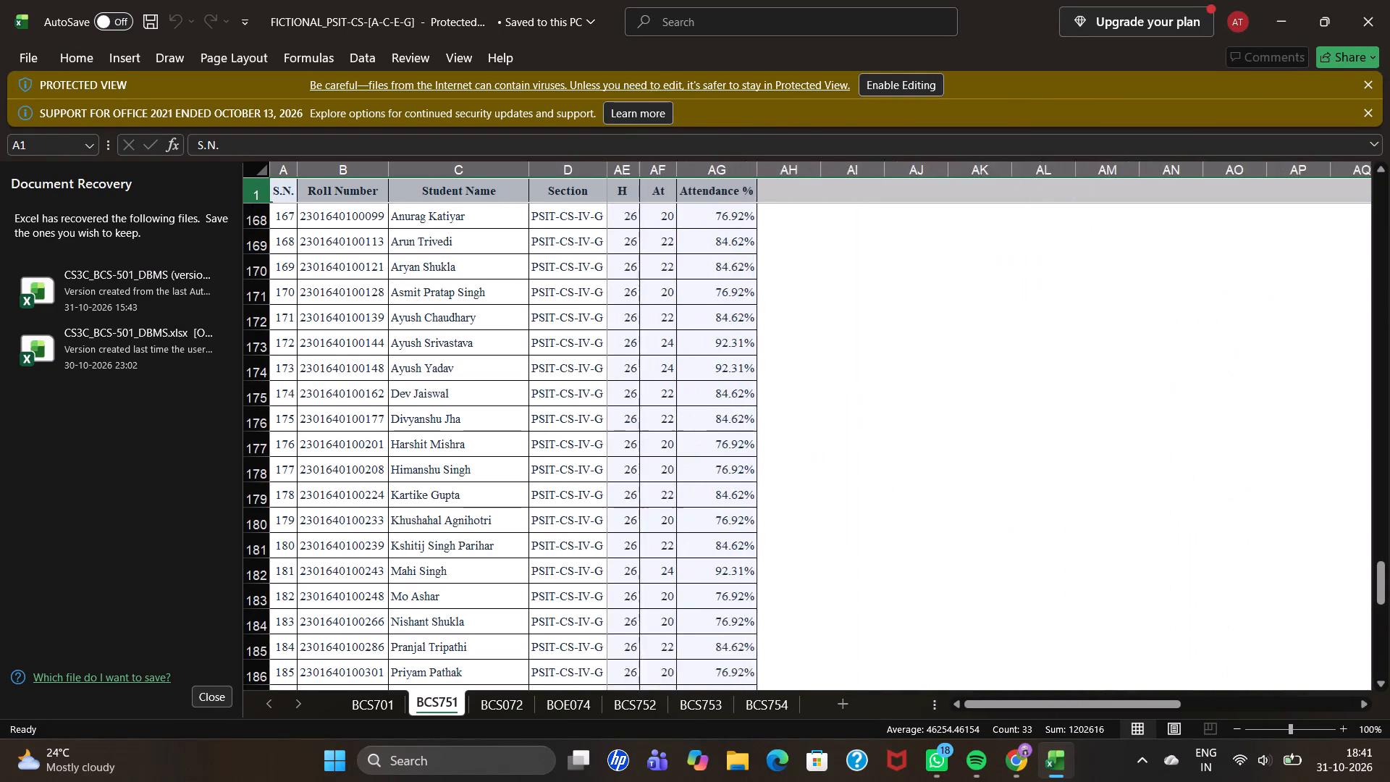
scroll(1137, 428, right, 12)
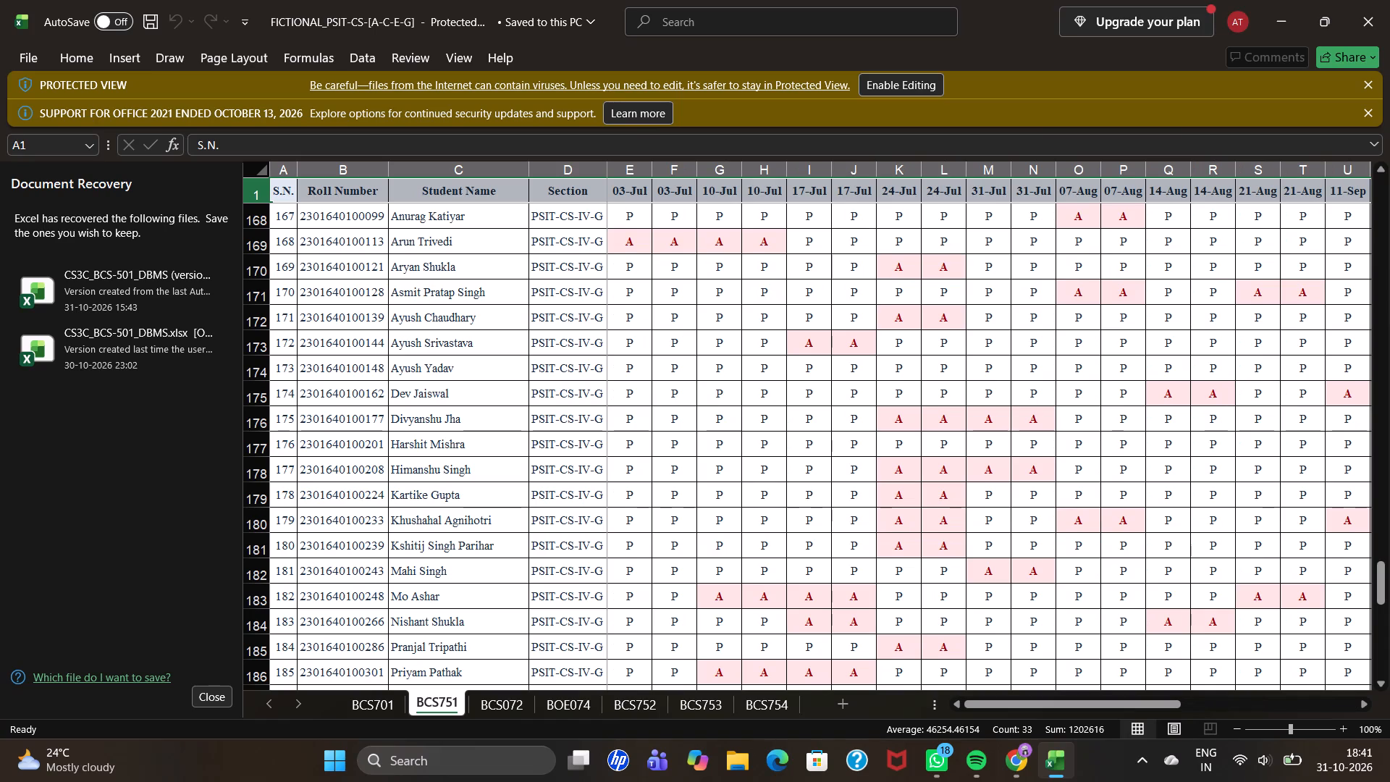
Check the attendance layout on the BCS072 and BOE074 sheets, and return to the BCS751 sheet.
click(521, 706)
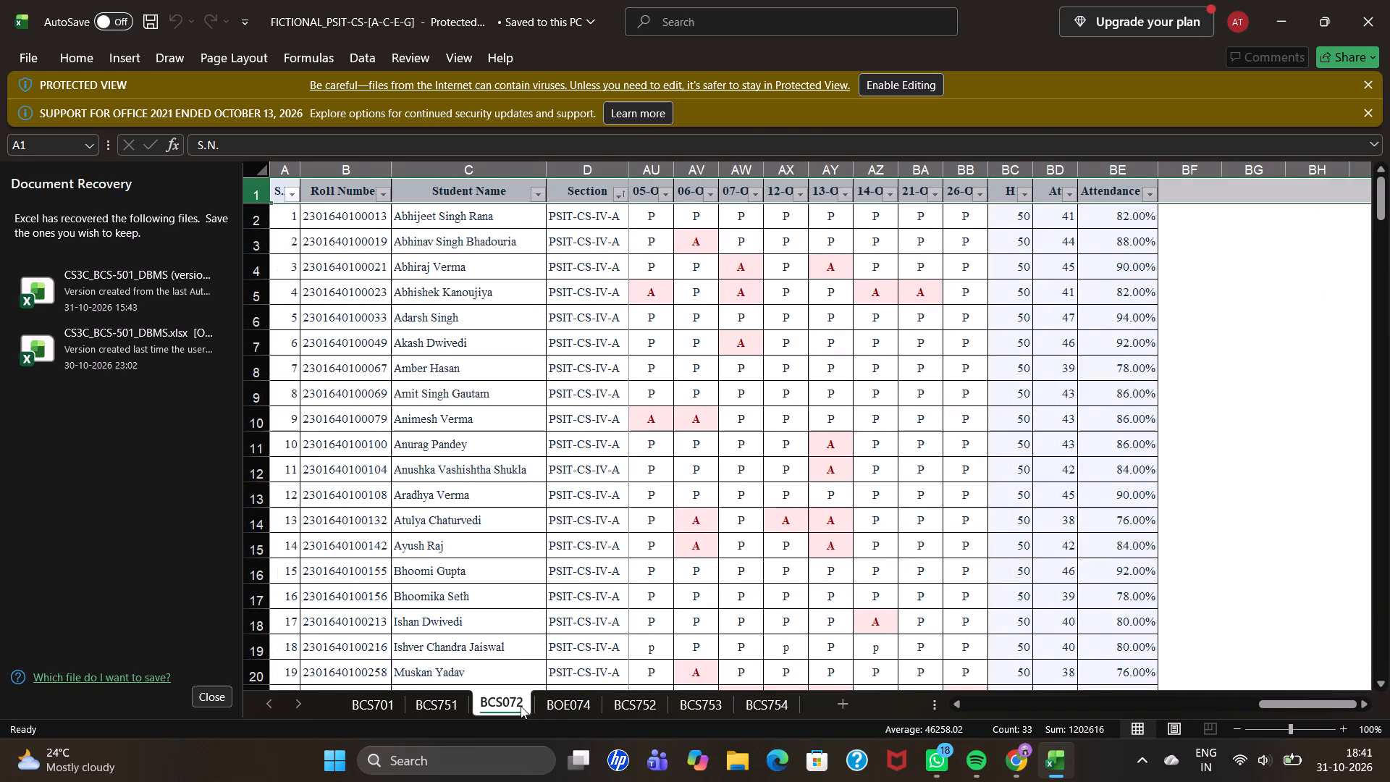
click(569, 705)
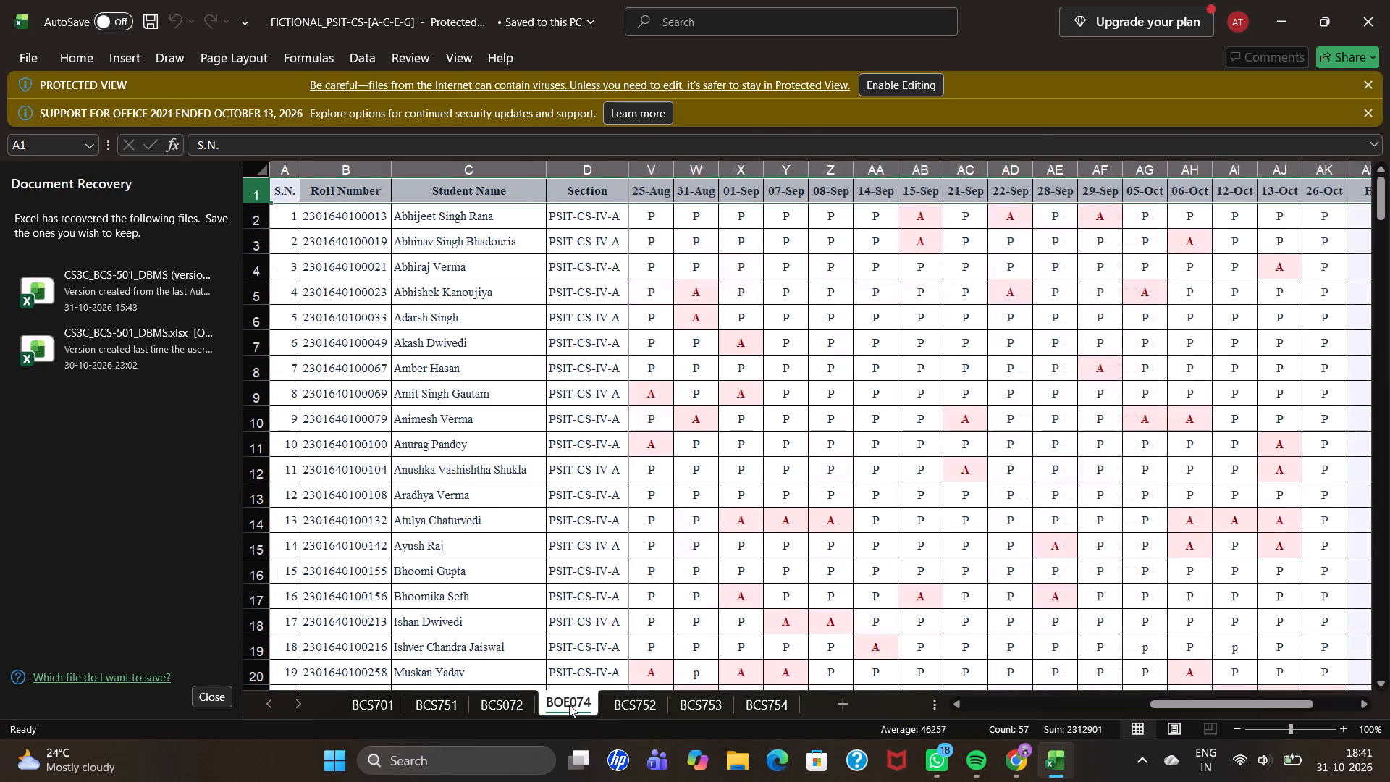
click(445, 700)
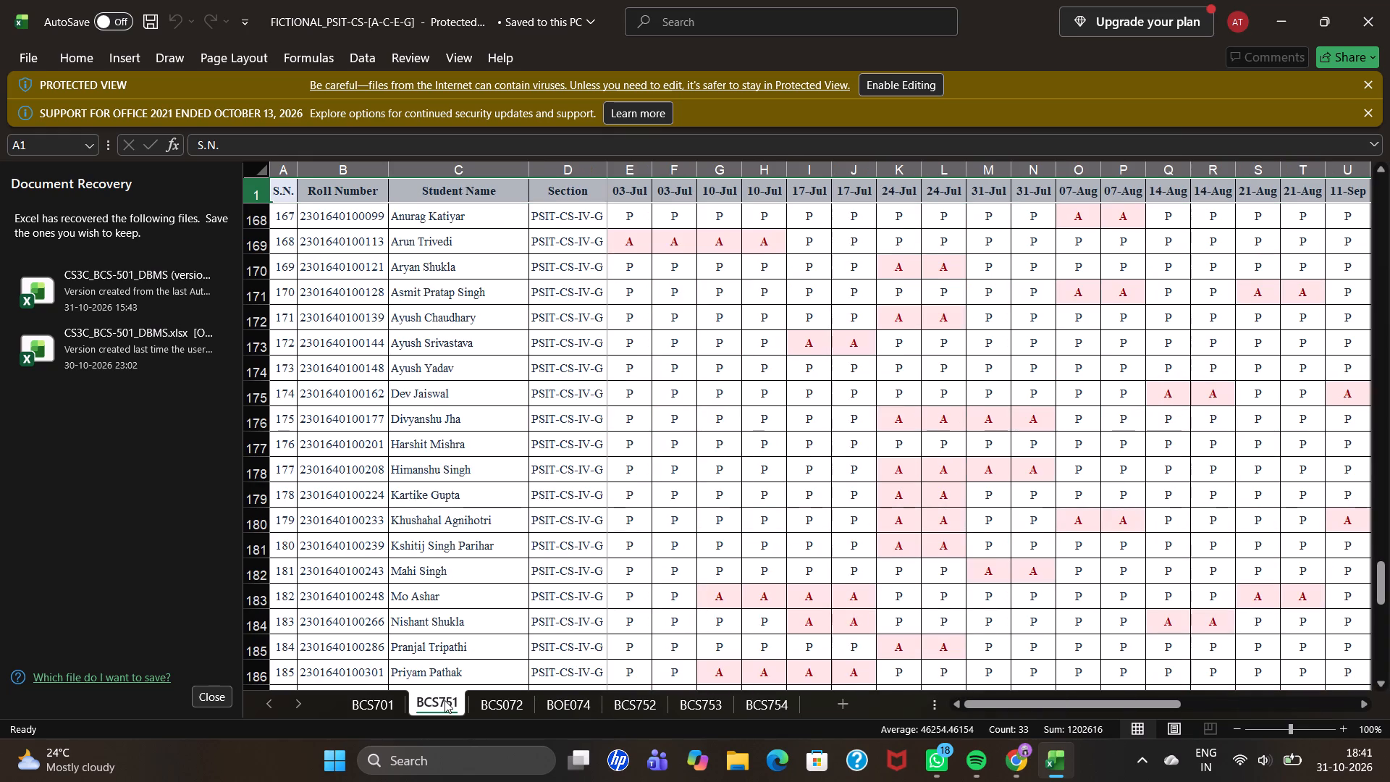
Take the attendance workbook out of Protected View by enabling editing.
click(923, 86)
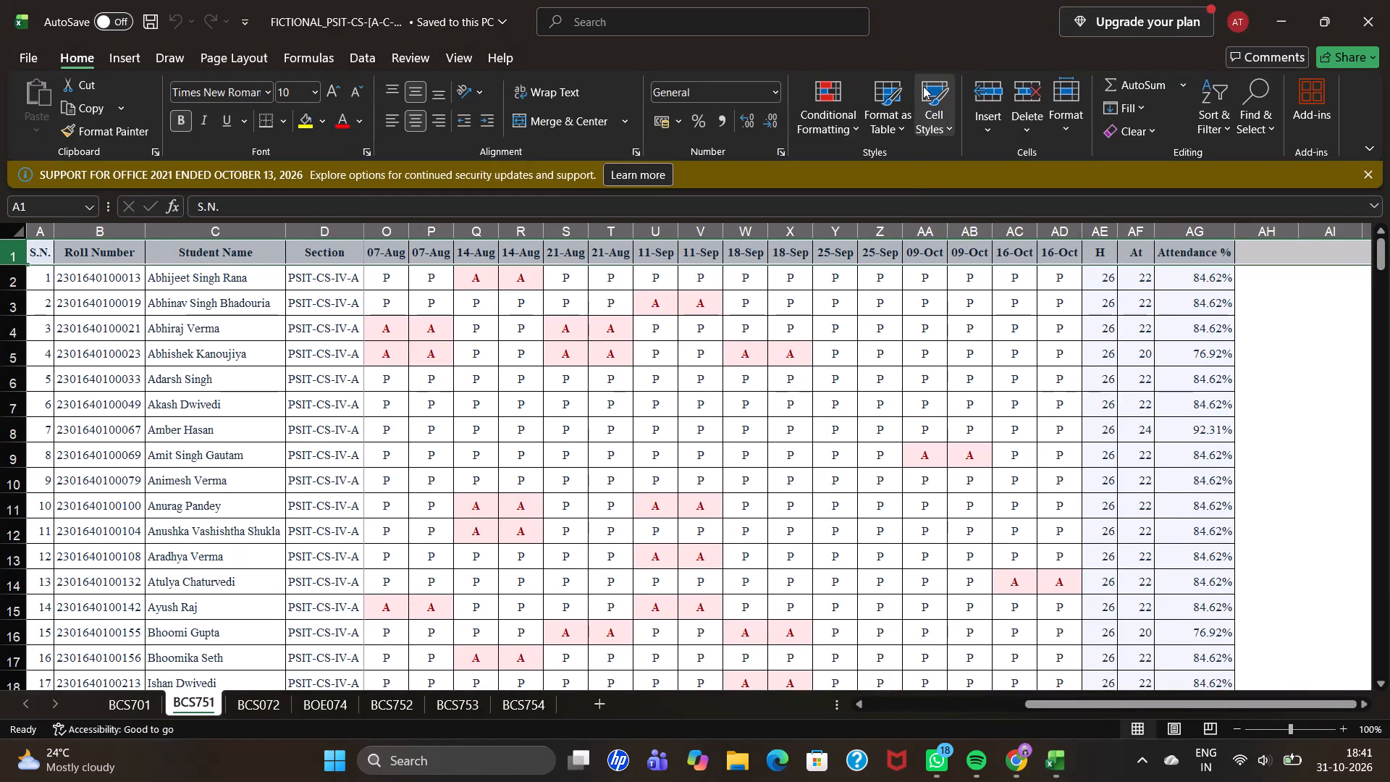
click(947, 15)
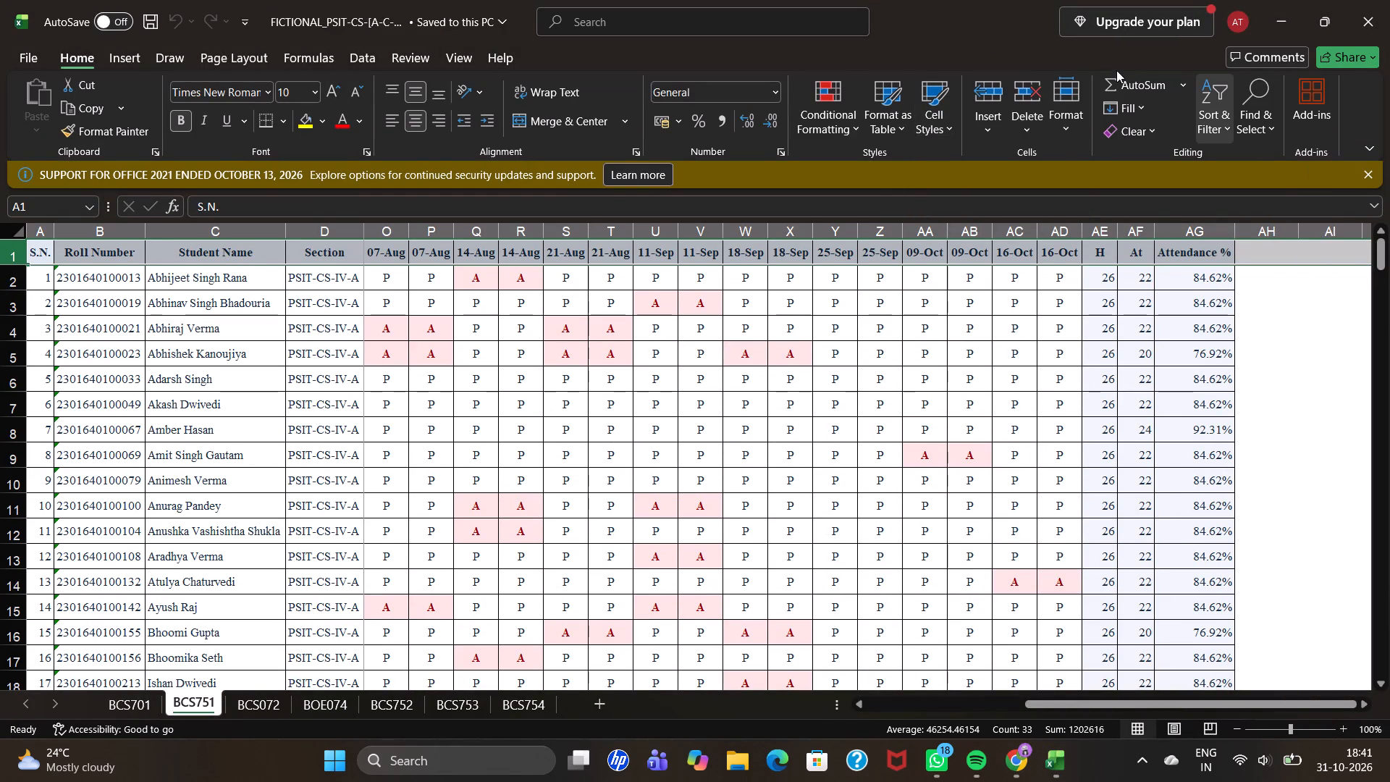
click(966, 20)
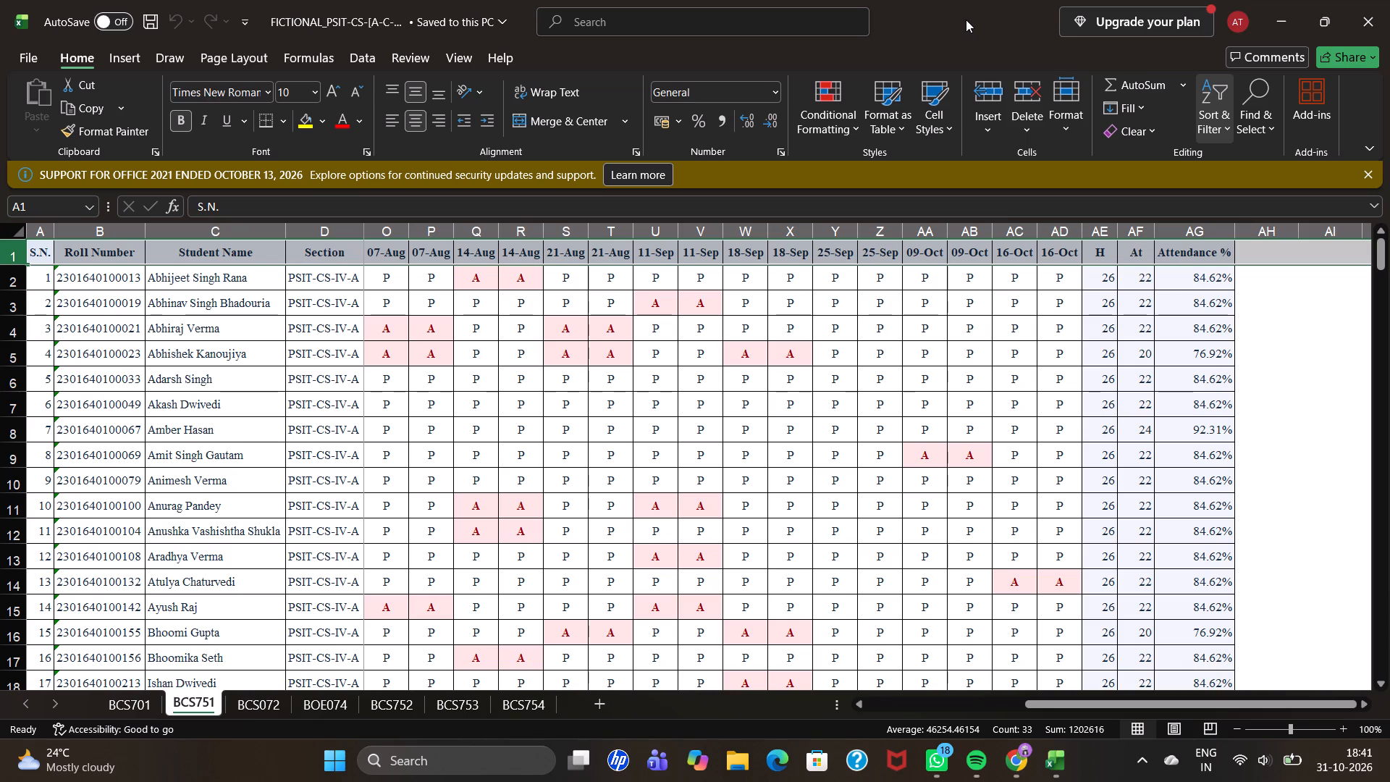
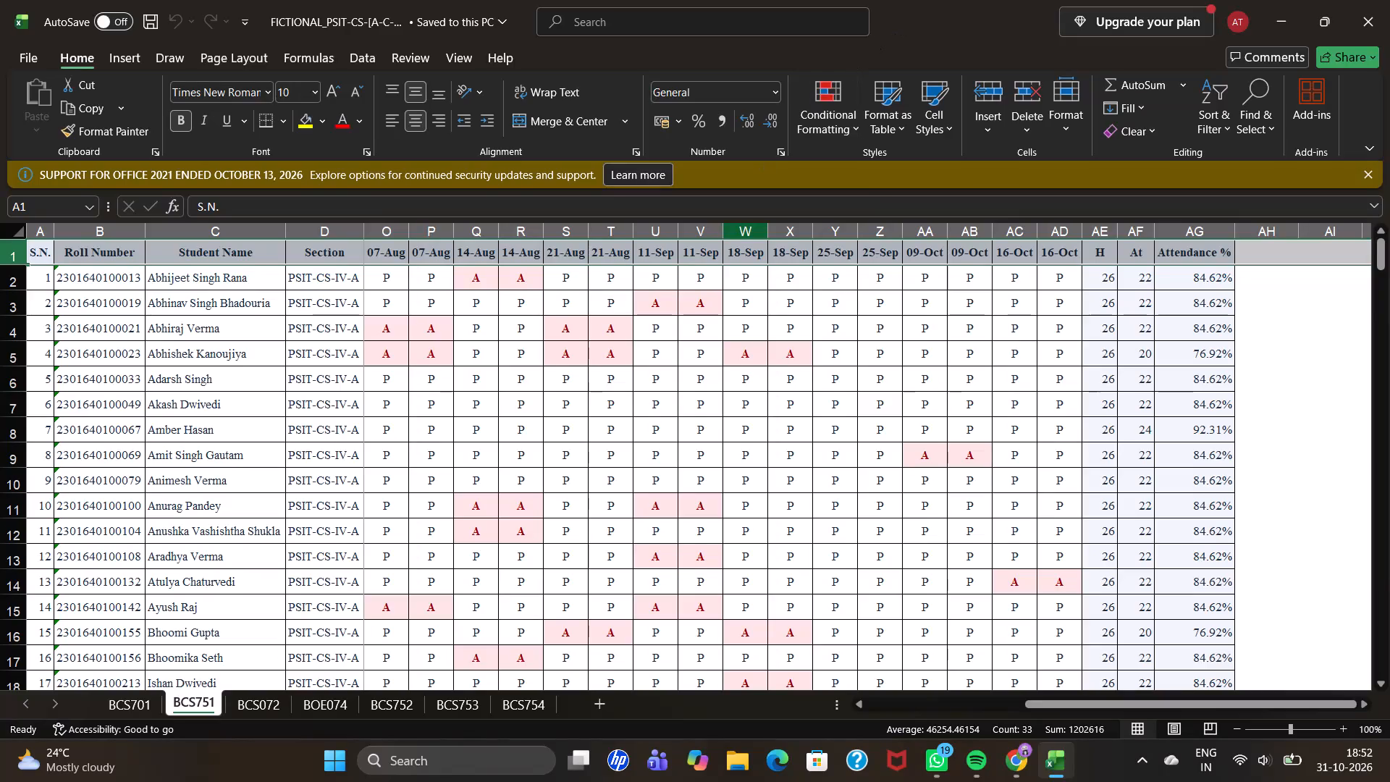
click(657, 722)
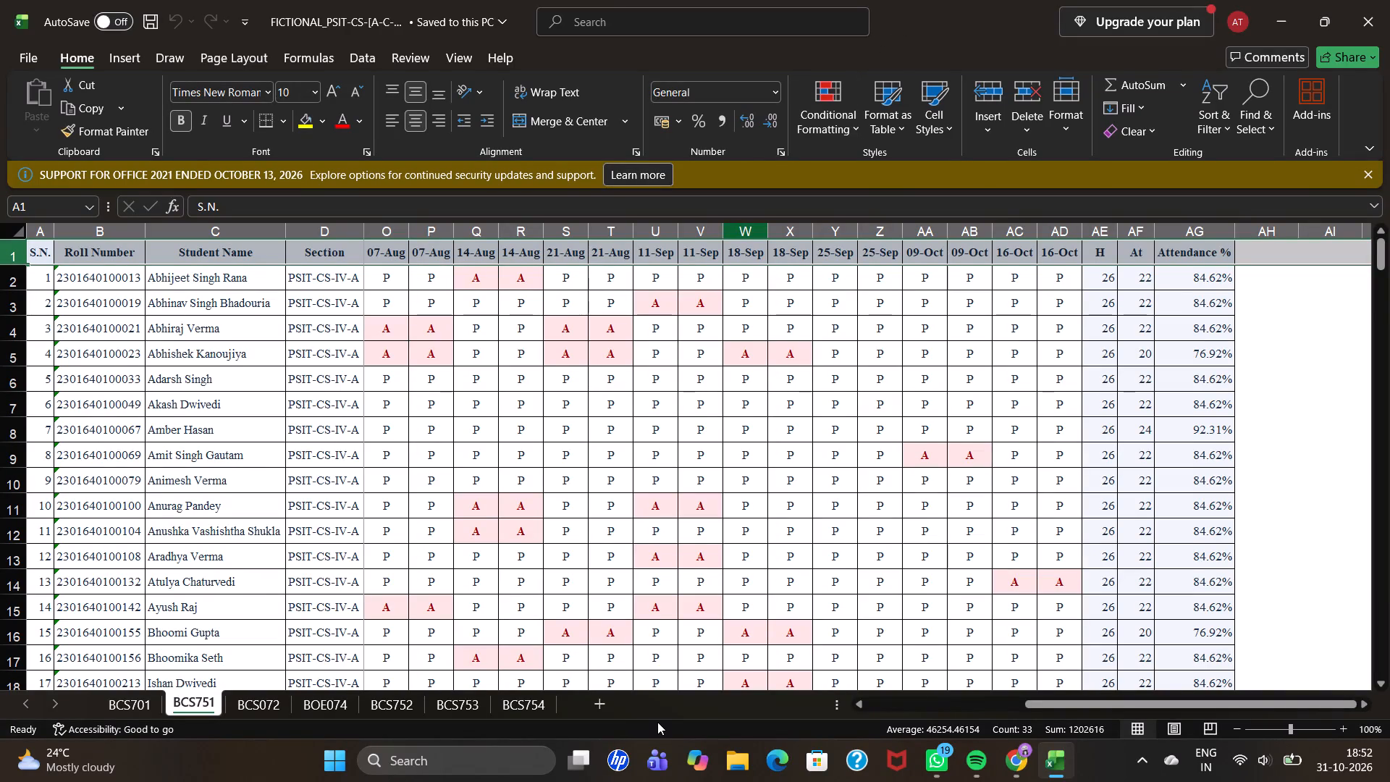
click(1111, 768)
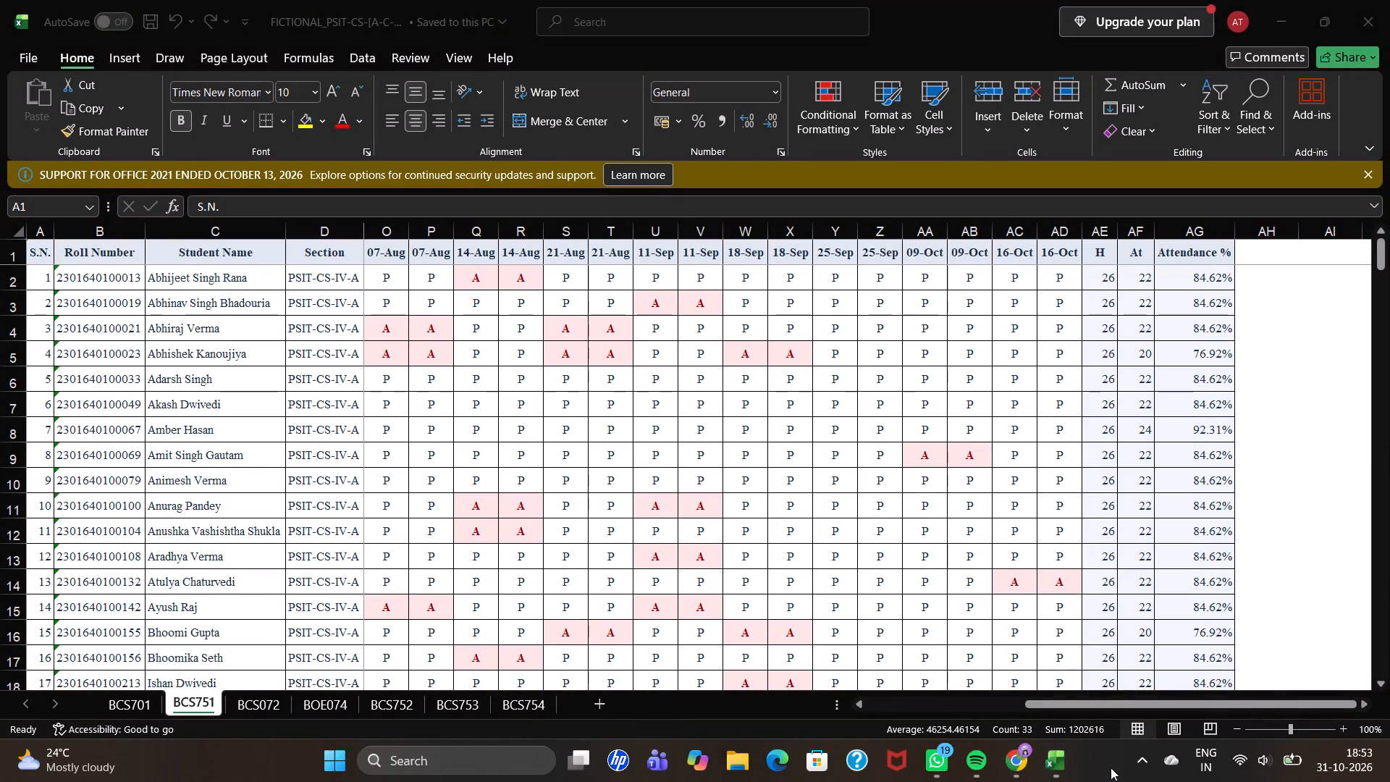
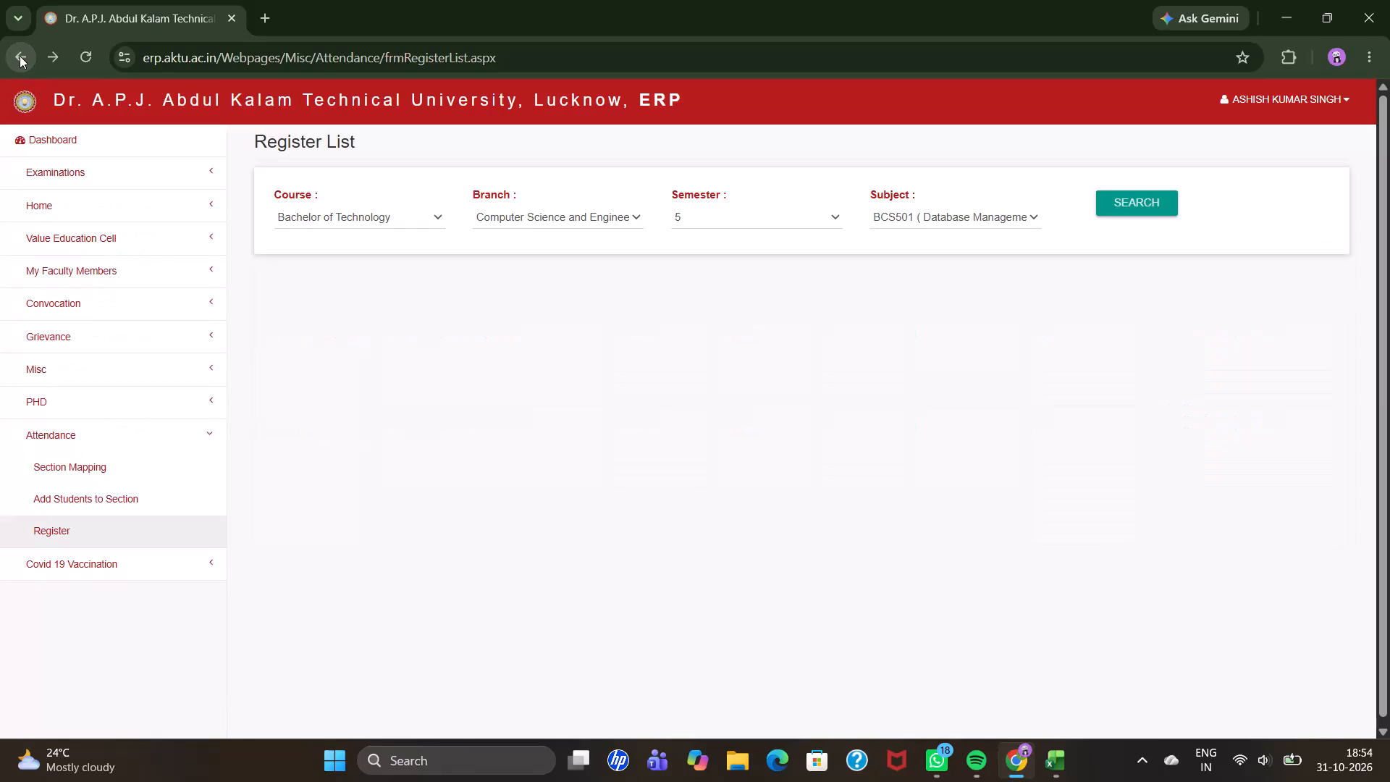
In the AKTU ERP's Register List, keep the course as Bachelor of Technology and set the semester to 7.
click(434, 217)
click(390, 285)
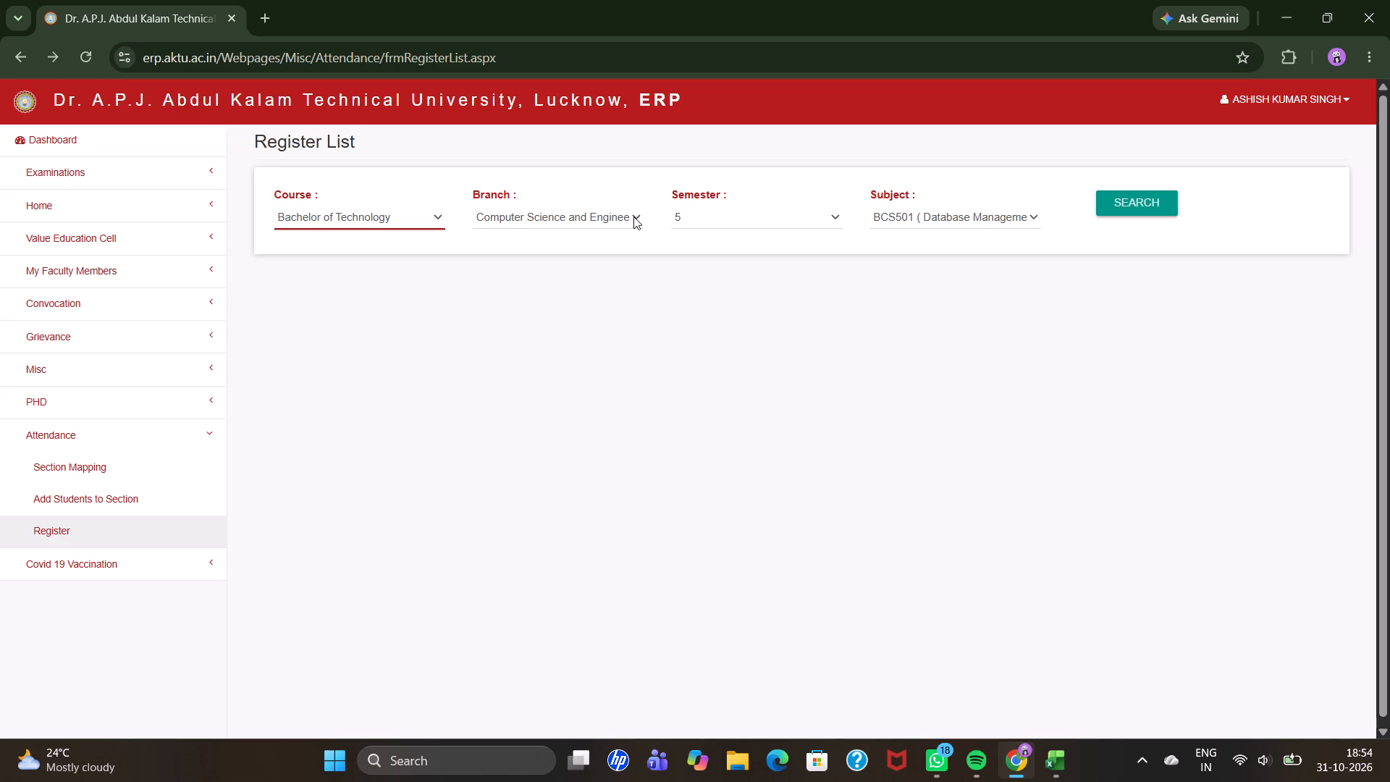
click(835, 217)
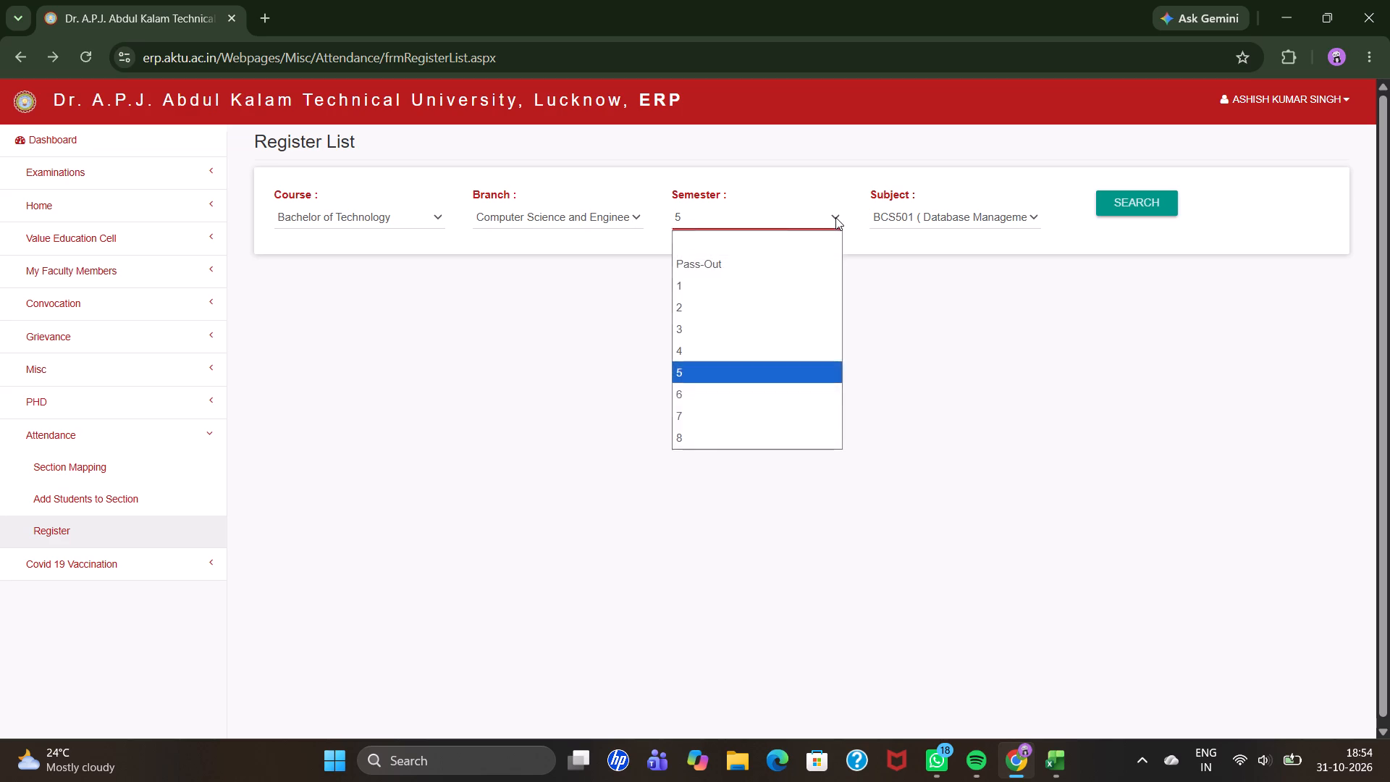
click(709, 418)
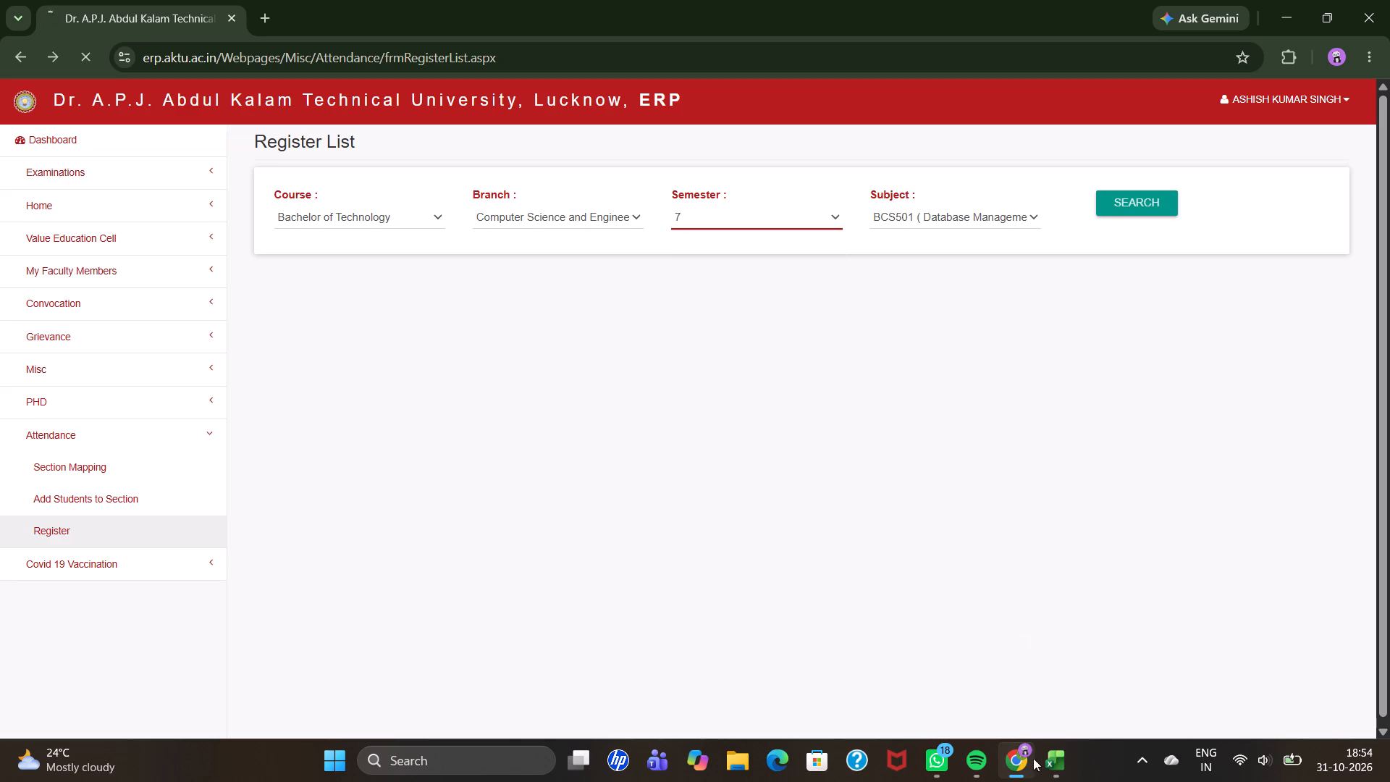
Switch to Excel to choose between the open PSIT-CS attendance workbooks.
click(1061, 770)
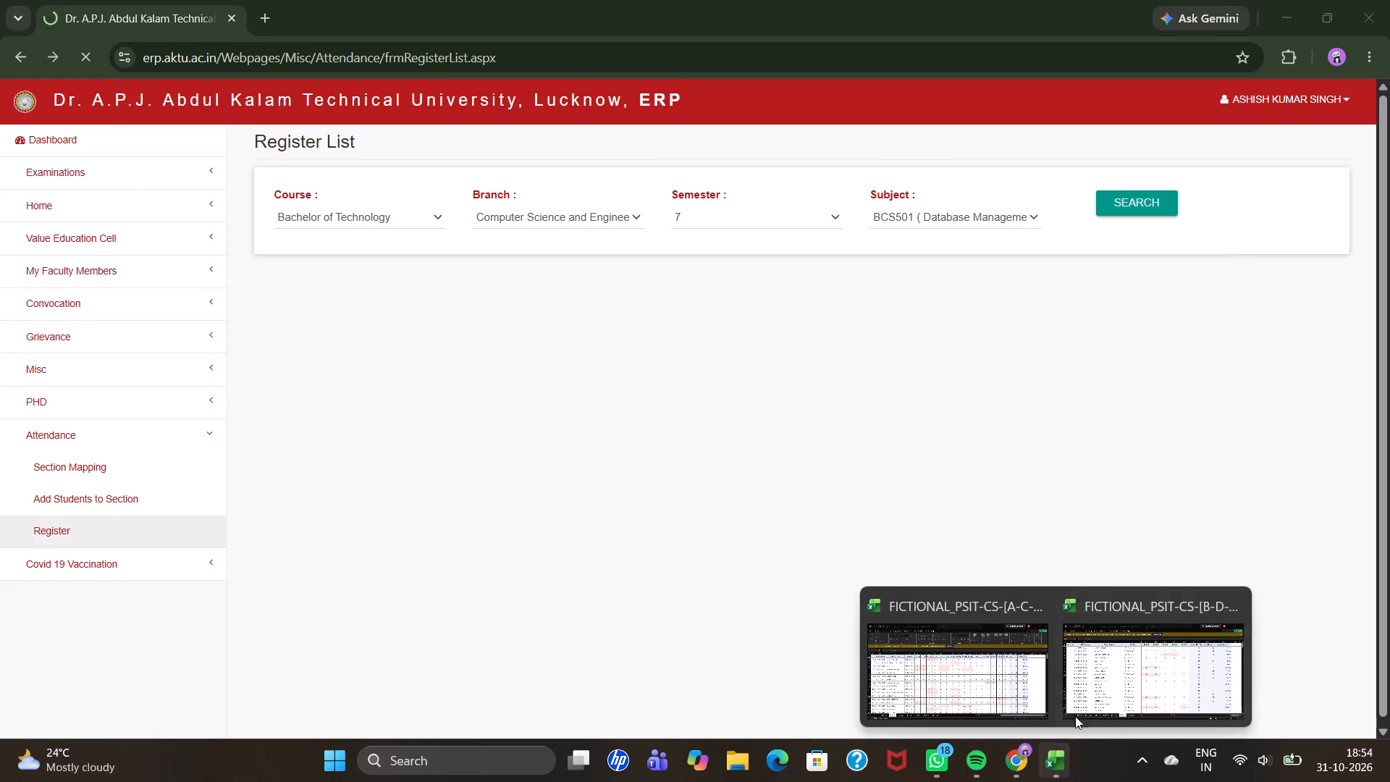
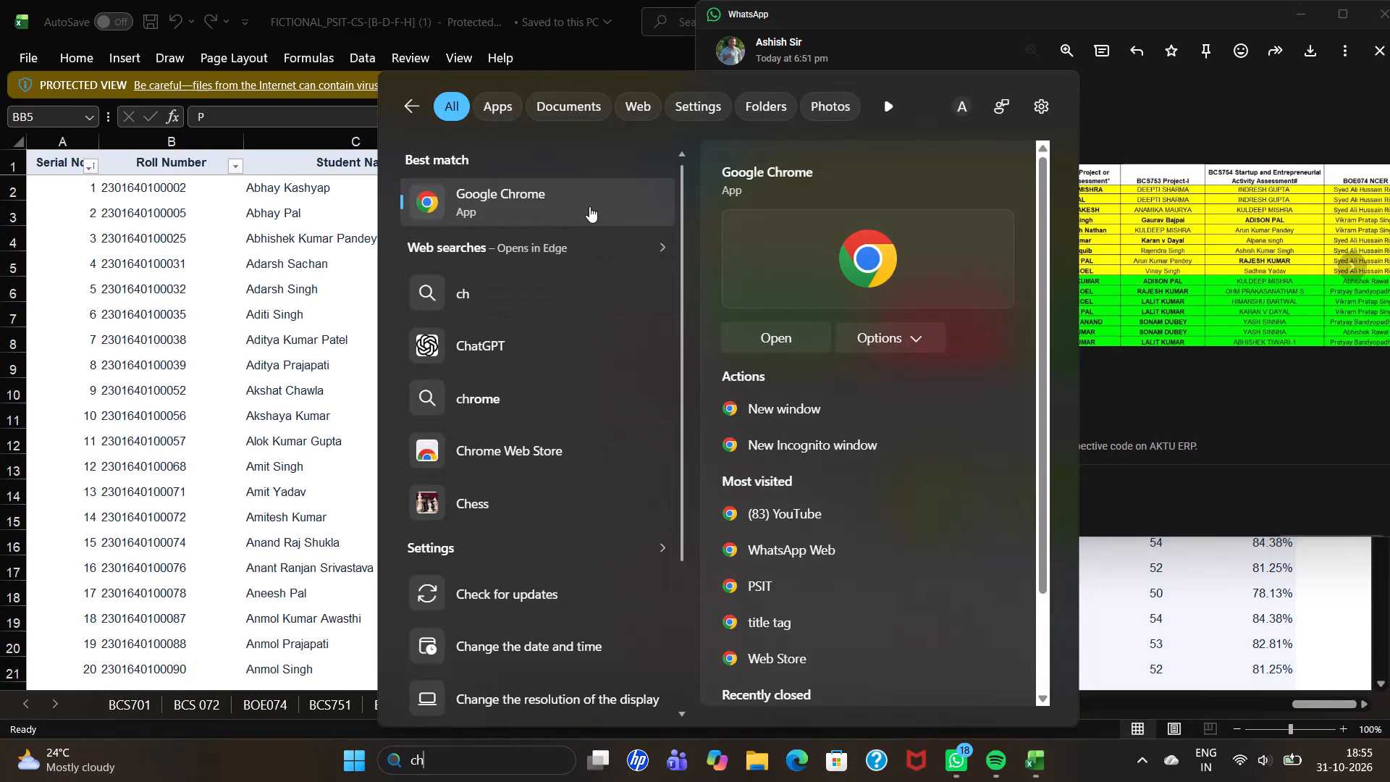
Launch Google Chrome and open it with the profile that has the panda avatar.
click(590, 206)
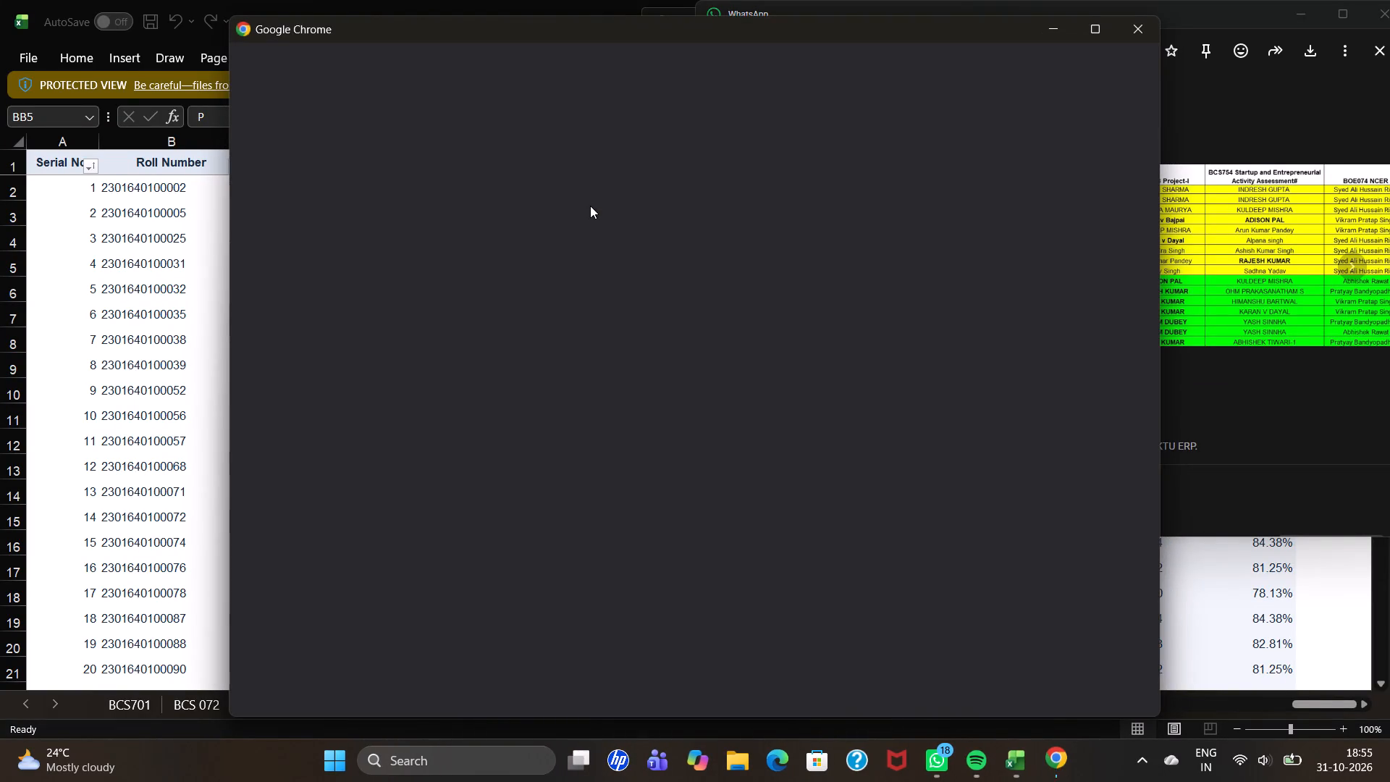
click(500, 431)
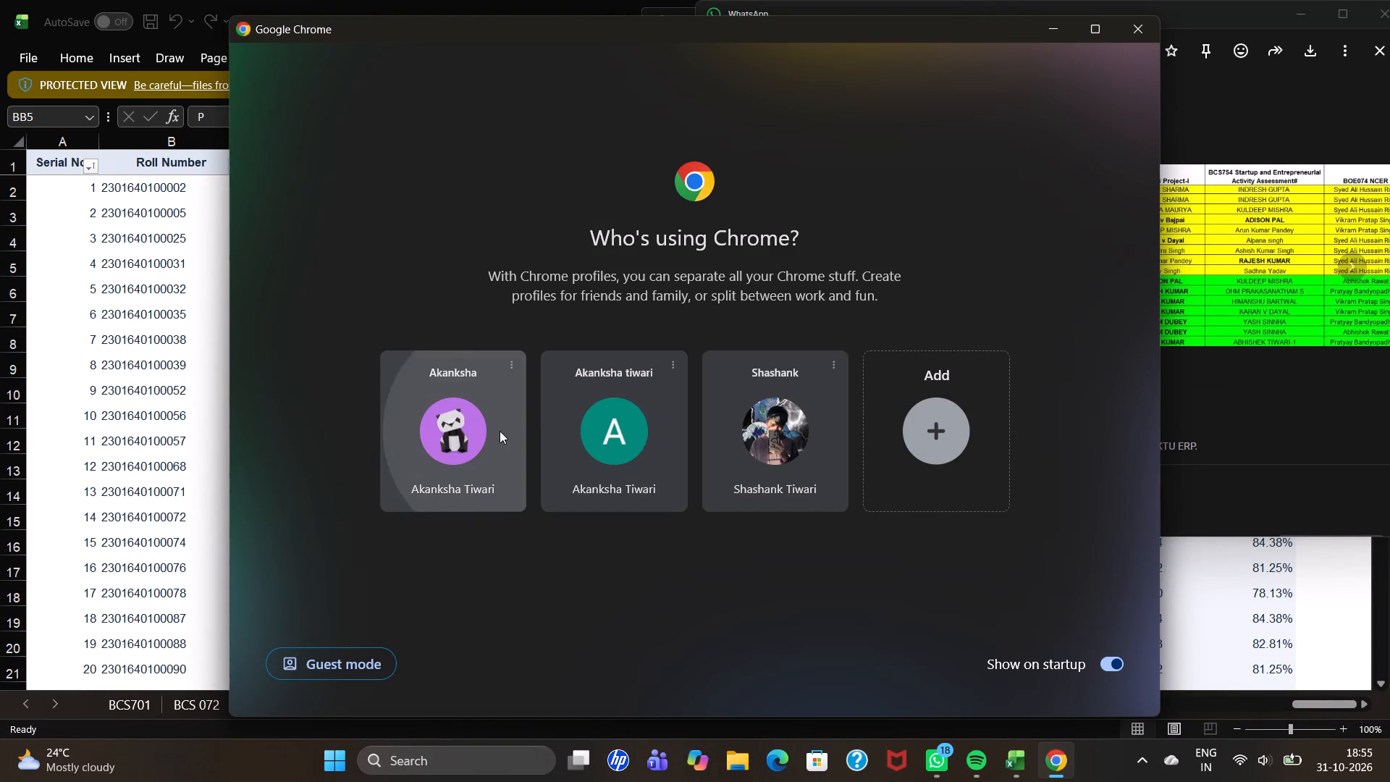
click(522, 349)
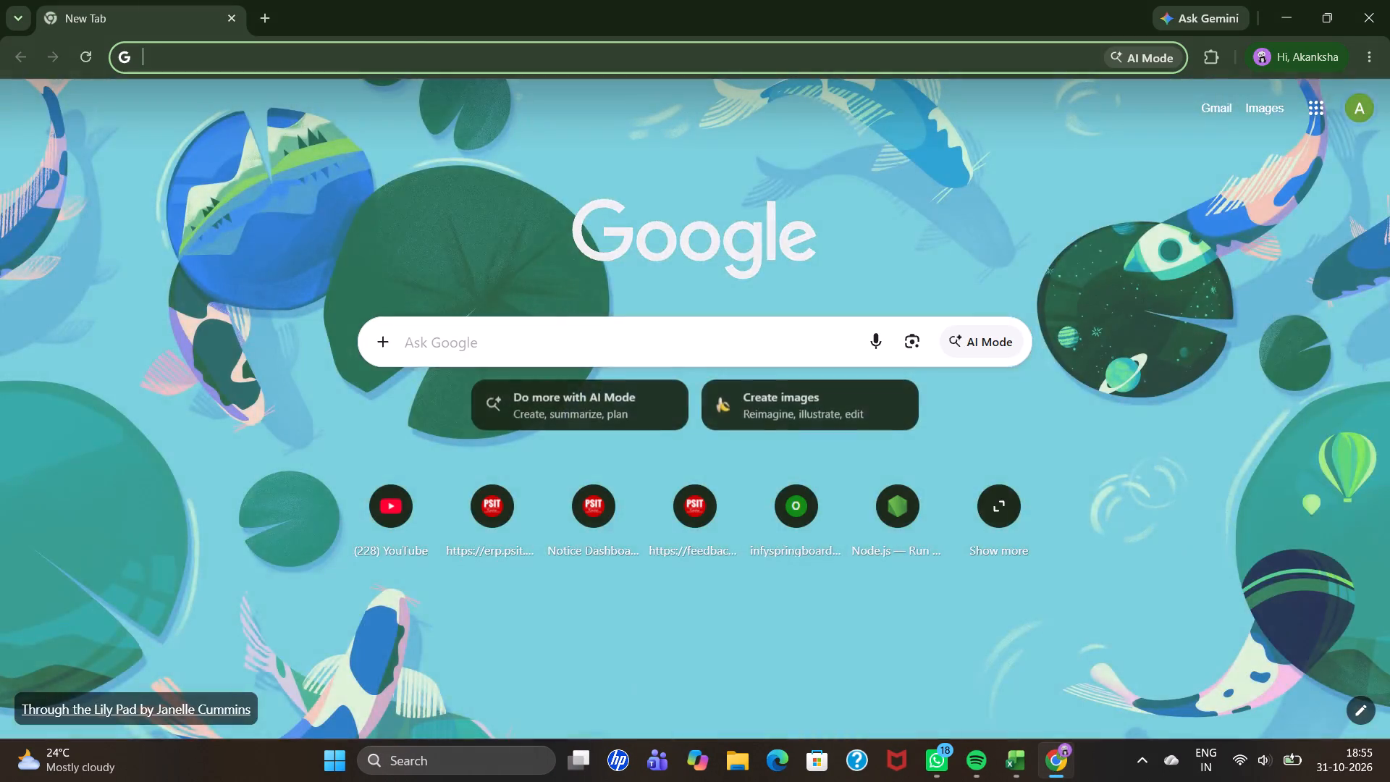
Search Google for "aktu erp" and open the AKTU ERP site at erp.aktu.ac.in from the results.
click(508, 388)
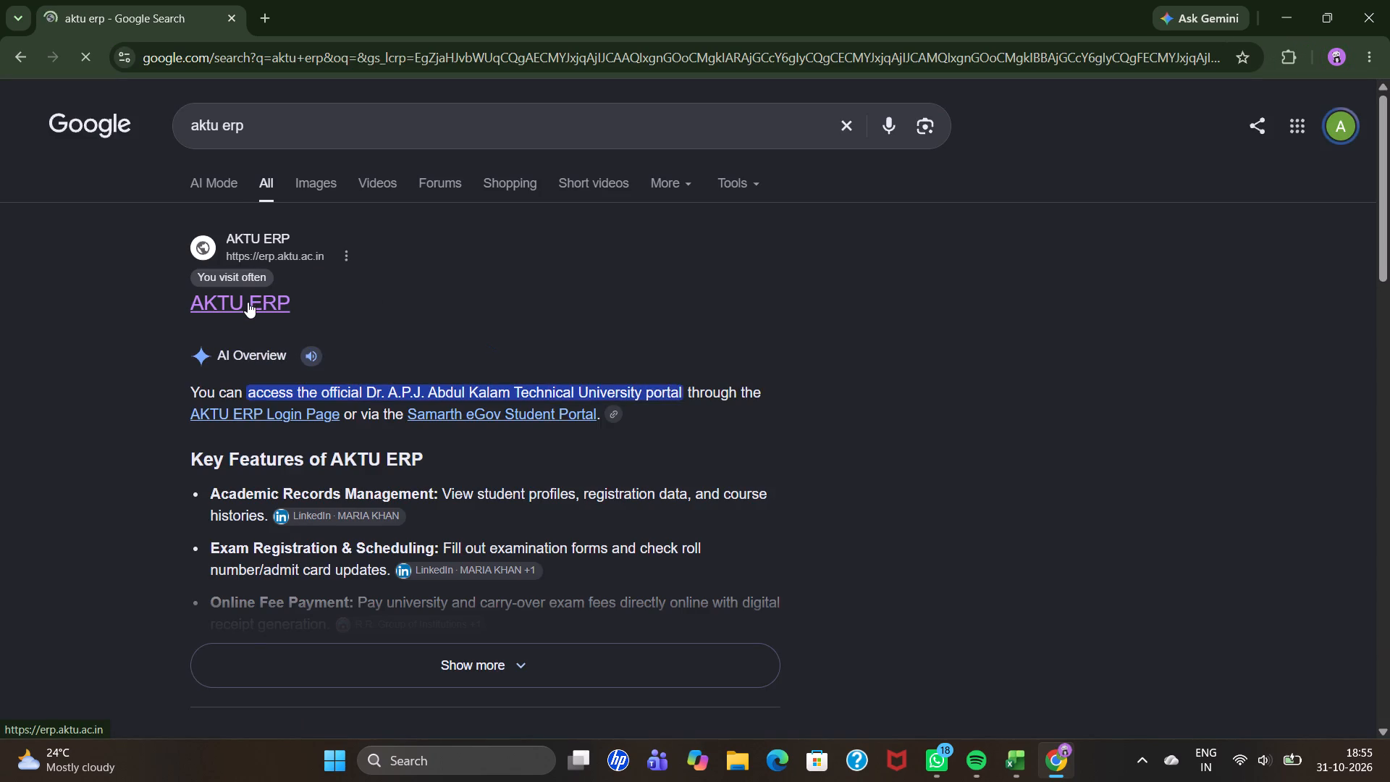
click(248, 303)
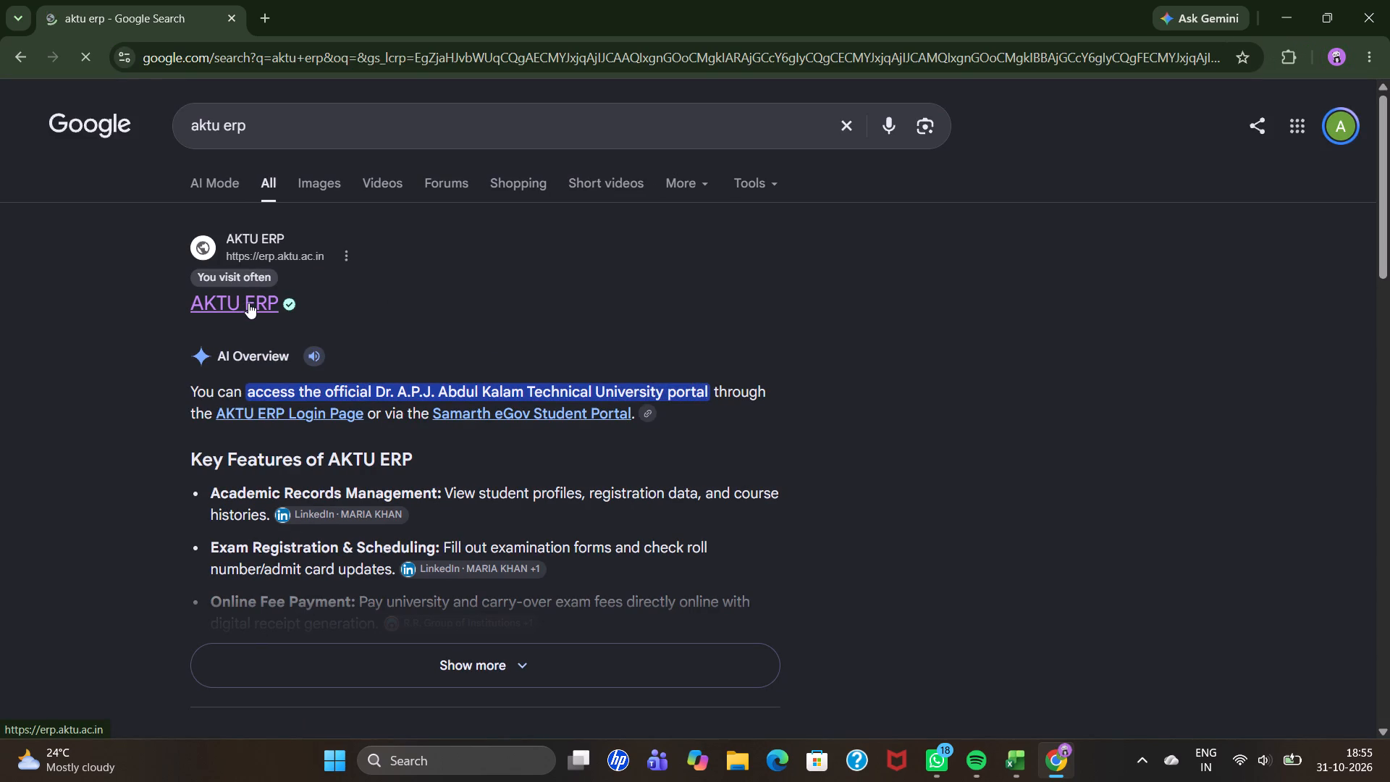
click(67, 123)
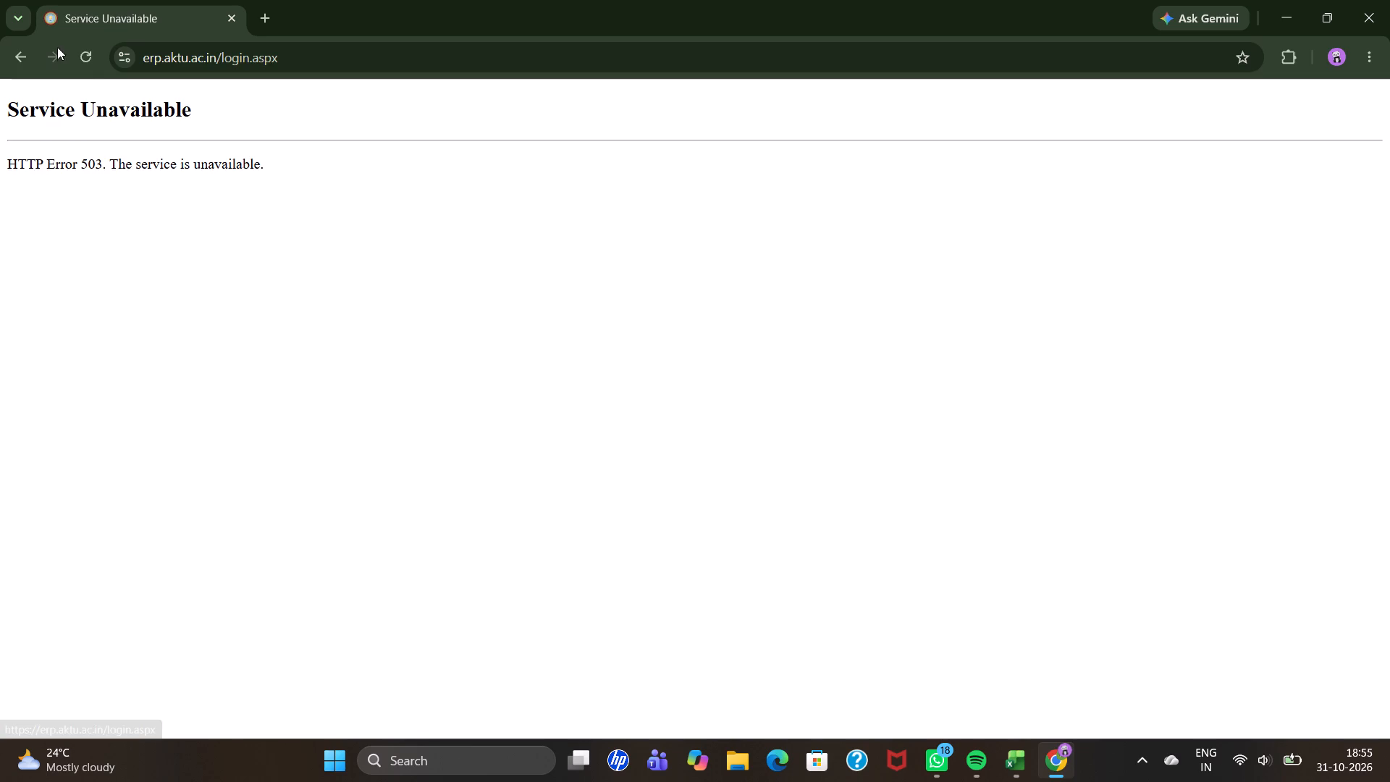
Reload the AKTU ERP login page repeatedly to try to get it to load.
click(85, 53)
triple_click(85, 53)
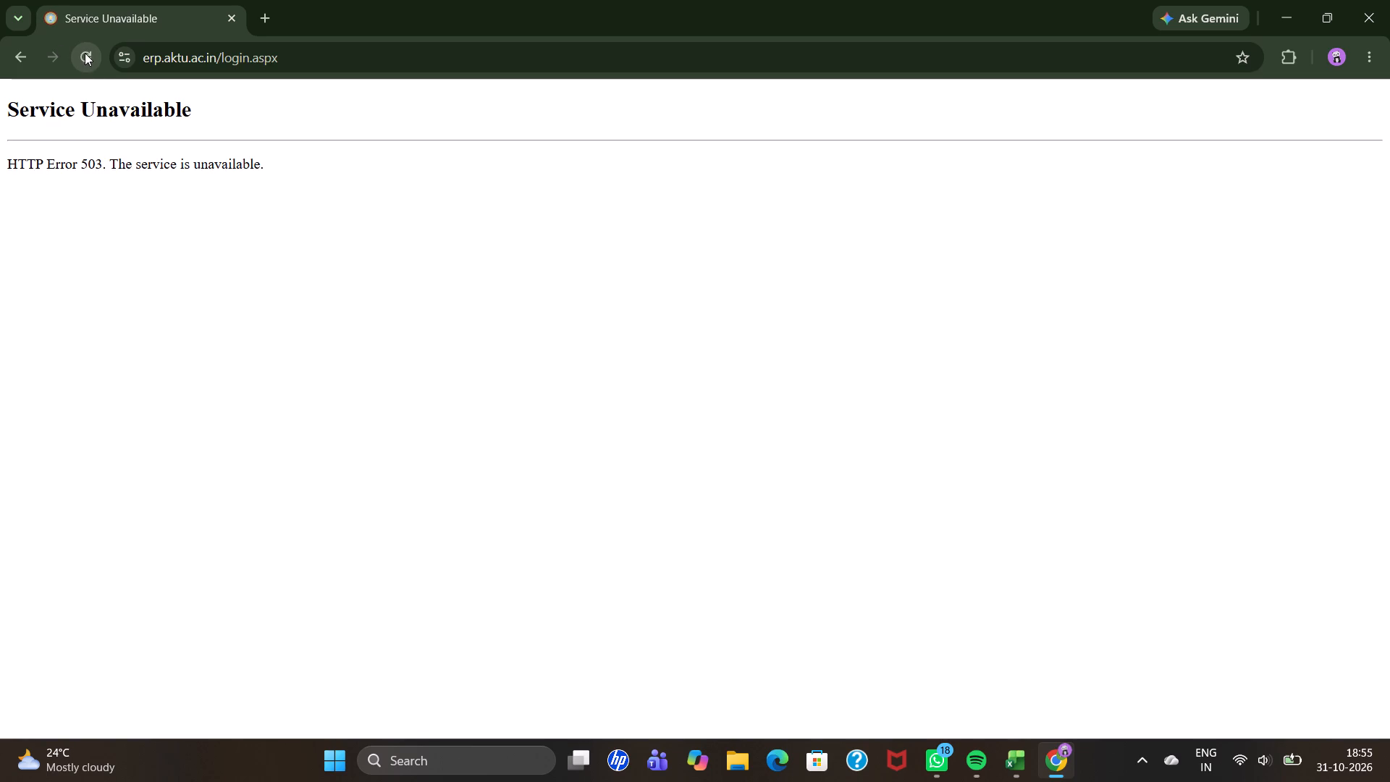
triple_click(85, 53)
triple_click(85, 53)
click(85, 53)
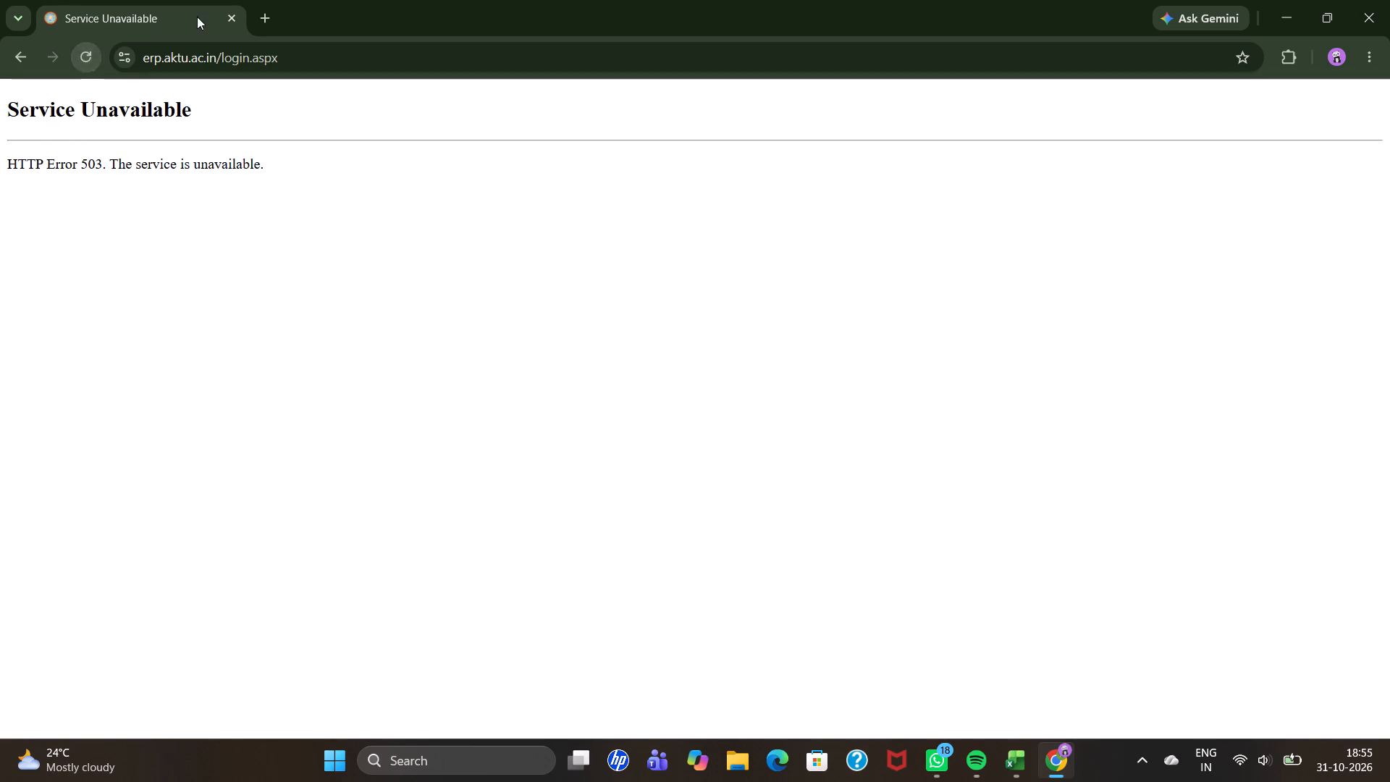
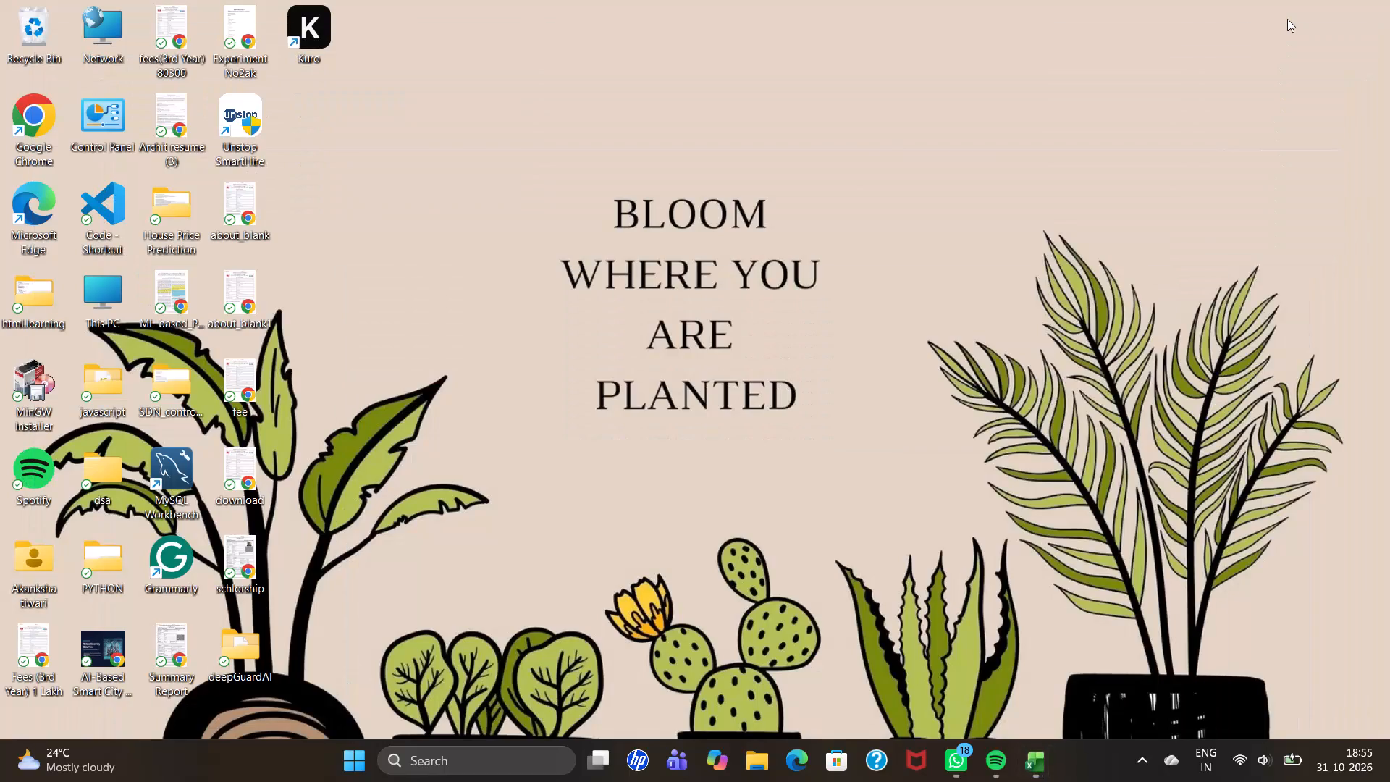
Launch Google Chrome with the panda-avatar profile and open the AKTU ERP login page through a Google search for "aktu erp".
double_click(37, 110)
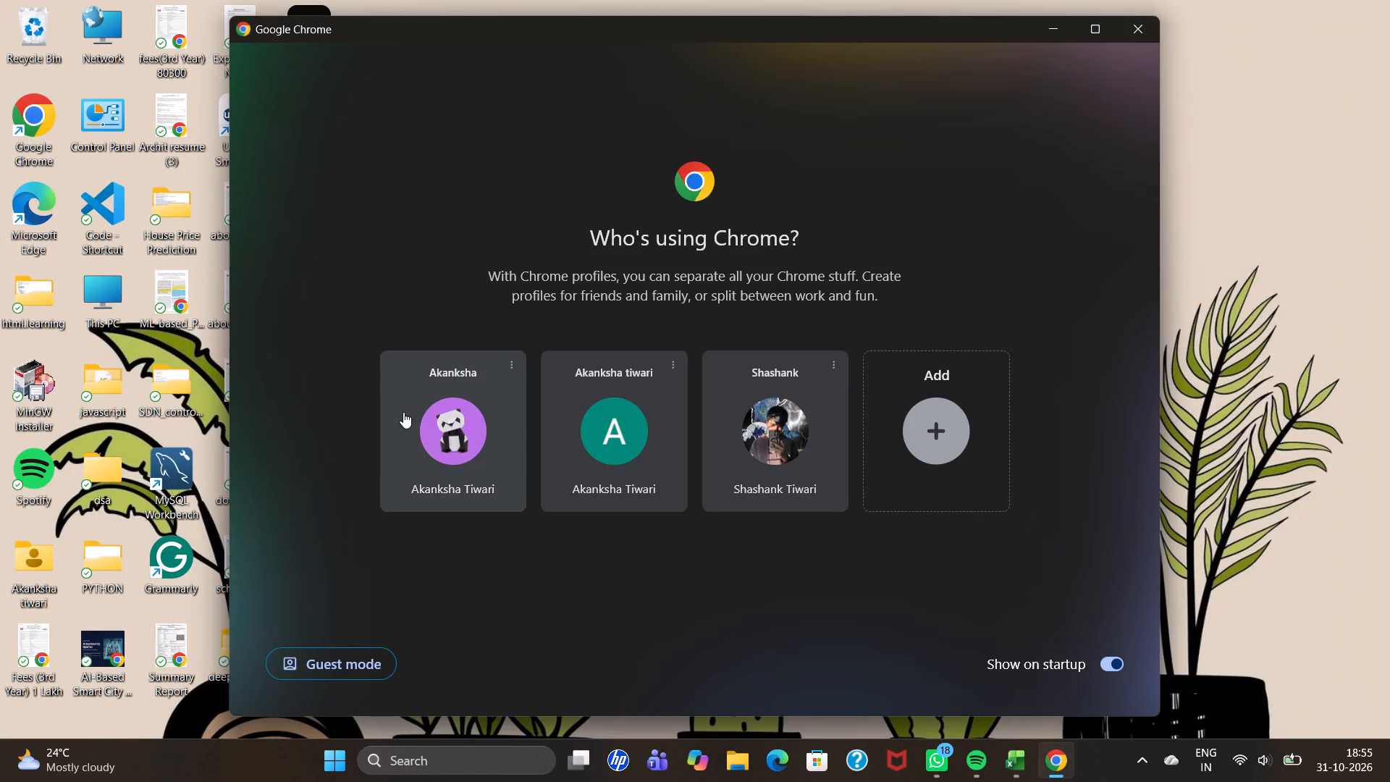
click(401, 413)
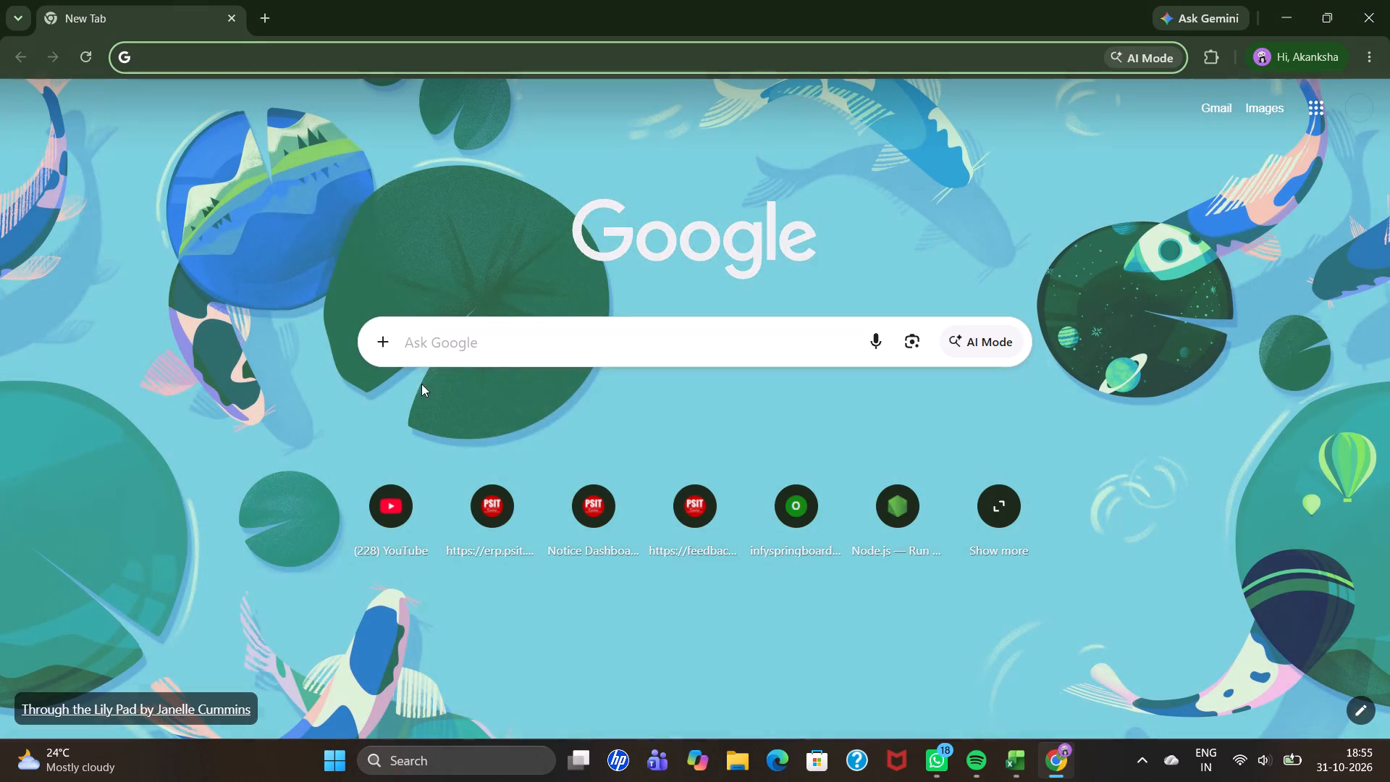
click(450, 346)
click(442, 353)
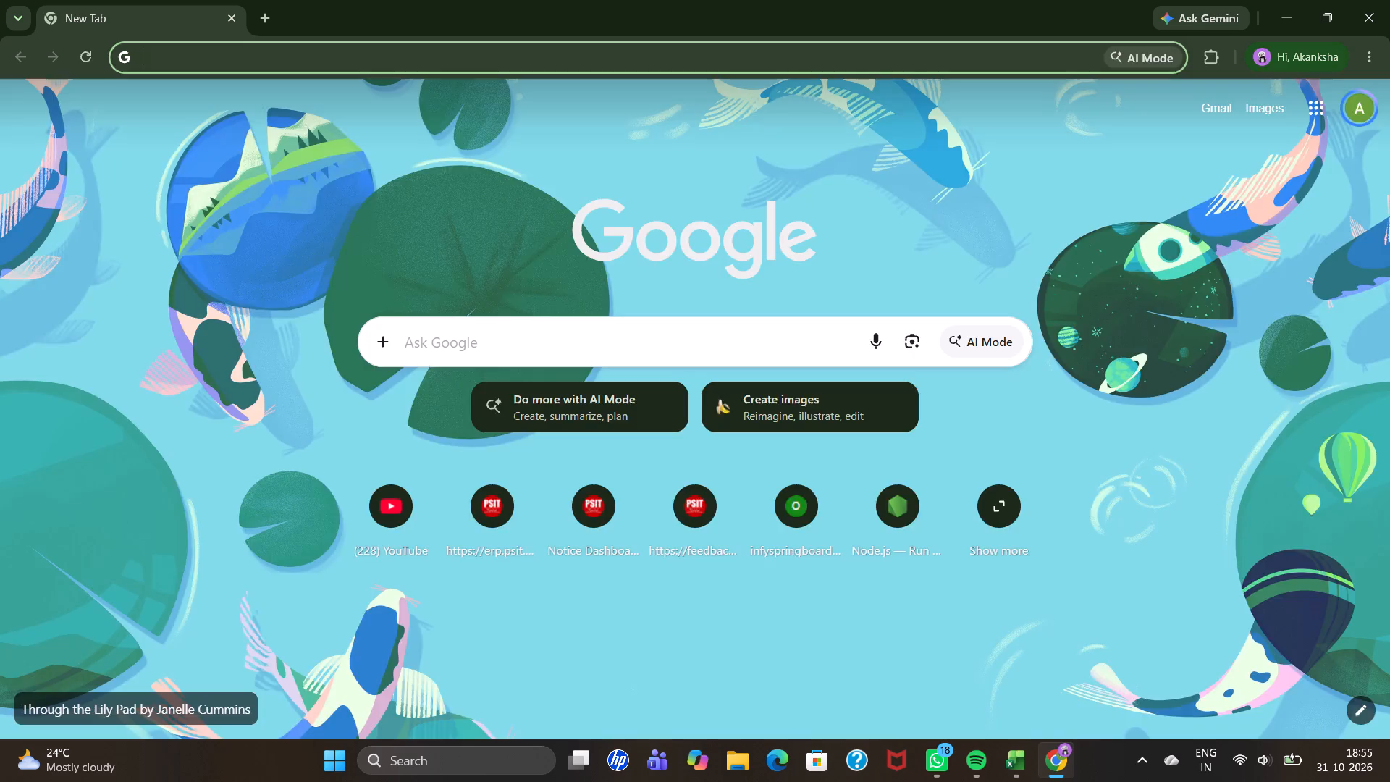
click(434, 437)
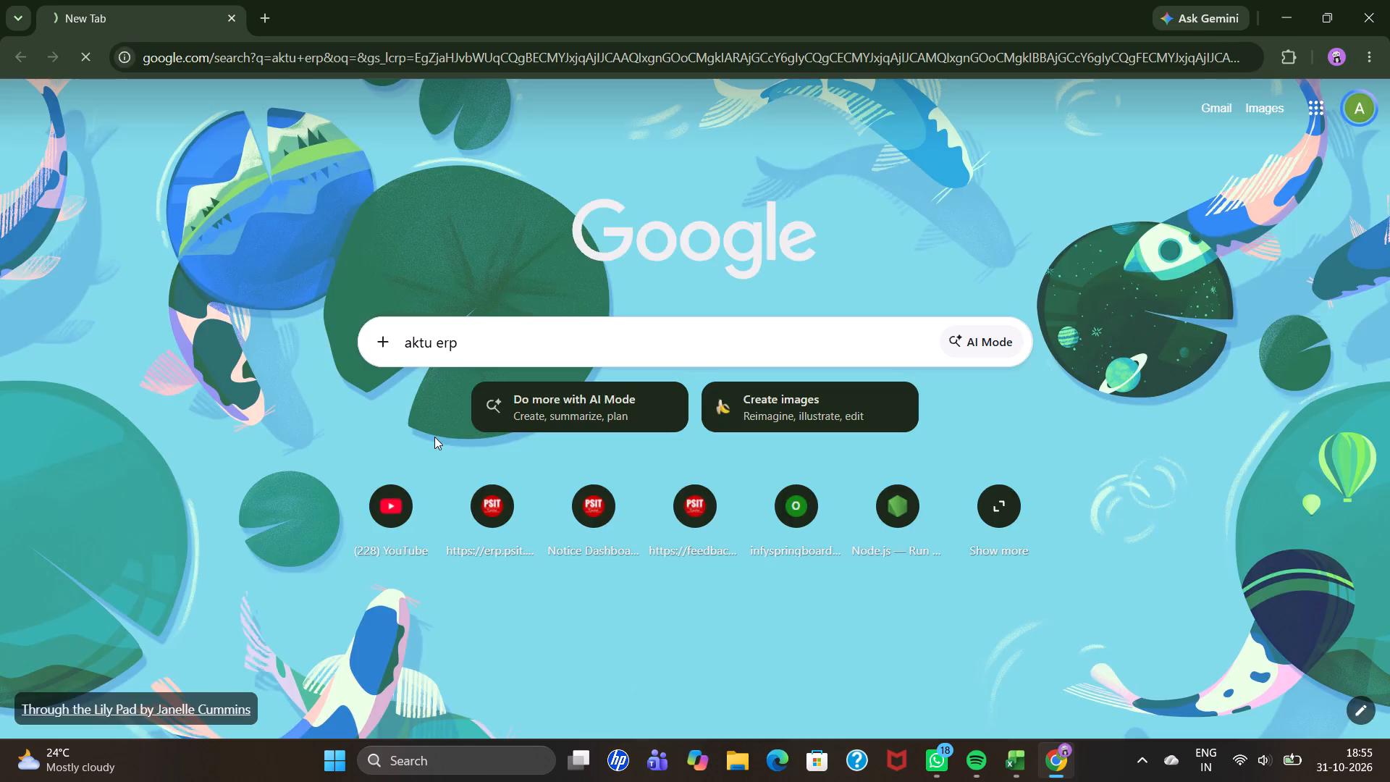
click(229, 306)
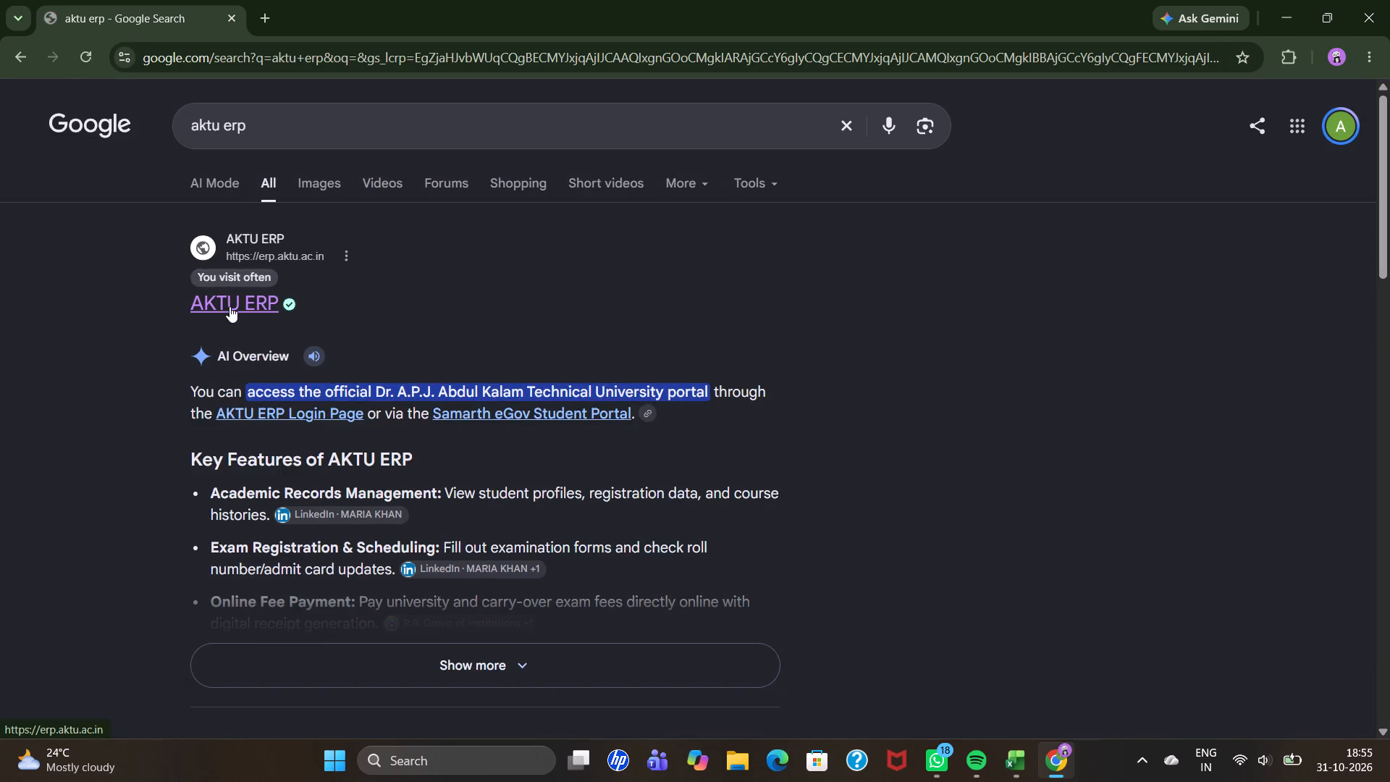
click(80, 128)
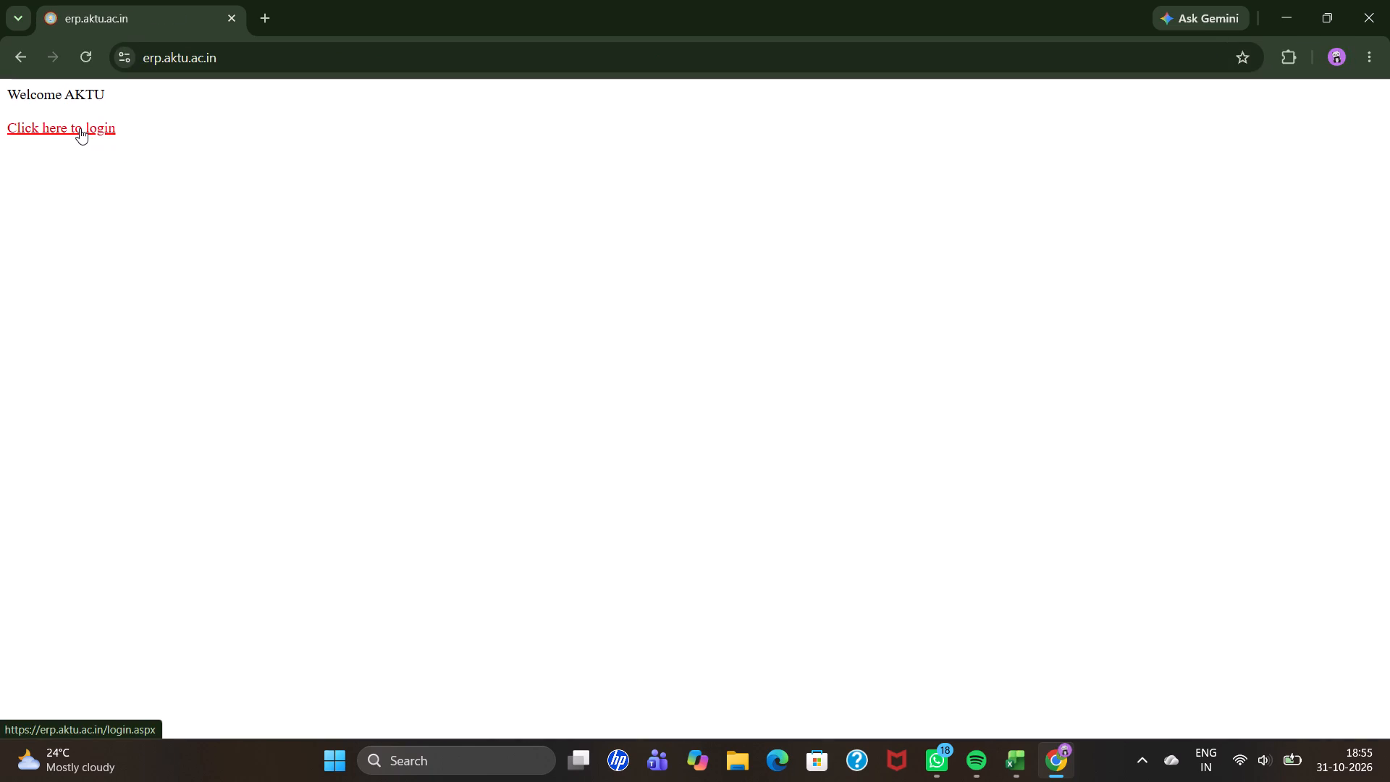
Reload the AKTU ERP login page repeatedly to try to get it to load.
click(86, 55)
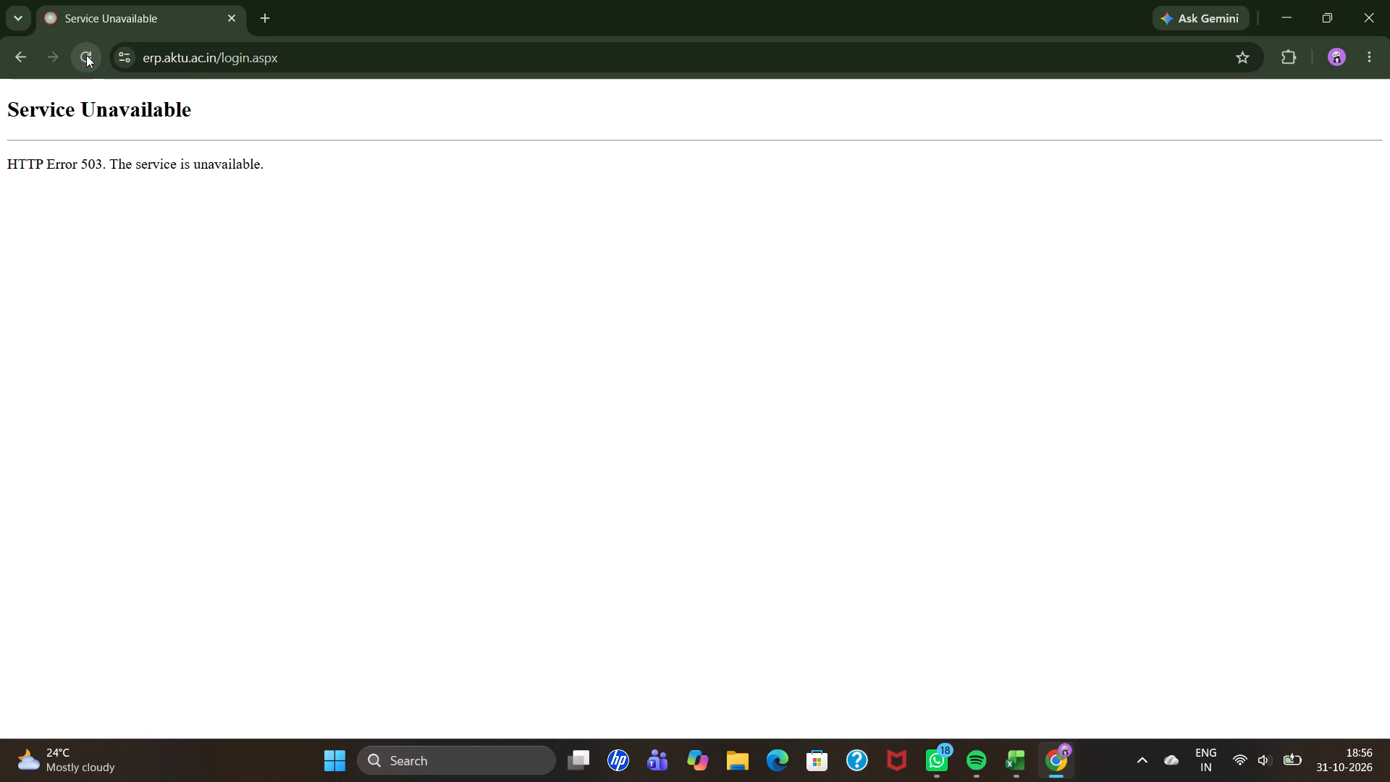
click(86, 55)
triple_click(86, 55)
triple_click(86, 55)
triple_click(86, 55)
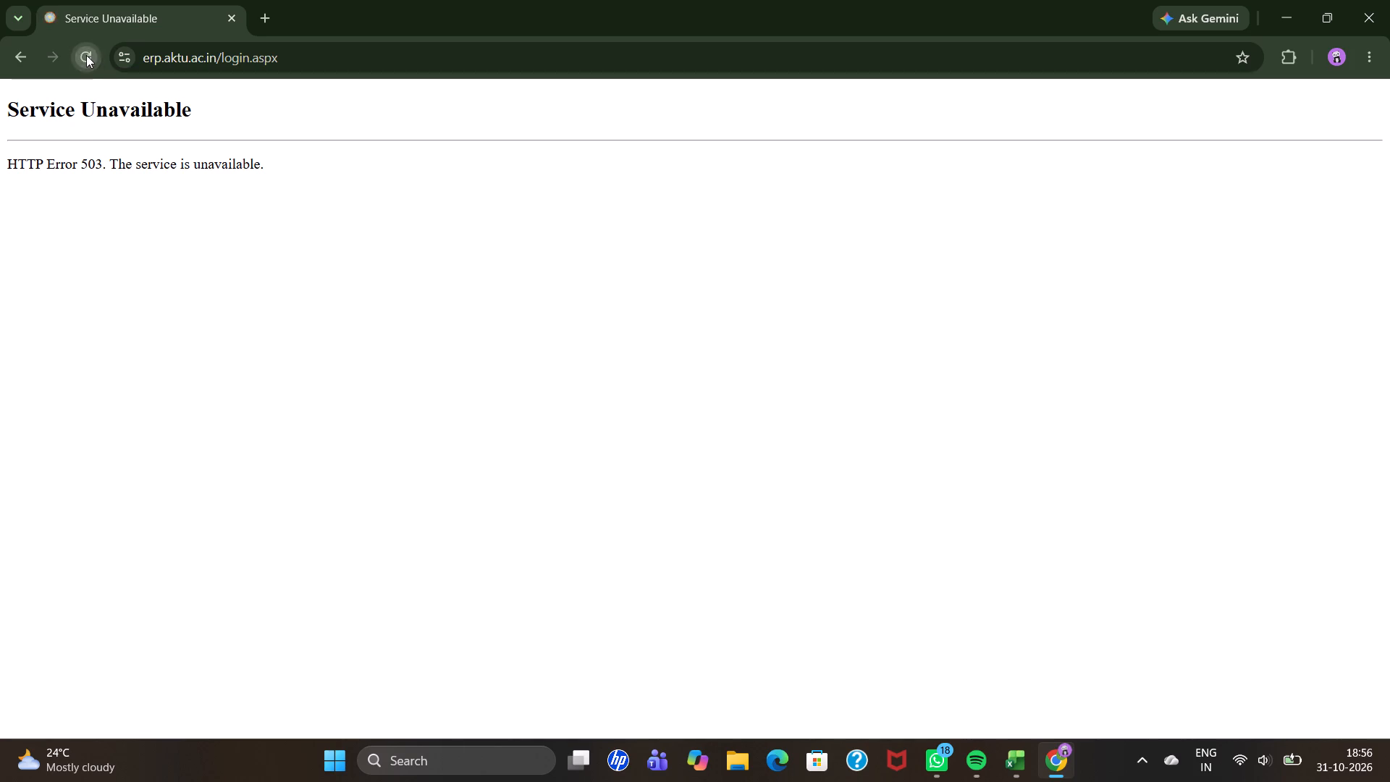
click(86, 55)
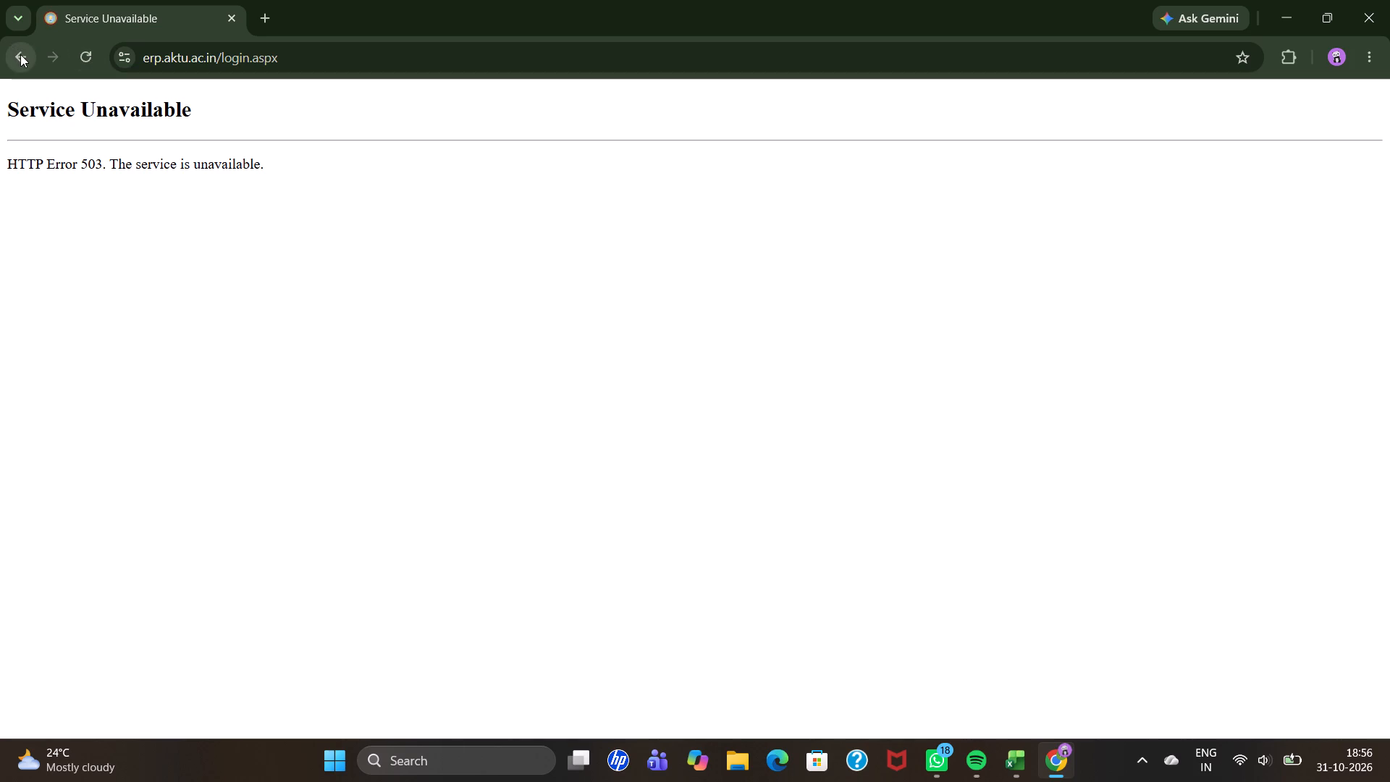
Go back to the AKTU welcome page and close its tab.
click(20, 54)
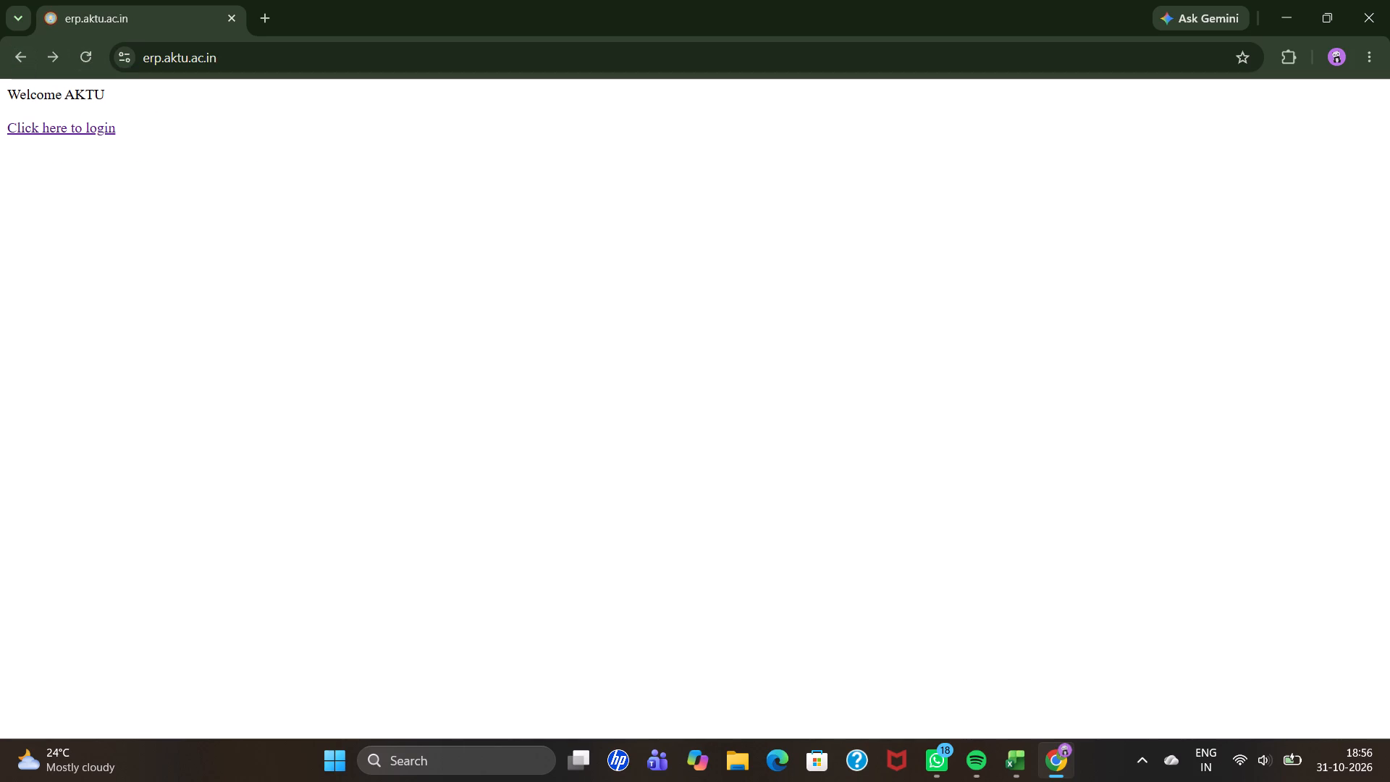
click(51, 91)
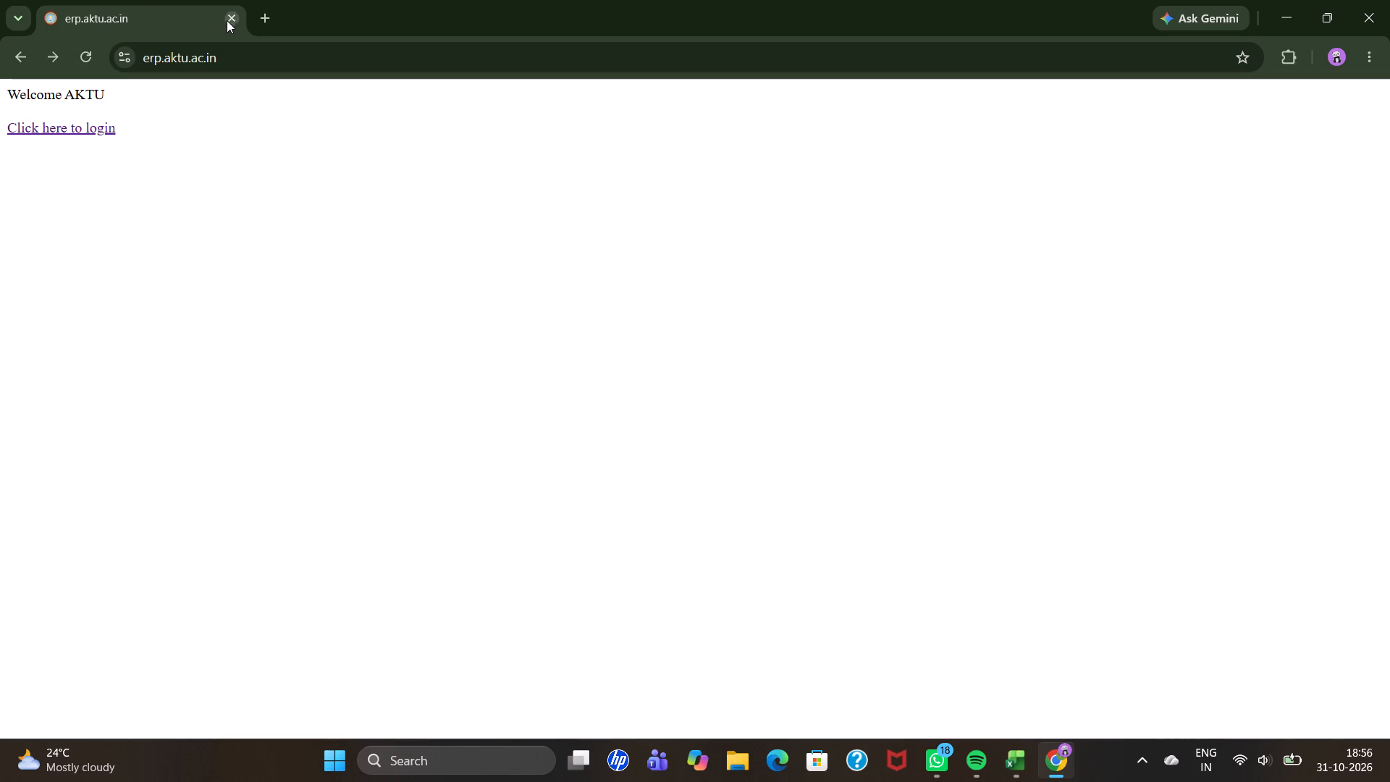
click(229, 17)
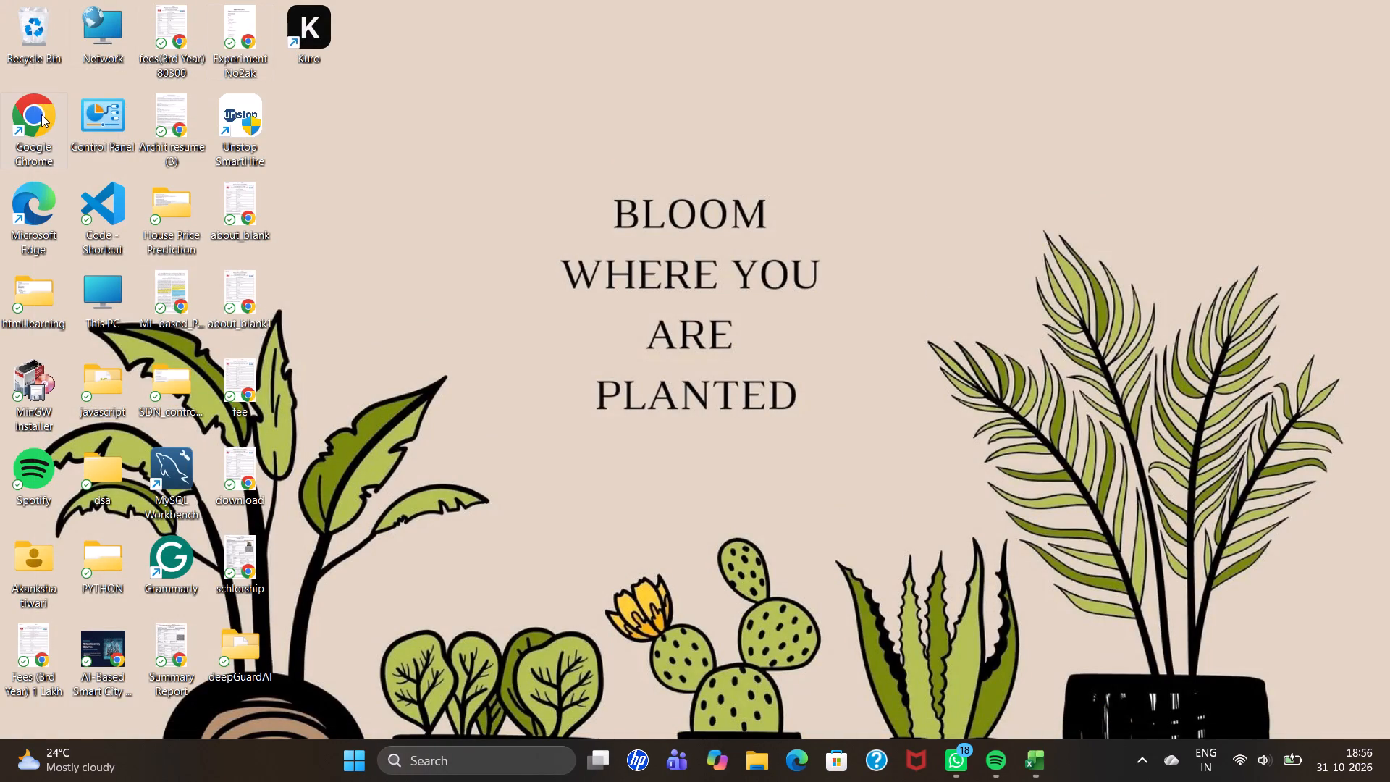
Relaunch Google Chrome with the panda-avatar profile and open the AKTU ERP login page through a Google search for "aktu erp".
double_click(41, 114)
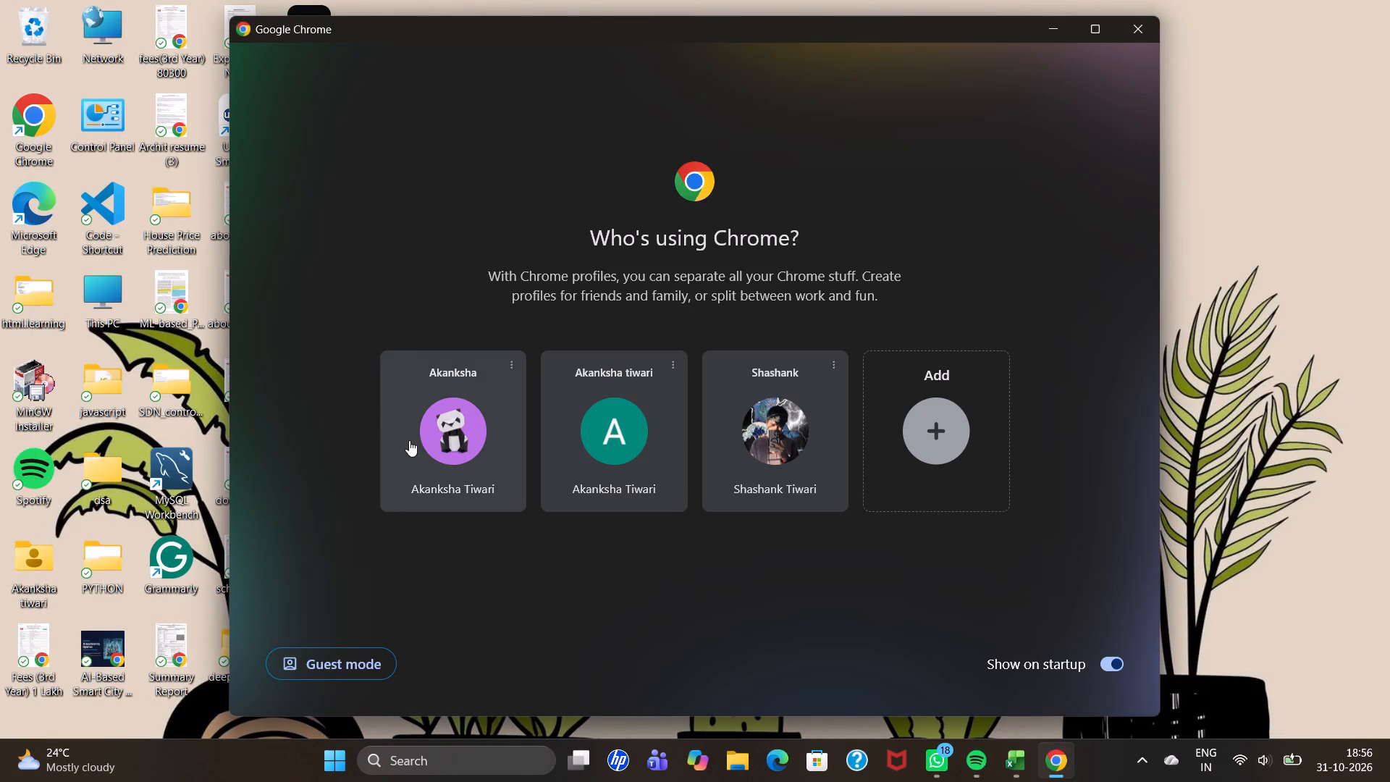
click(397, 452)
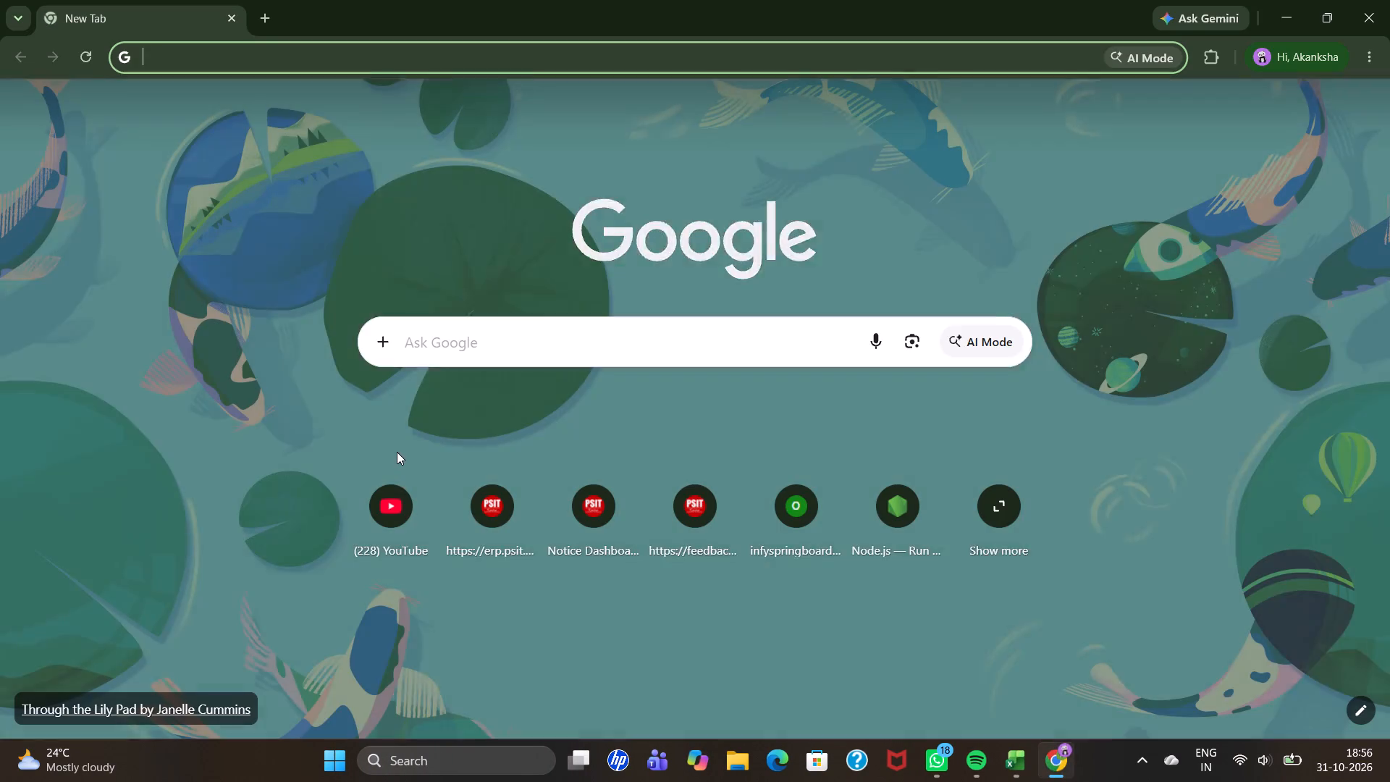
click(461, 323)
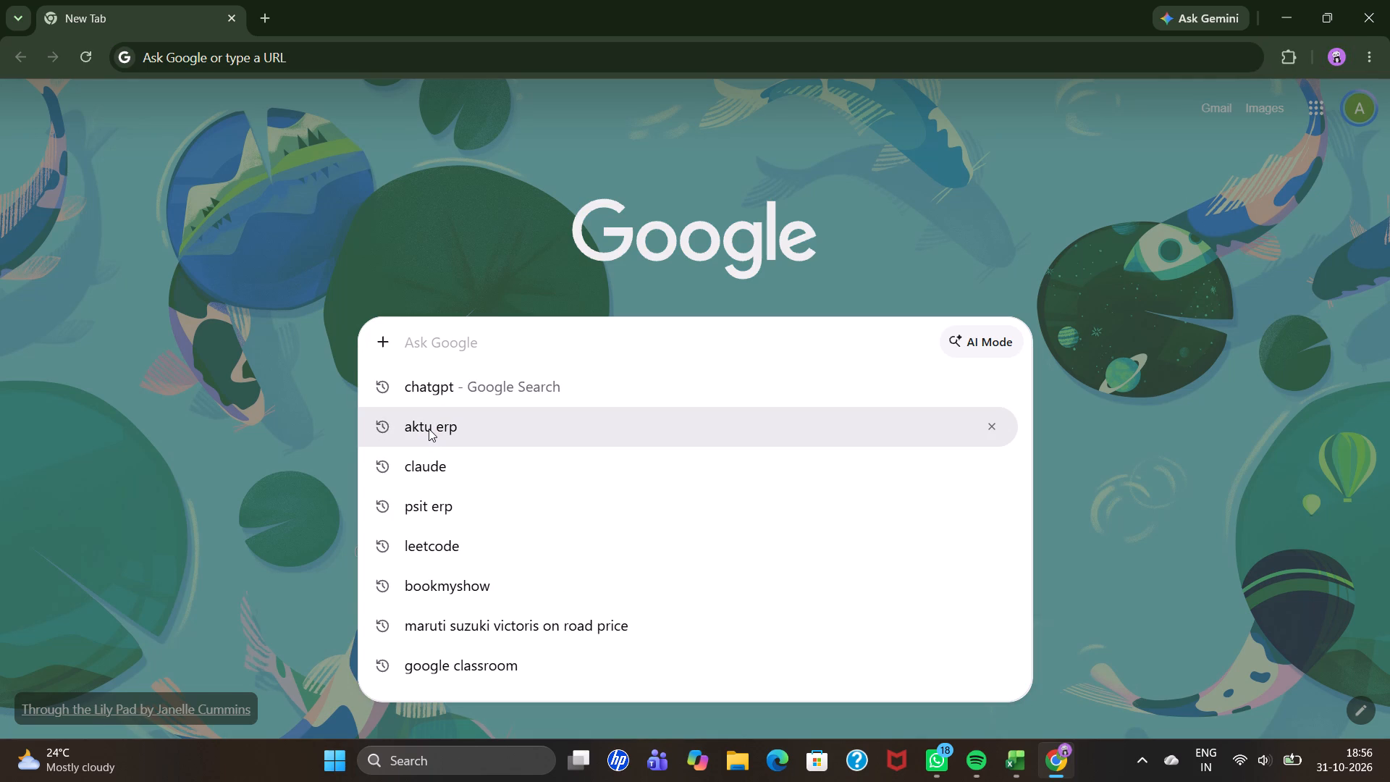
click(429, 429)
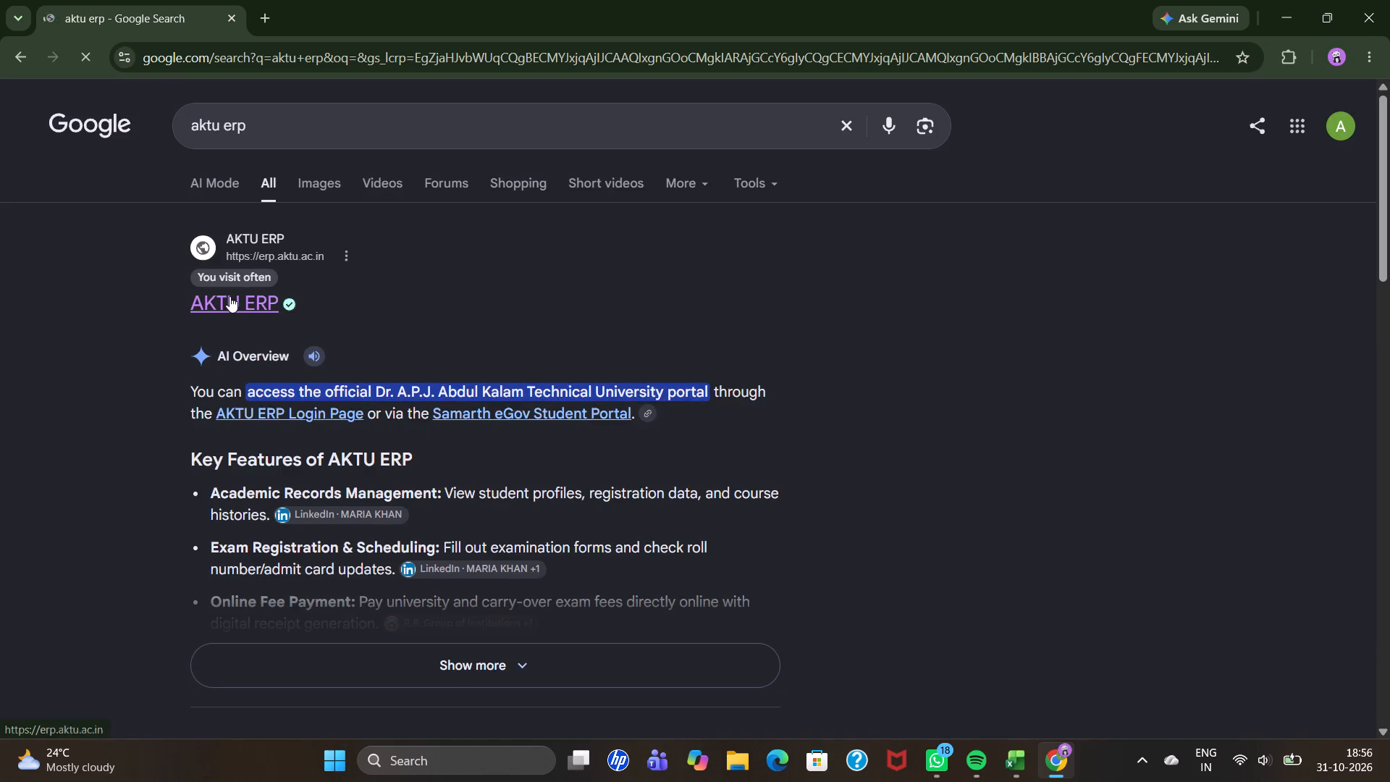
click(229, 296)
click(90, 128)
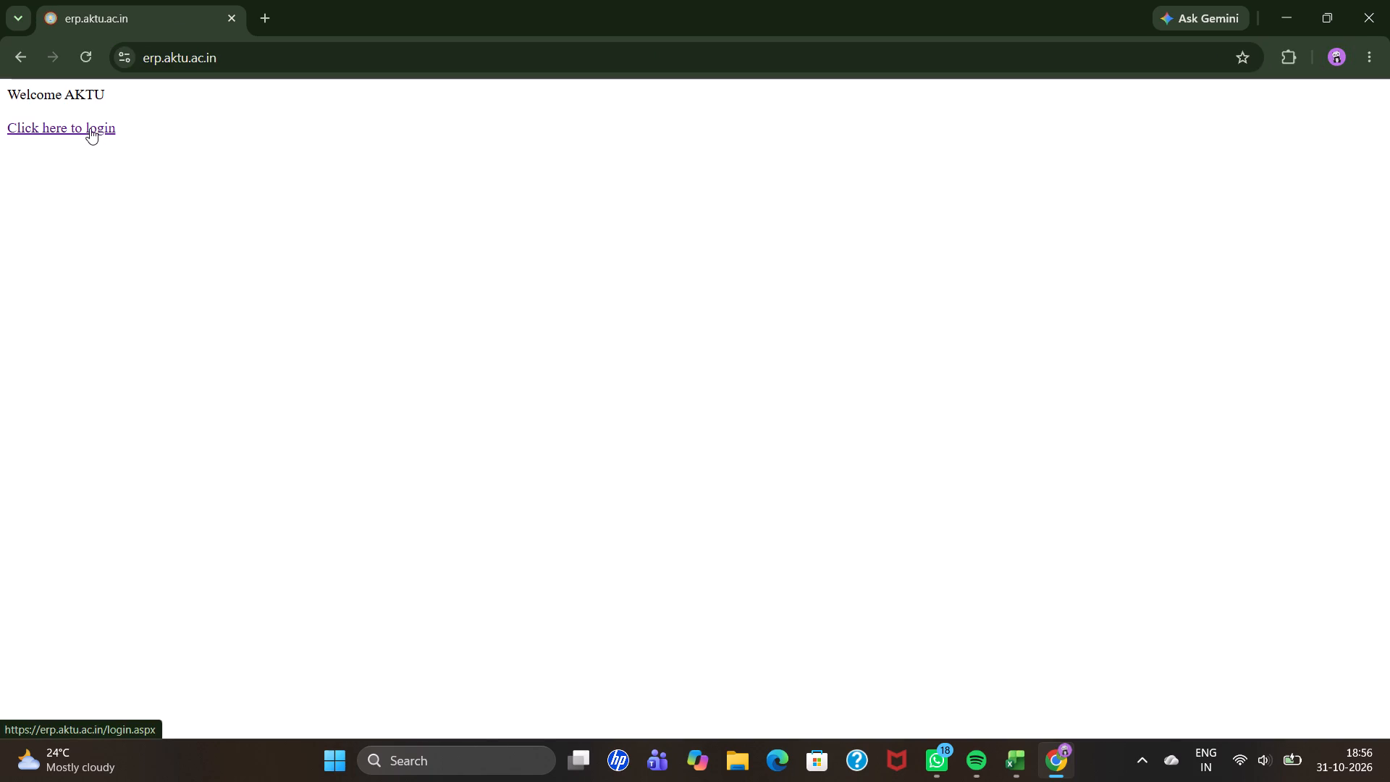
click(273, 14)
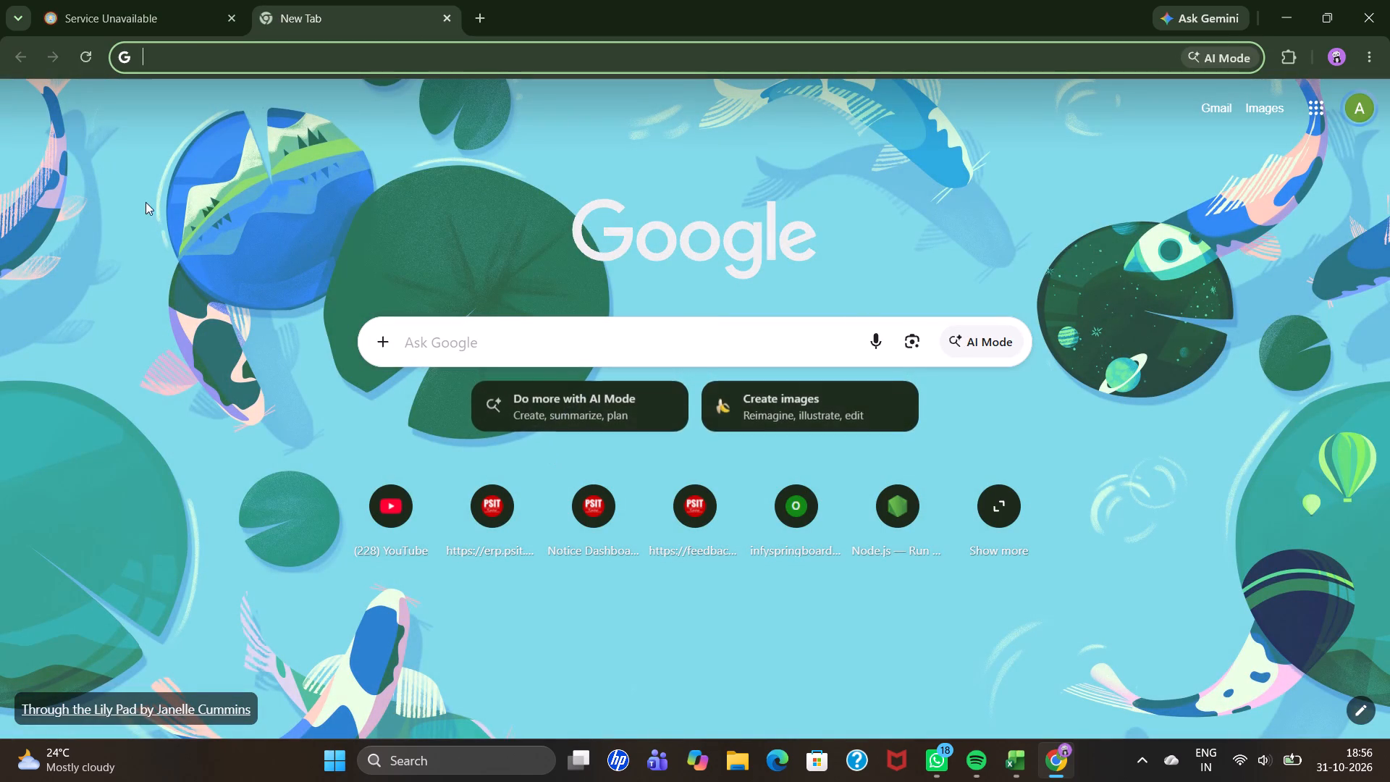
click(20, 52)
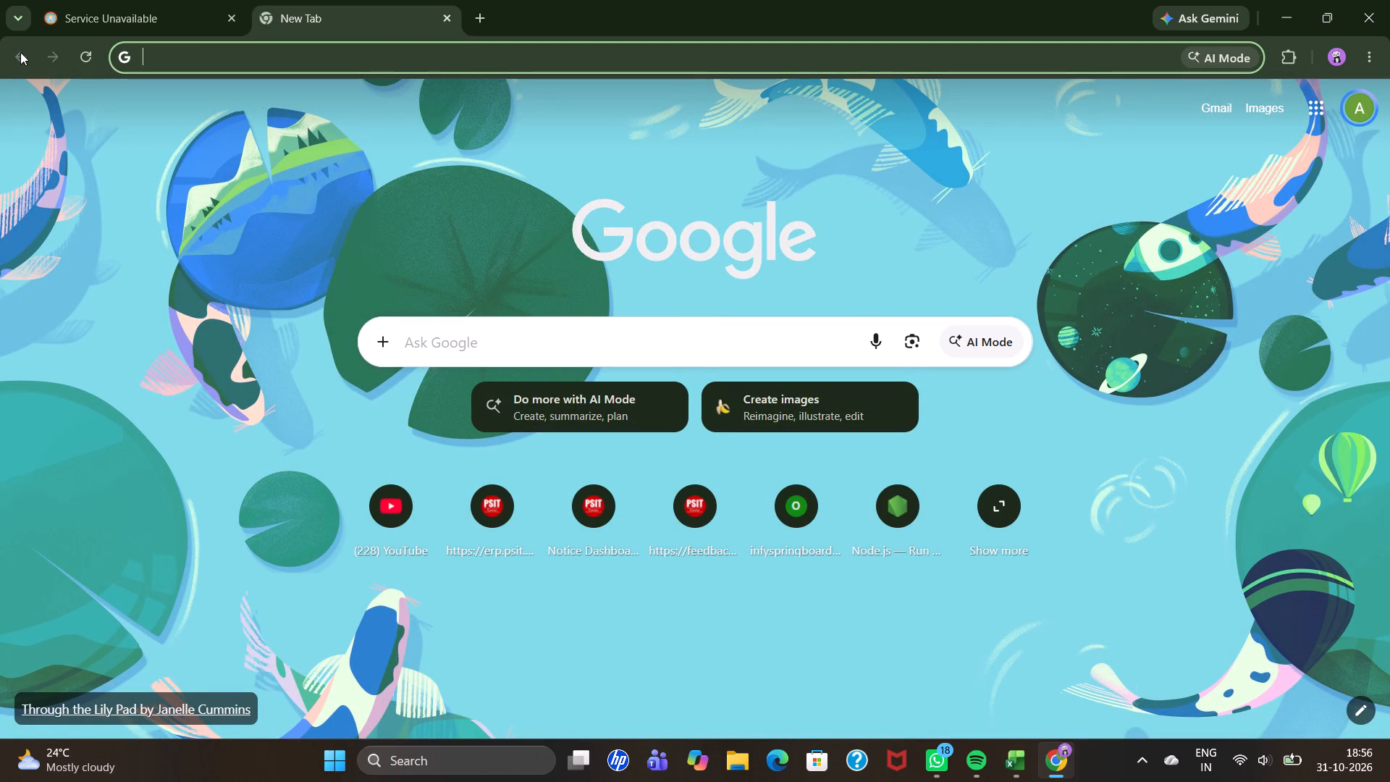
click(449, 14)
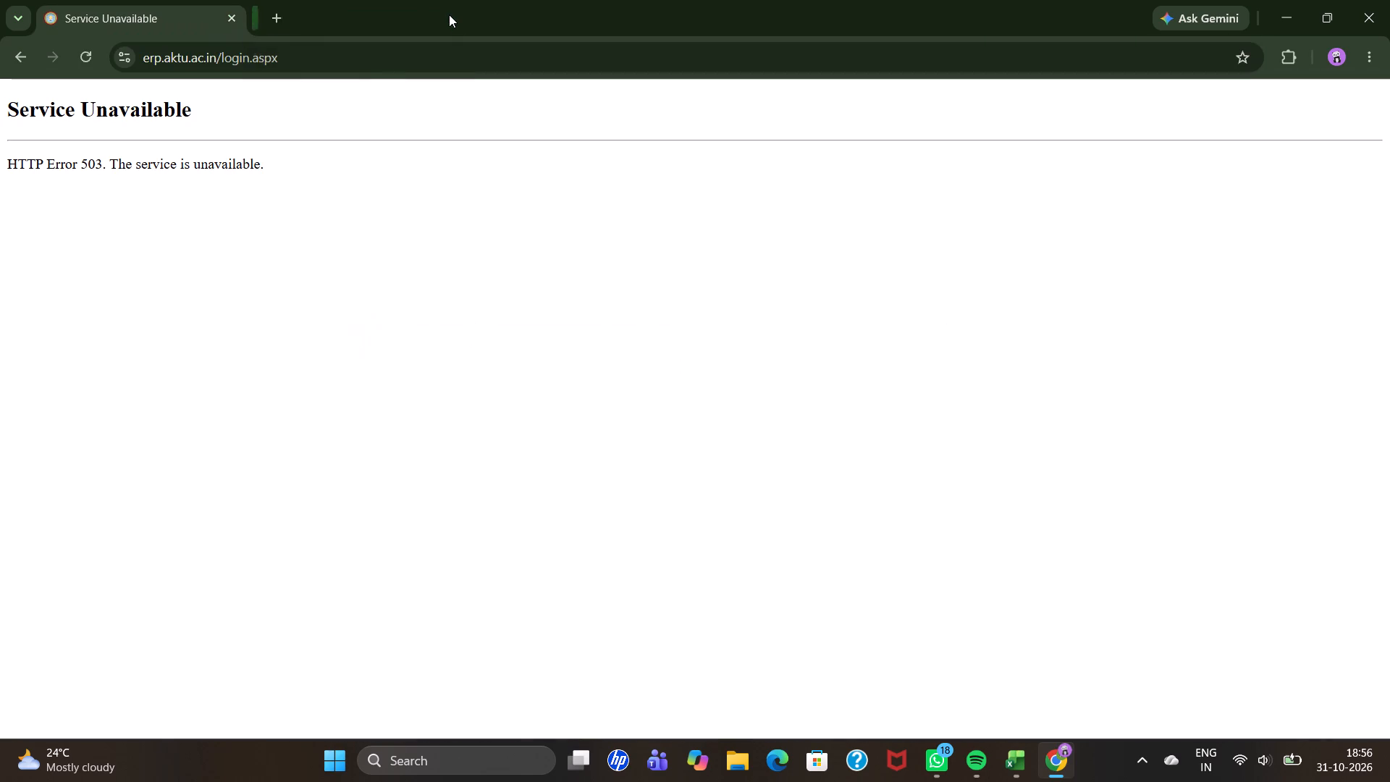
Close the AKTU ERP tab and relaunch Google Chrome with the profile that has the green "A" avatar.
click(229, 11)
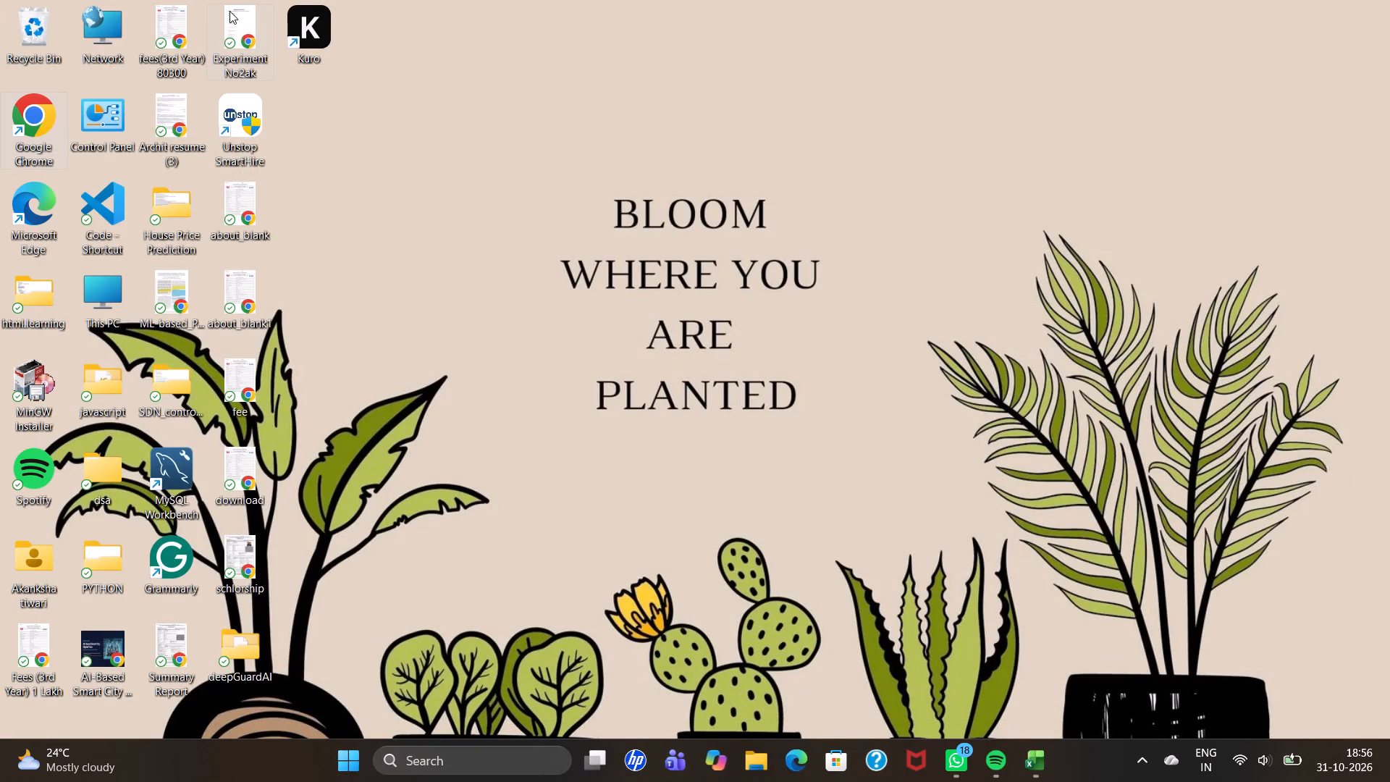
double_click(38, 114)
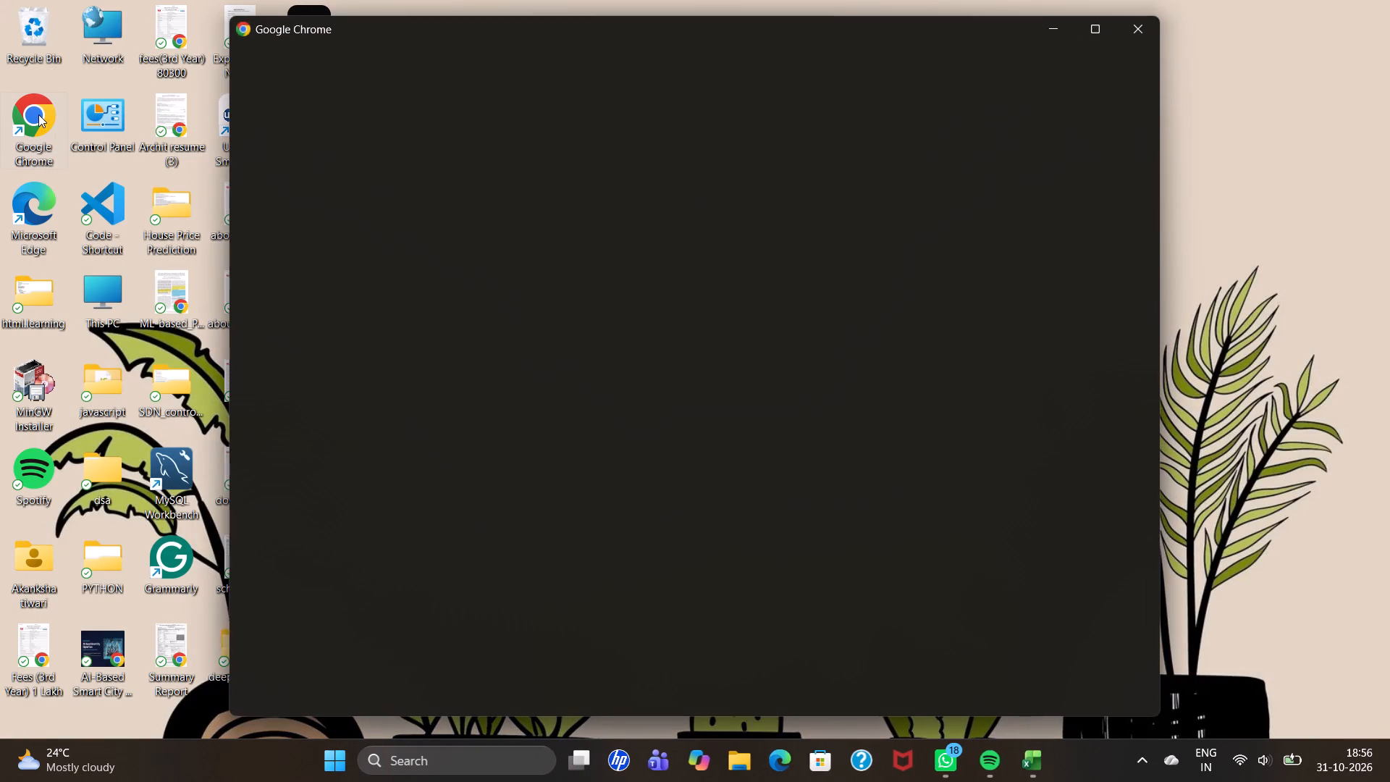
click(640, 437)
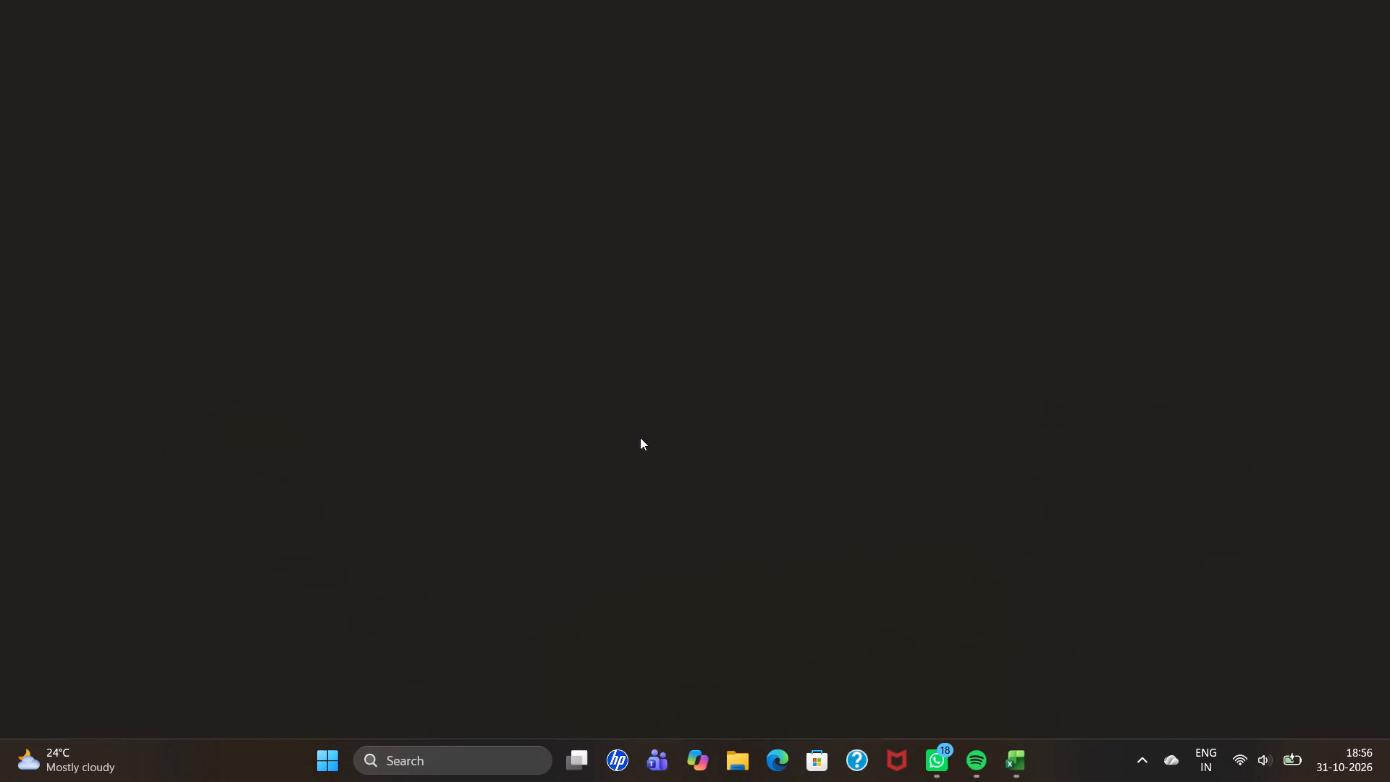
Search Google for "aktu erp", open the AKTU ERP site at erp.aktu.ac.in from the results and reload it.
click(508, 379)
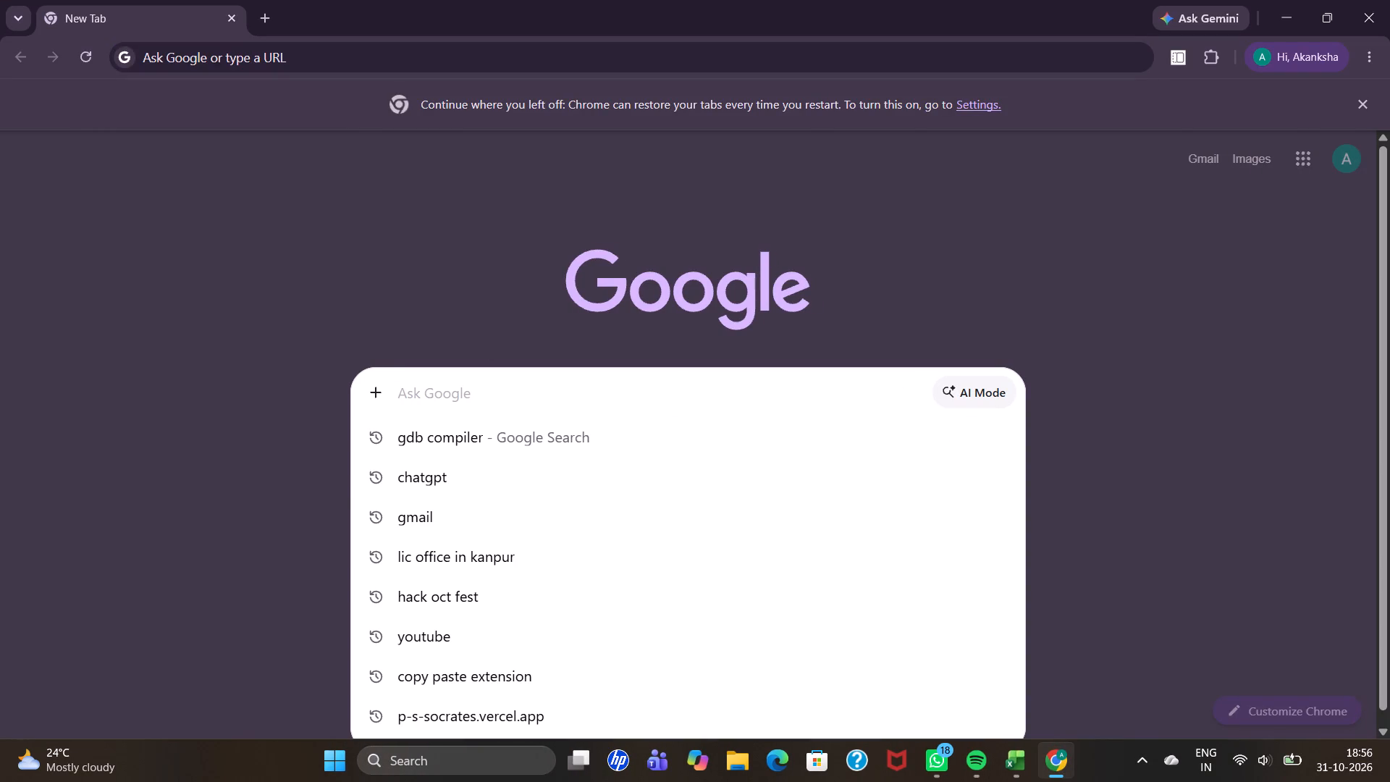
text(aktu)
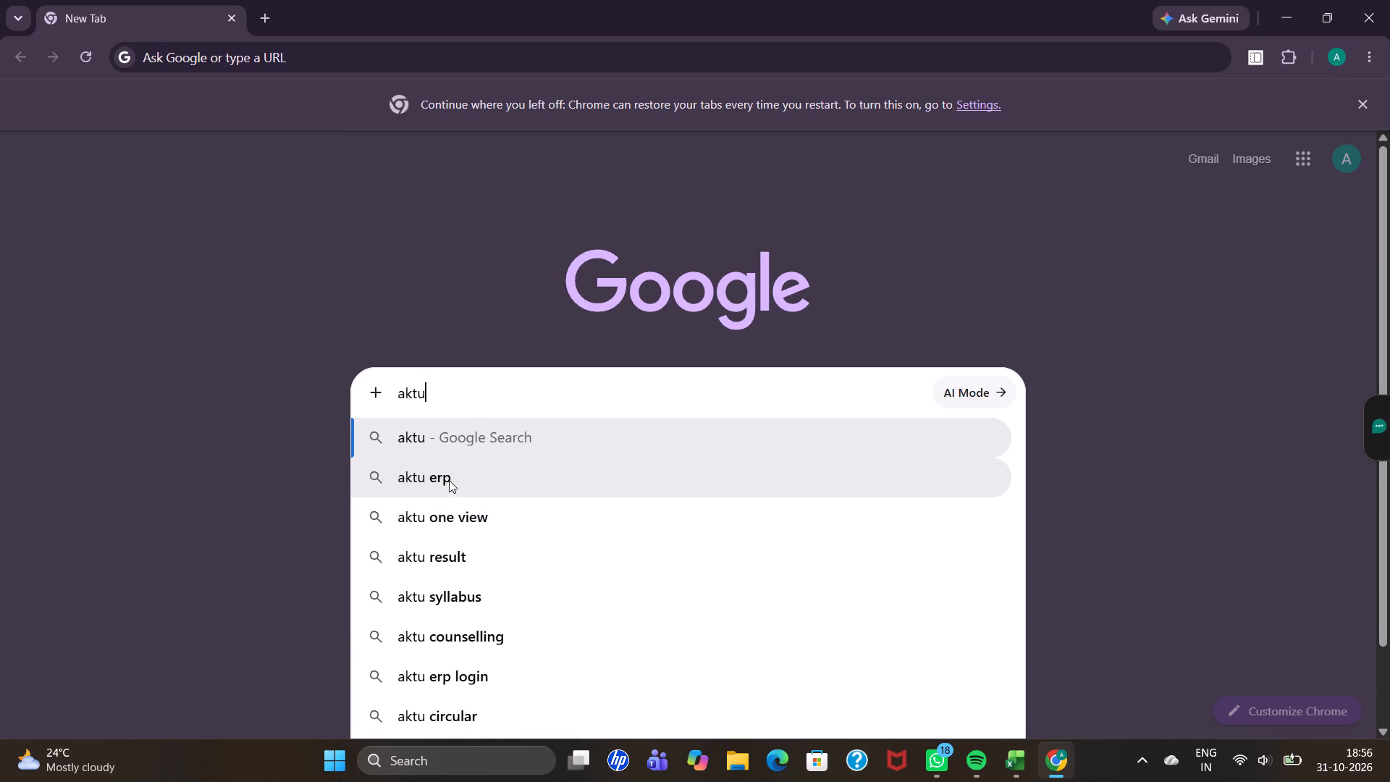
click(449, 477)
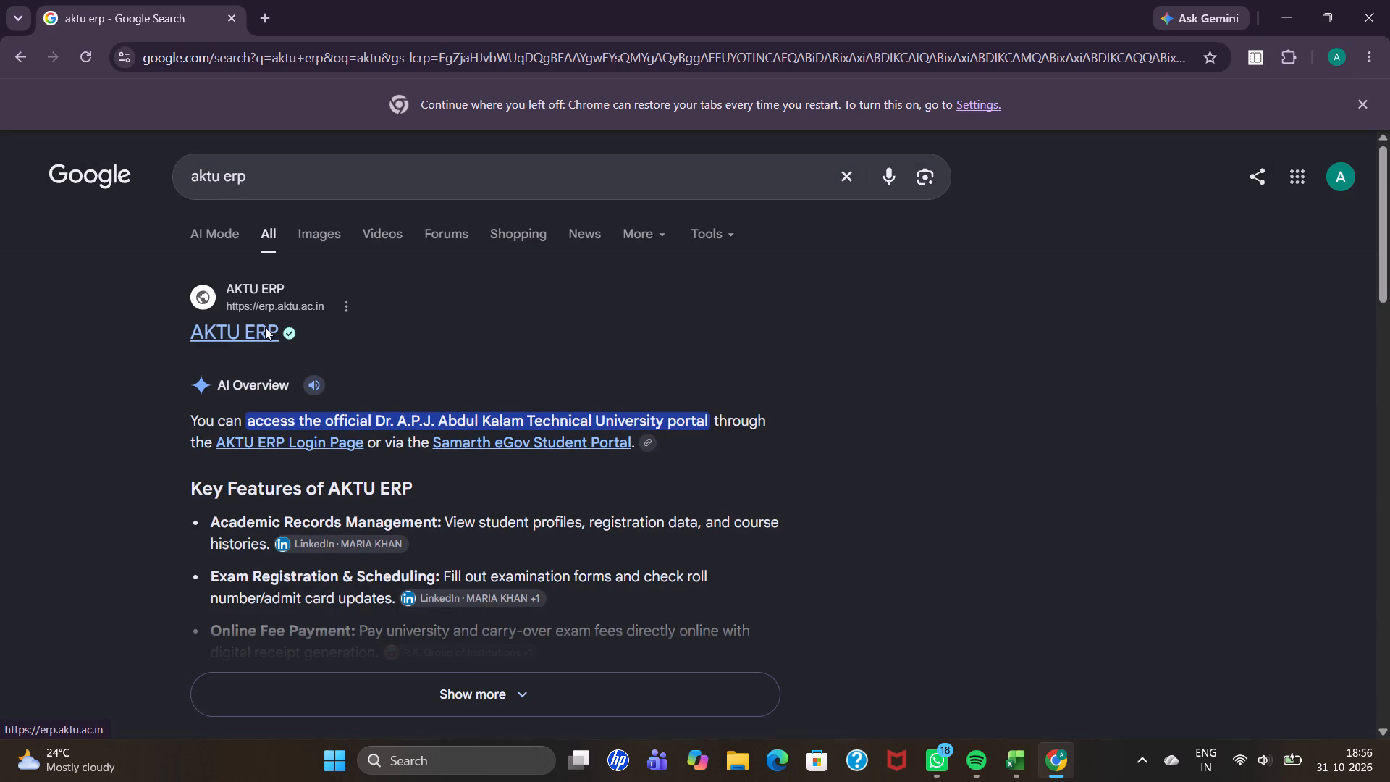
click(265, 327)
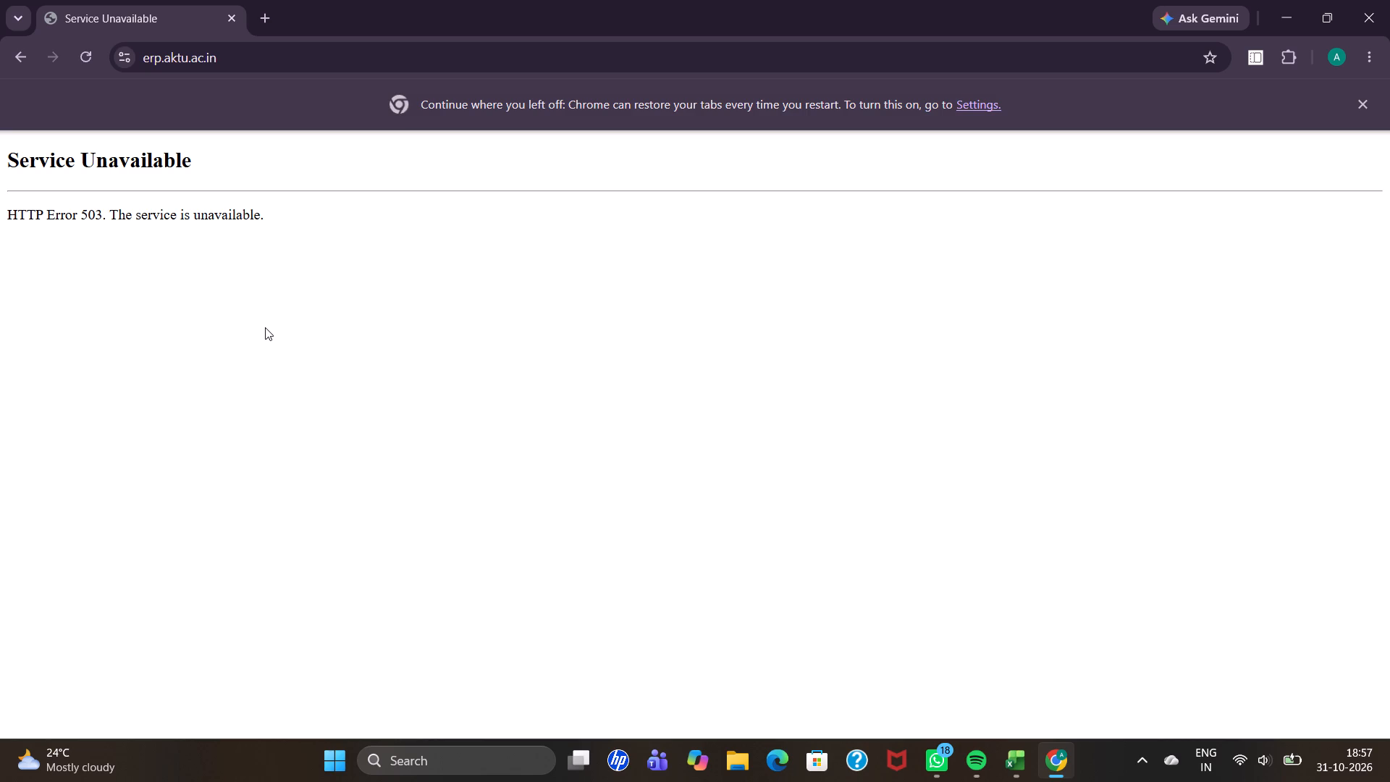
click(85, 53)
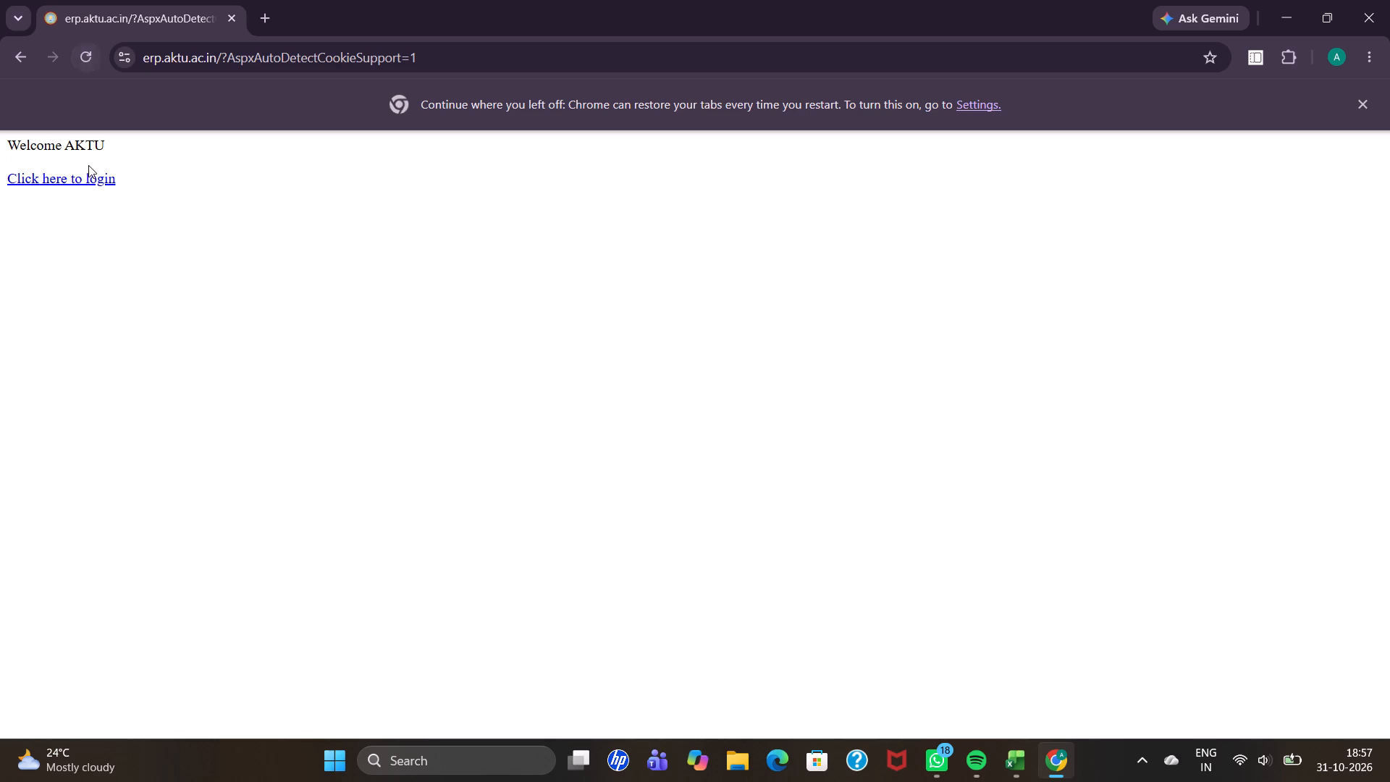
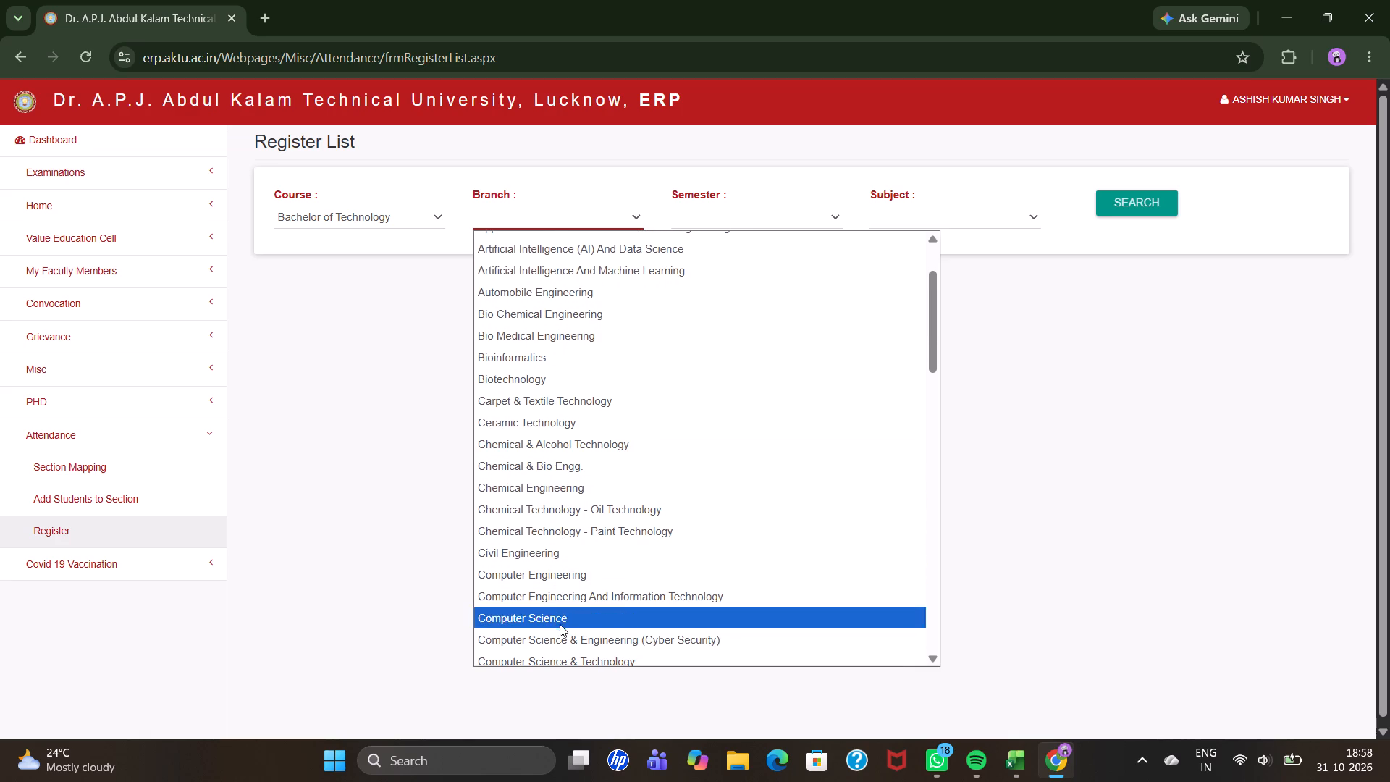
Search the register list for branch Computer Science and Engineering, semester 7, subject BCS754 (Startup and Entrepreneurial Activity Assessment#).
scroll(563, 631, down, 1)
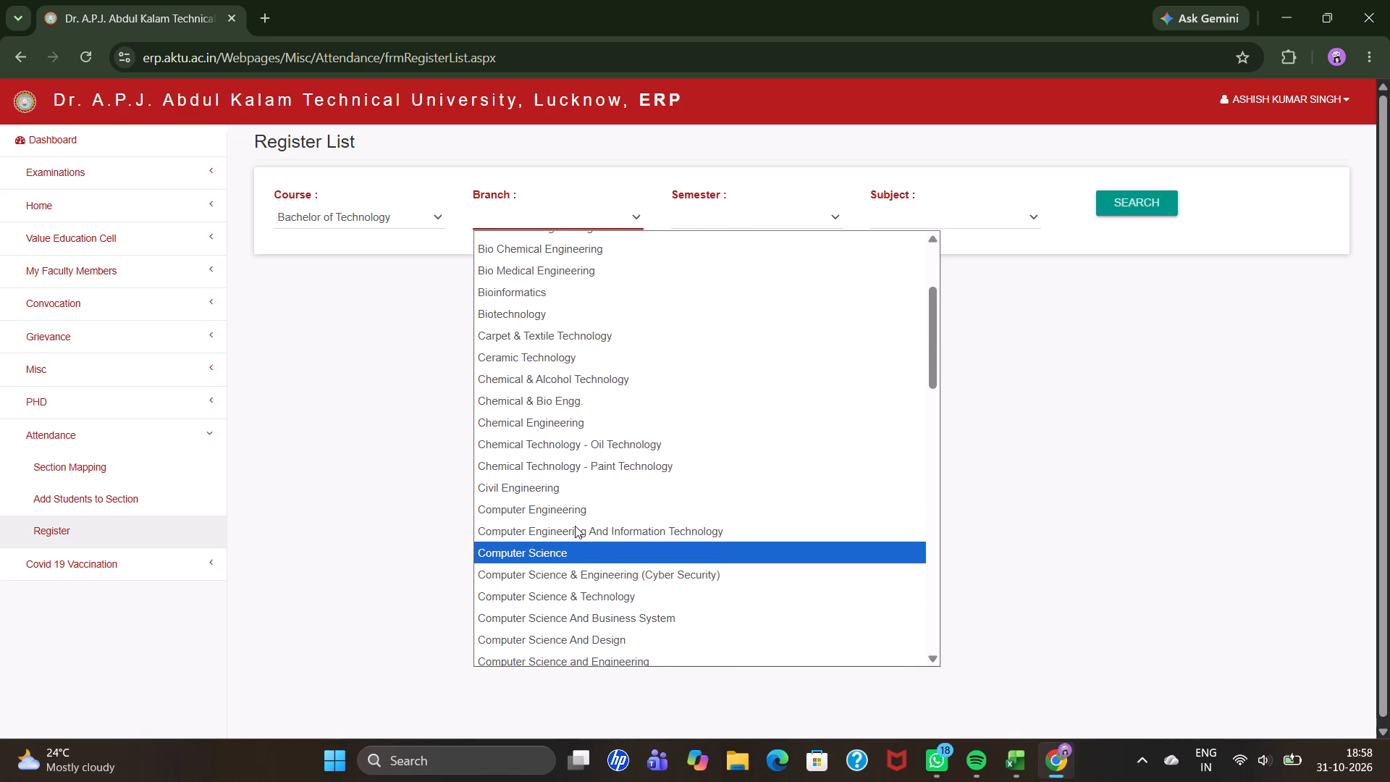
scroll(615, 614, down, 1)
click(606, 605)
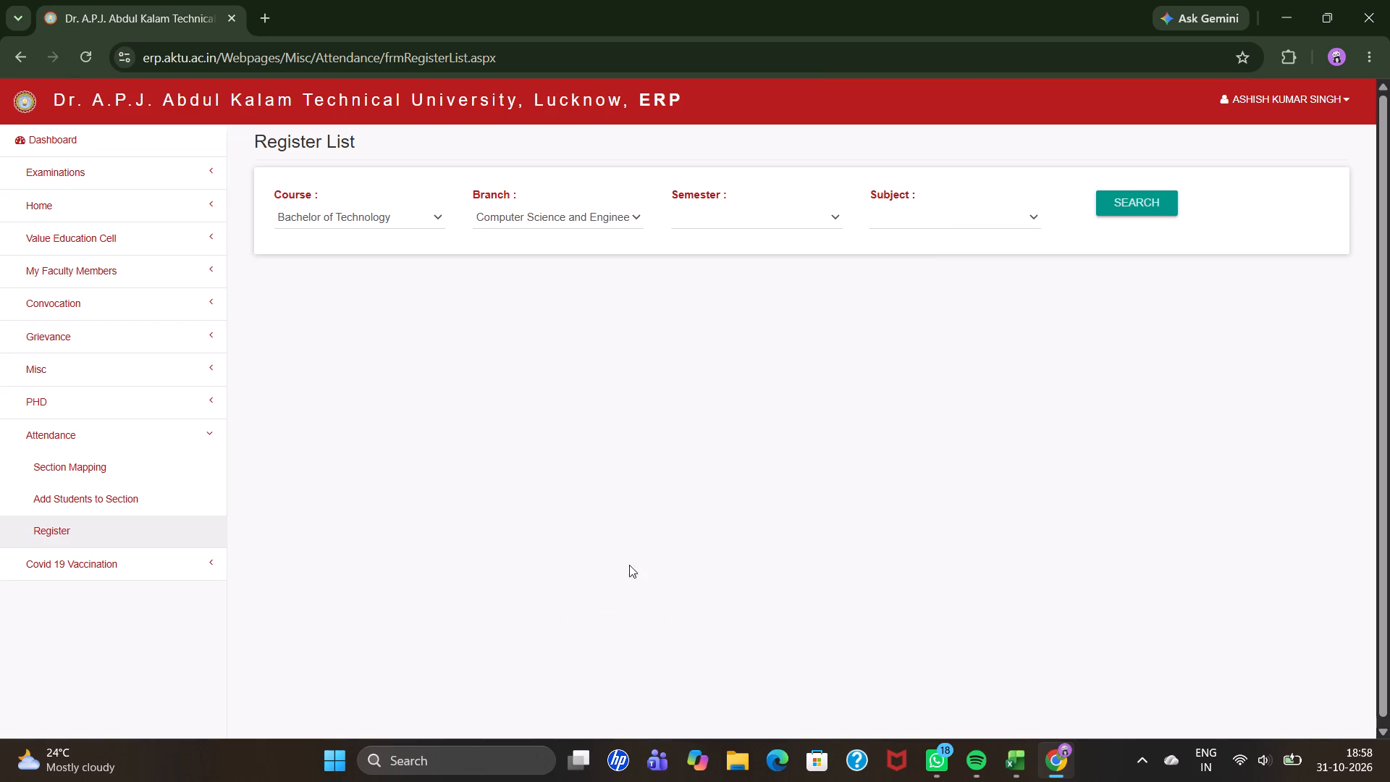
click(831, 216)
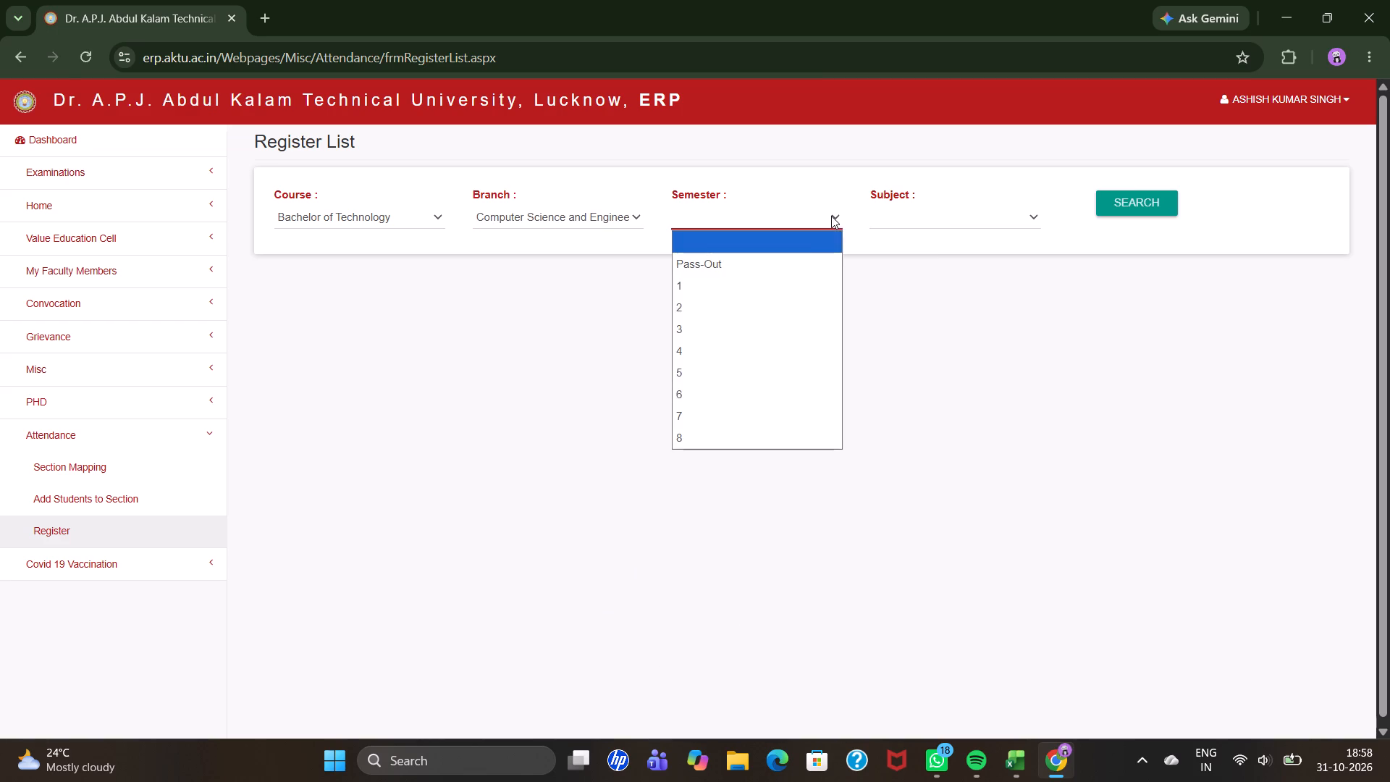
click(708, 413)
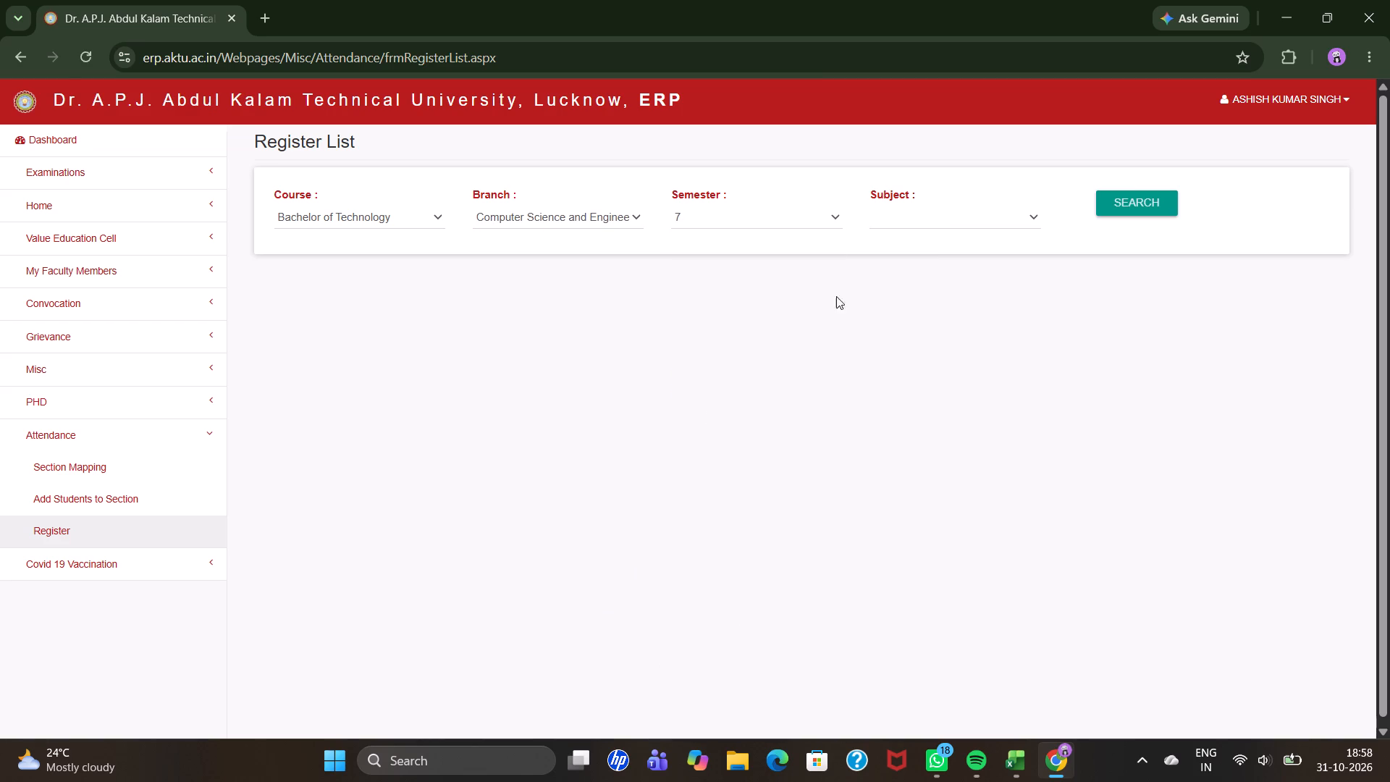
click(1032, 211)
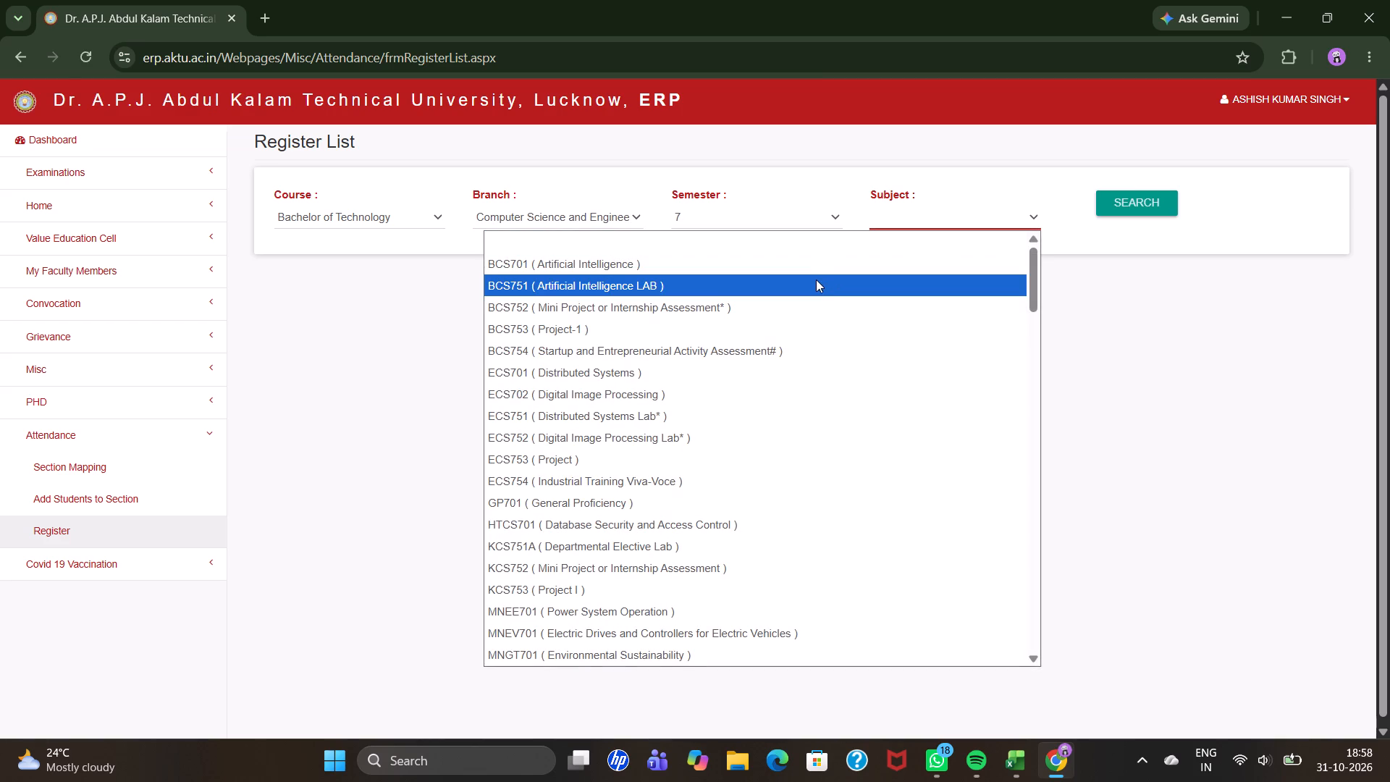
text(bcs)
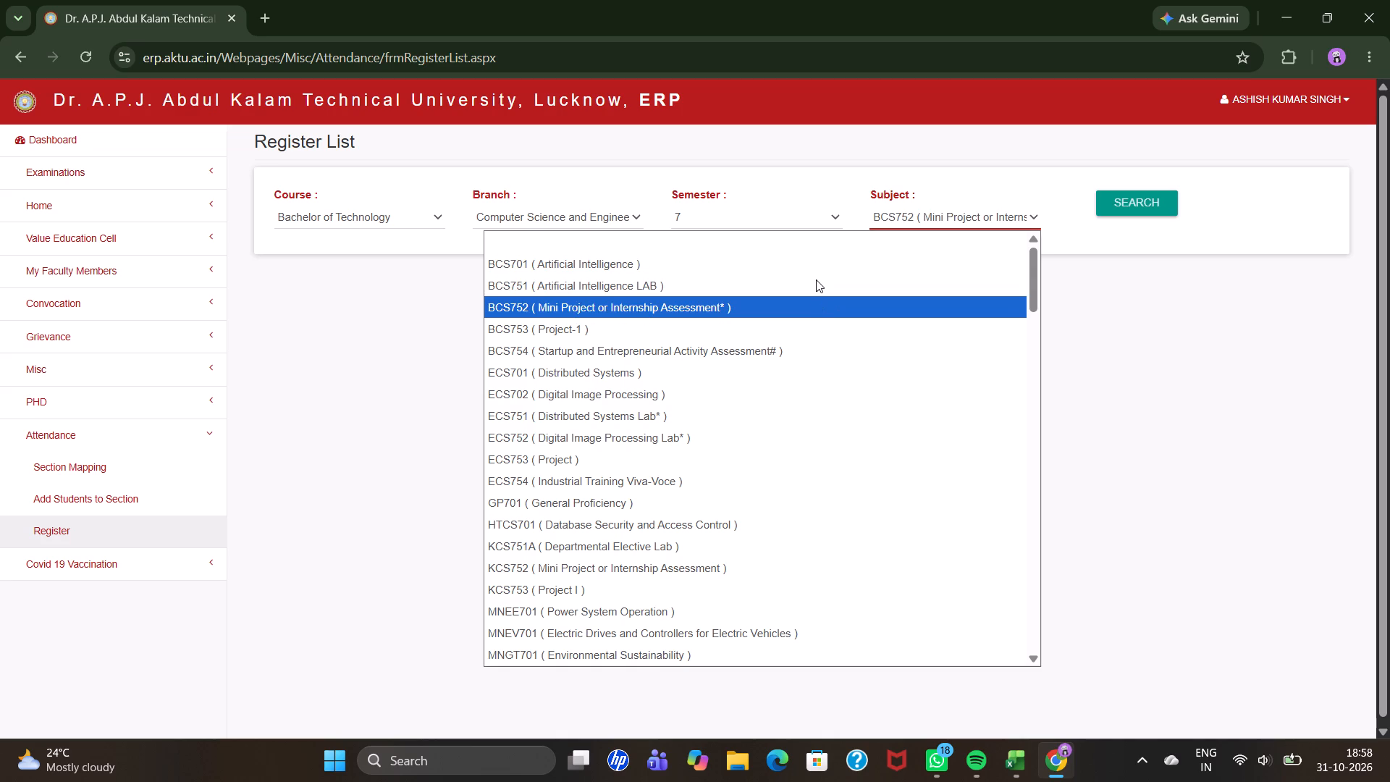
text(754)
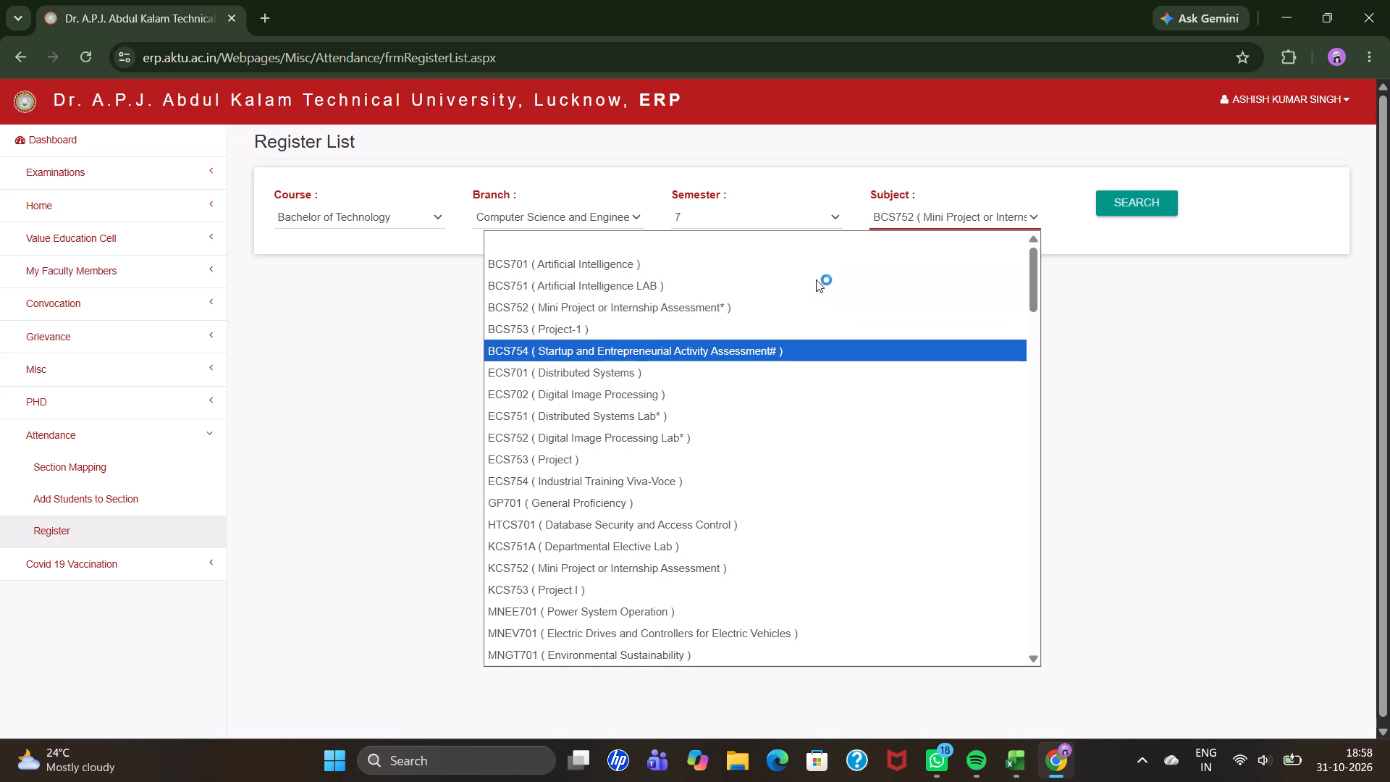
click(723, 350)
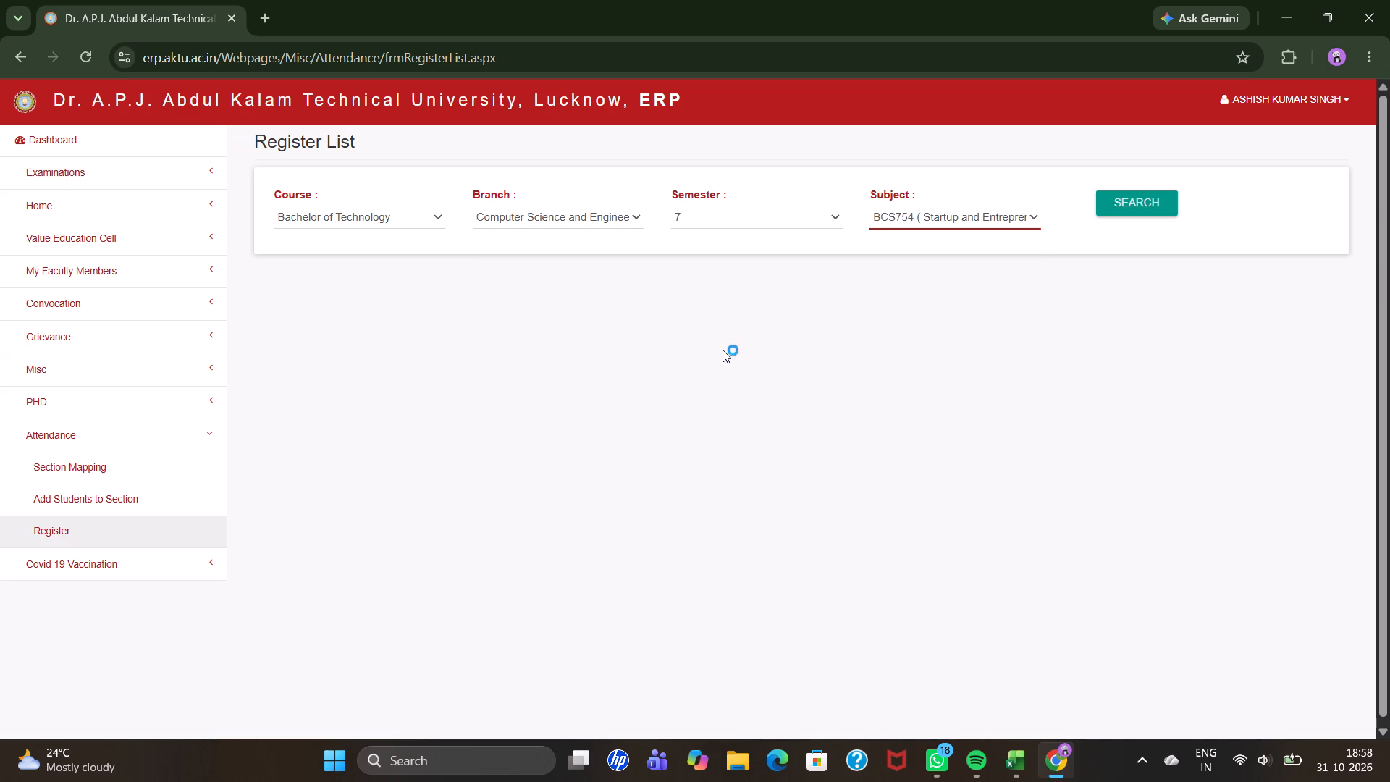
click(1129, 196)
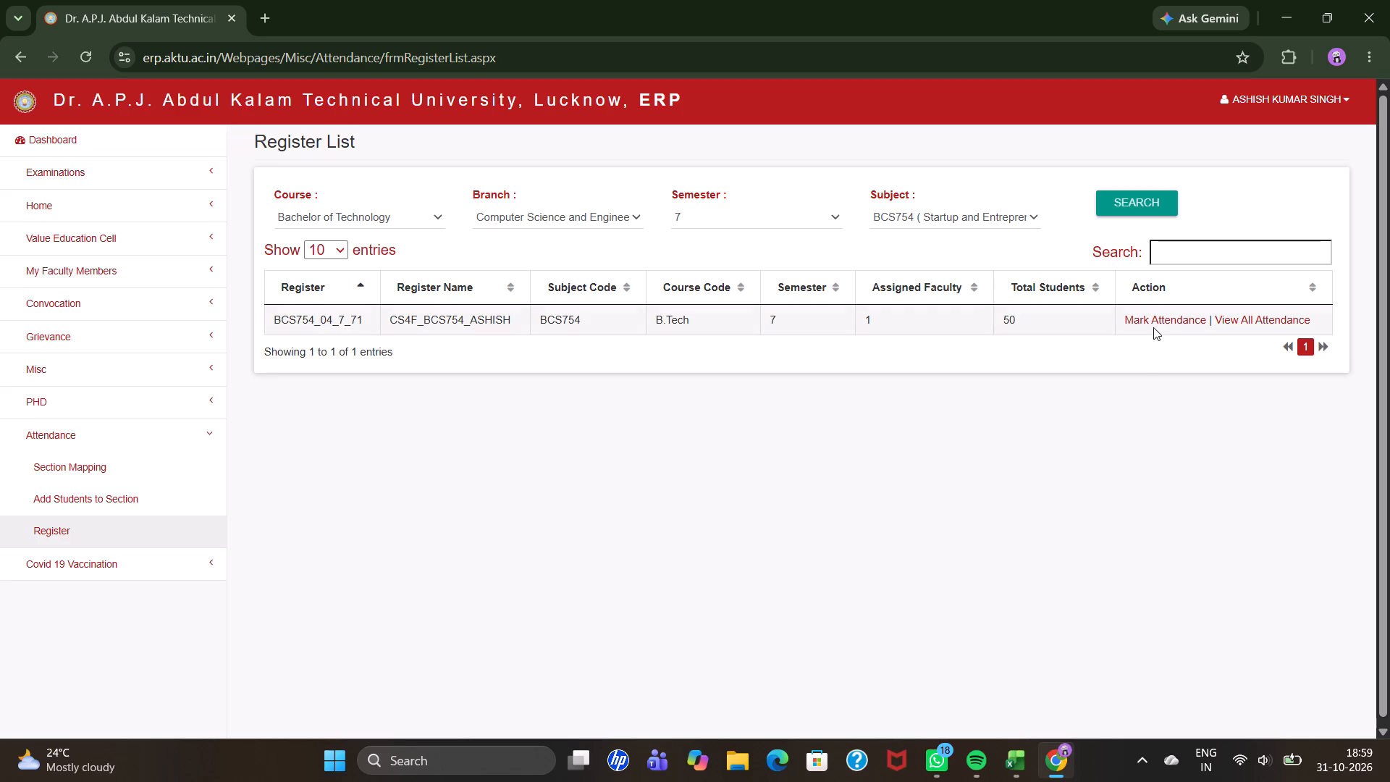
Look at the all-attendance page of the BCS754_04_7_71 register and return to the register list.
click(1260, 319)
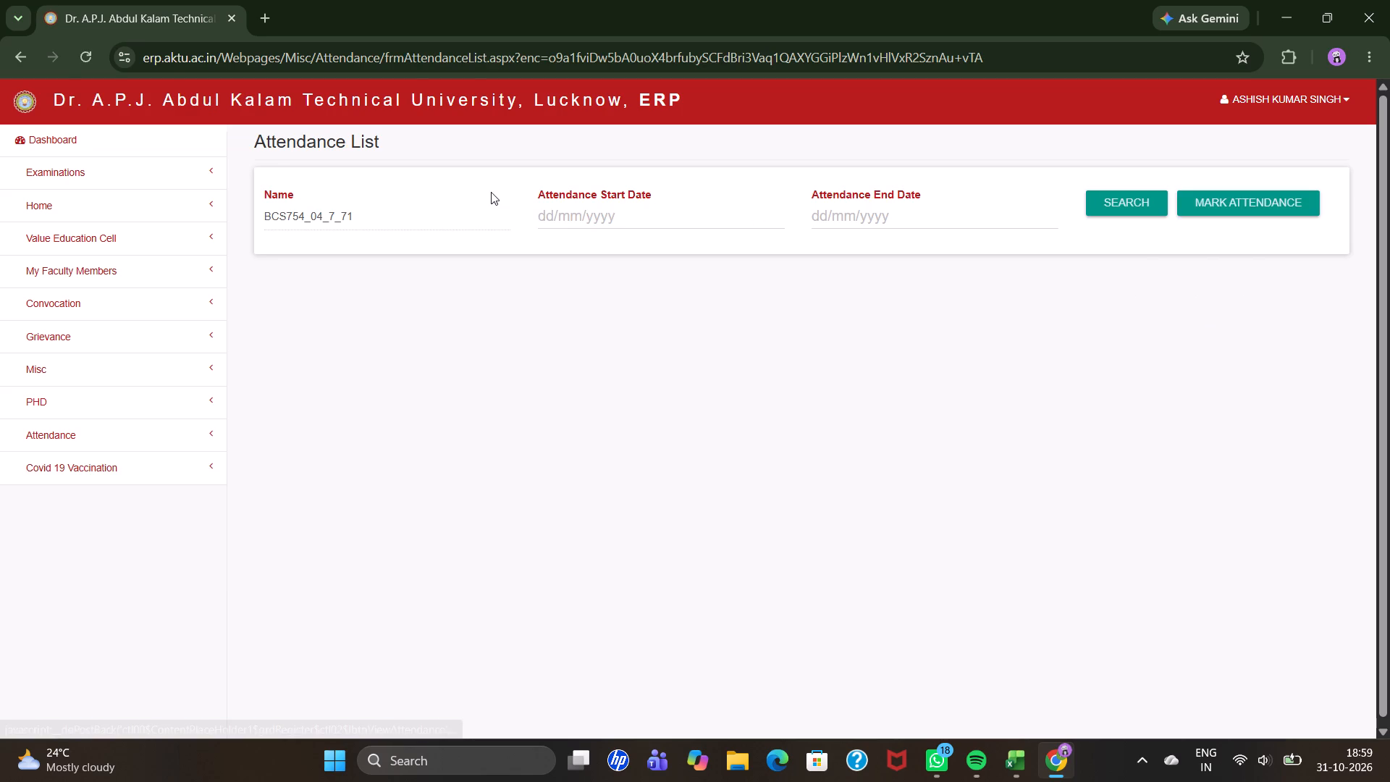
click(15, 49)
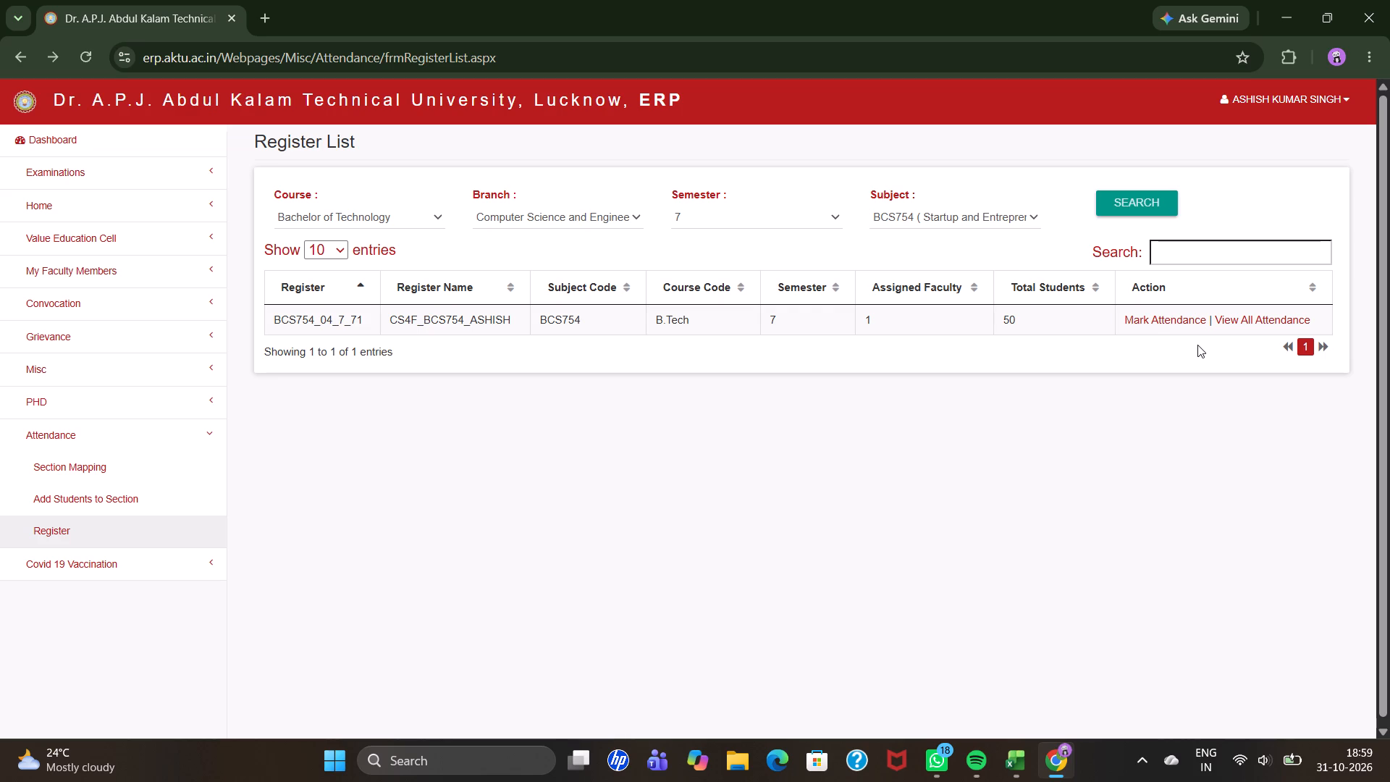
Open the attendance marking form for the BCS754_04_7_71 register.
click(1149, 321)
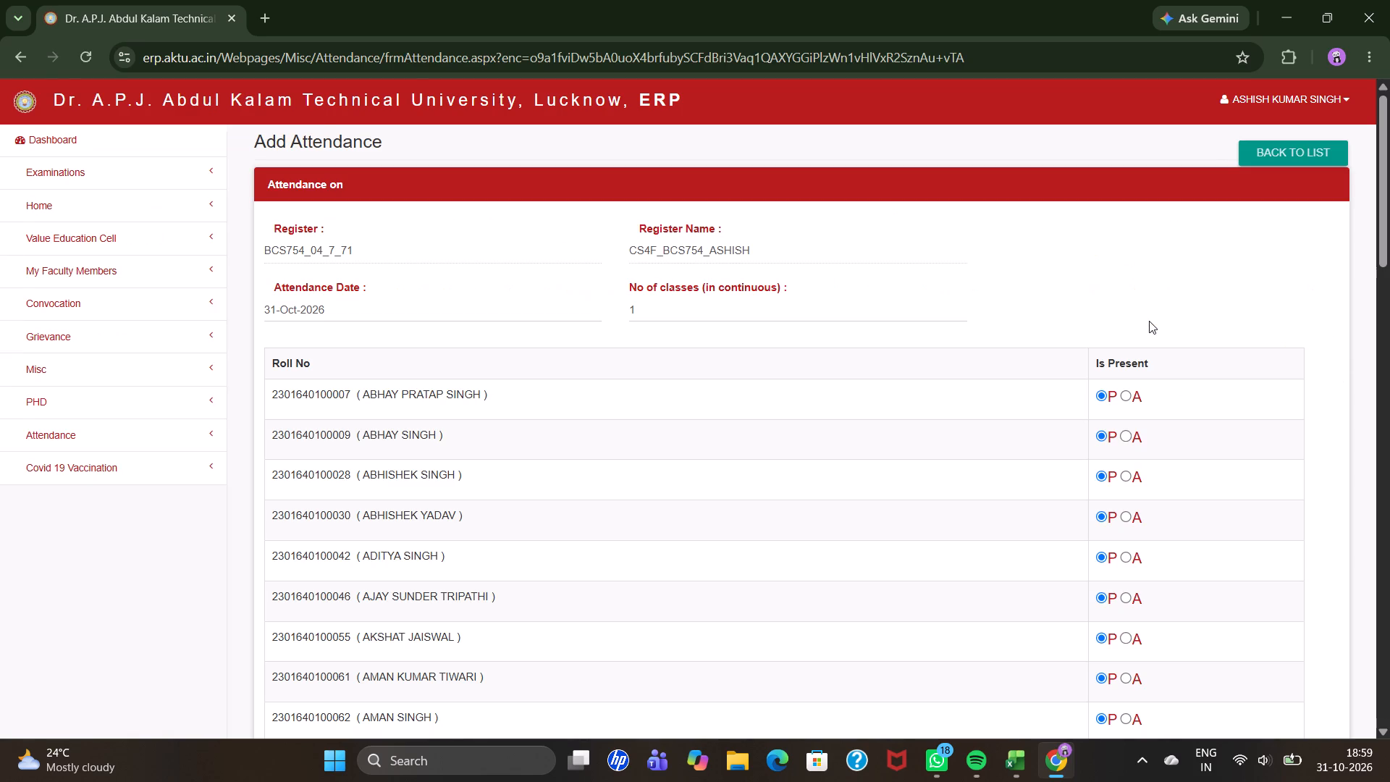
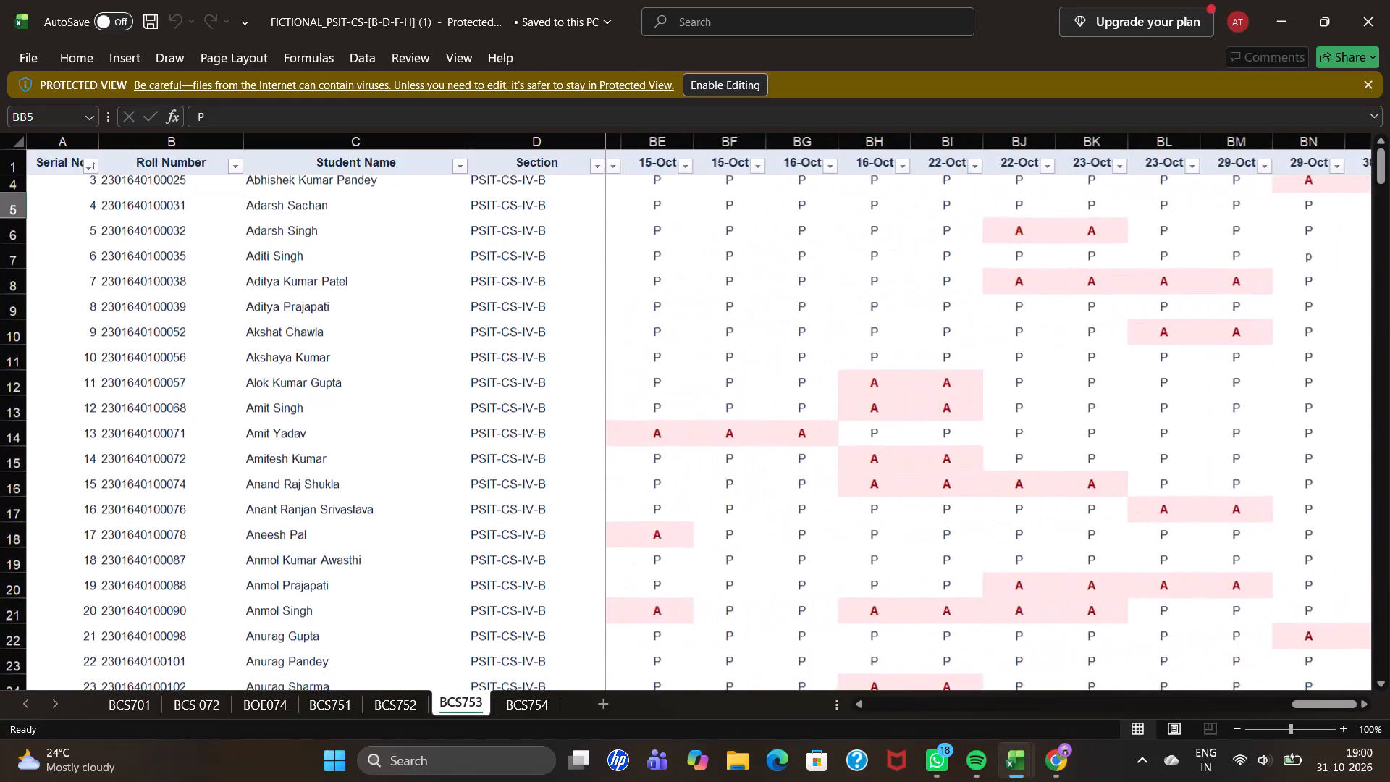
Examine the BCS753 sheet's attendance from the 02-Jul columns onward and its student rows down through section PSIT-CS-IV-F.
scroll(856, 311, right, 13)
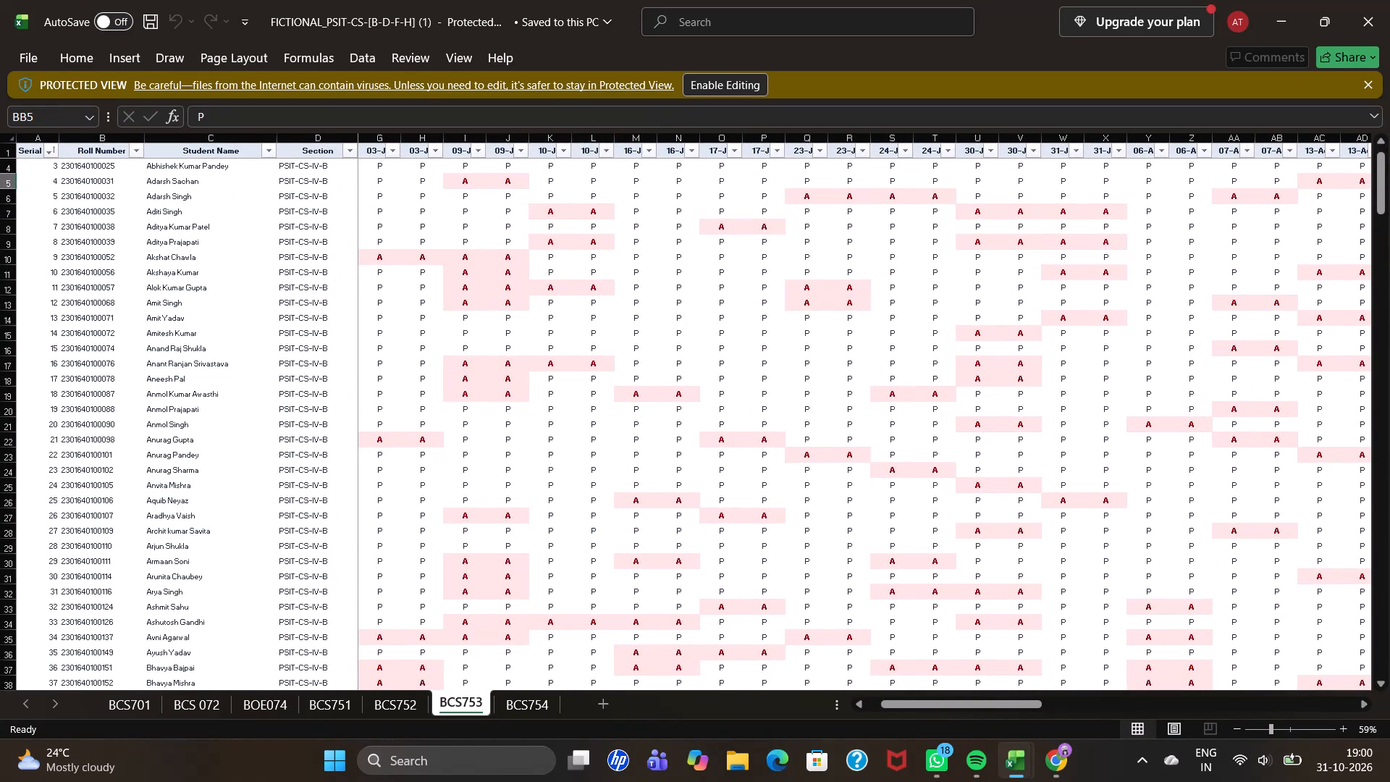
scroll(615, 352, up, 2)
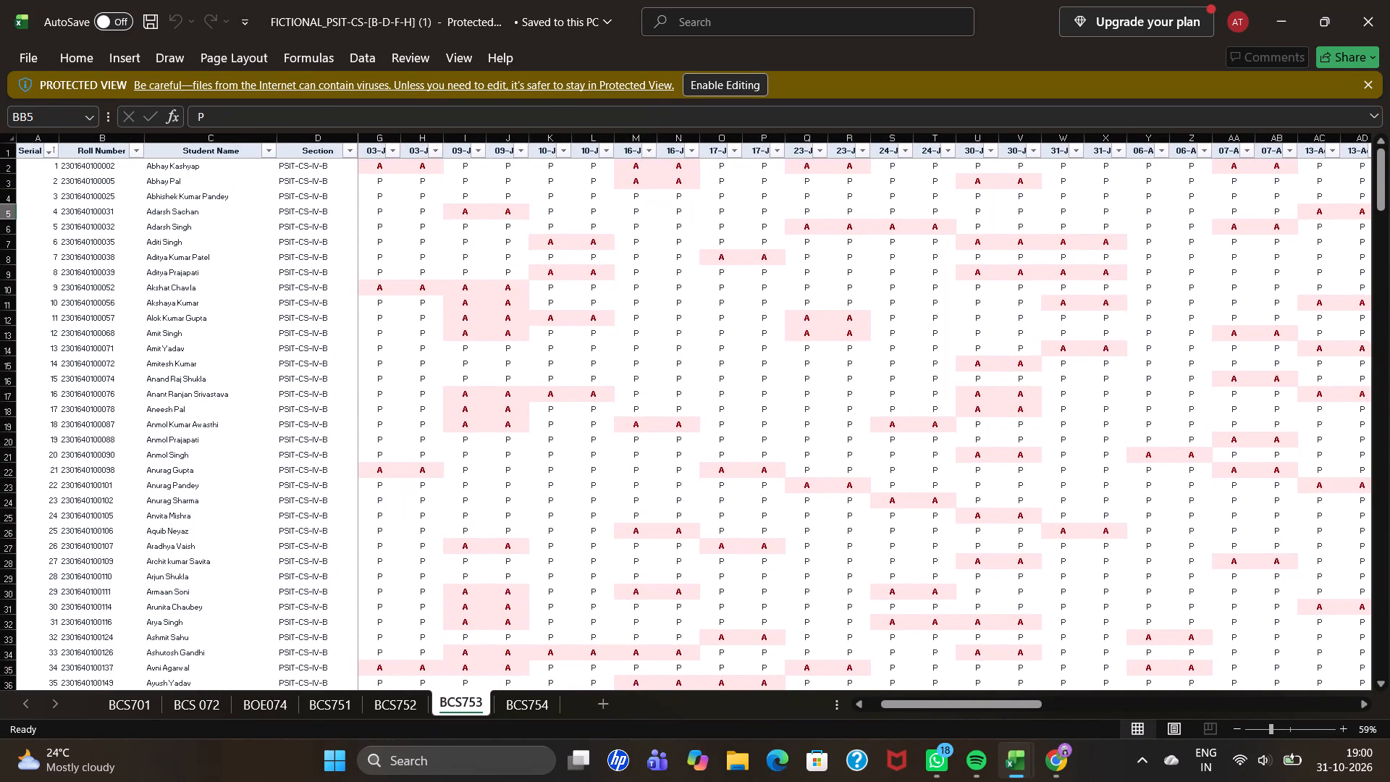
scroll(492, 372, right, 7)
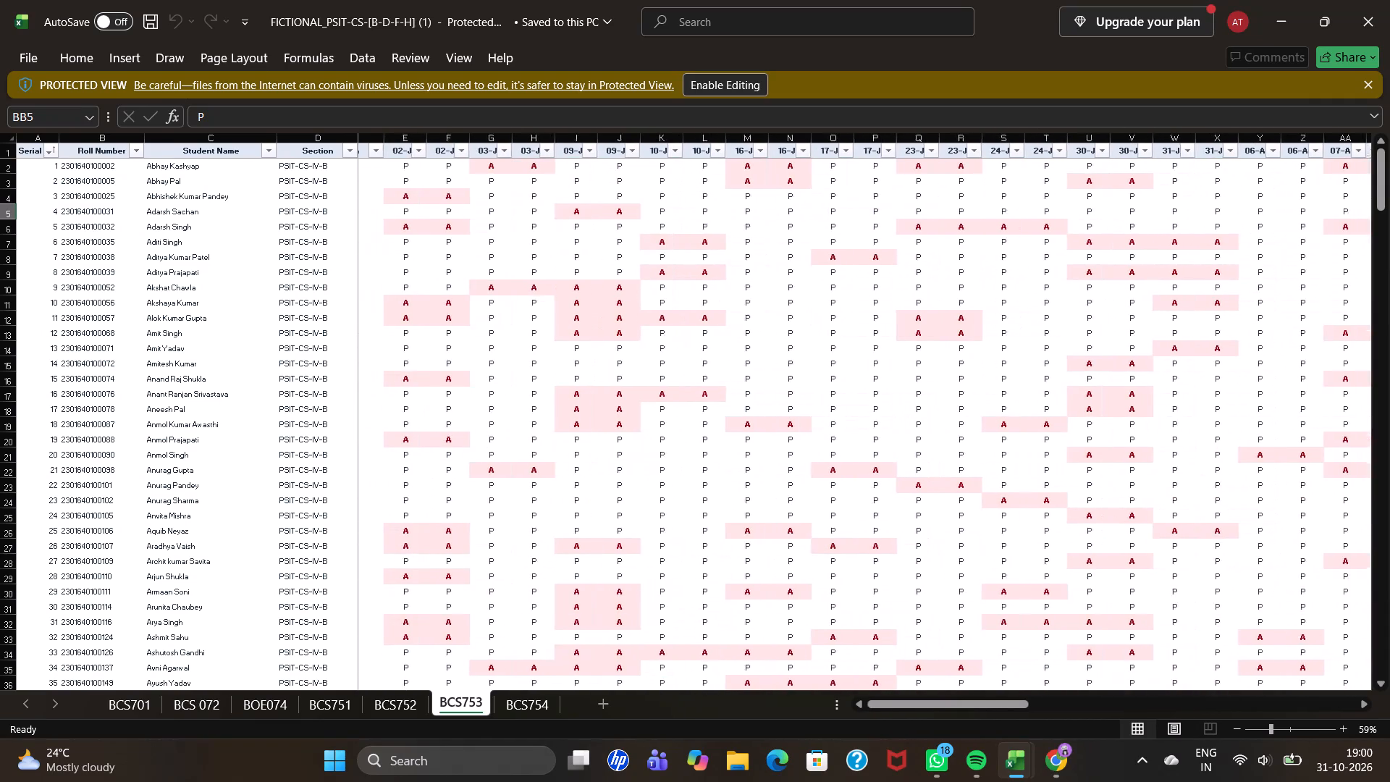
scroll(398, 448, down, 2)
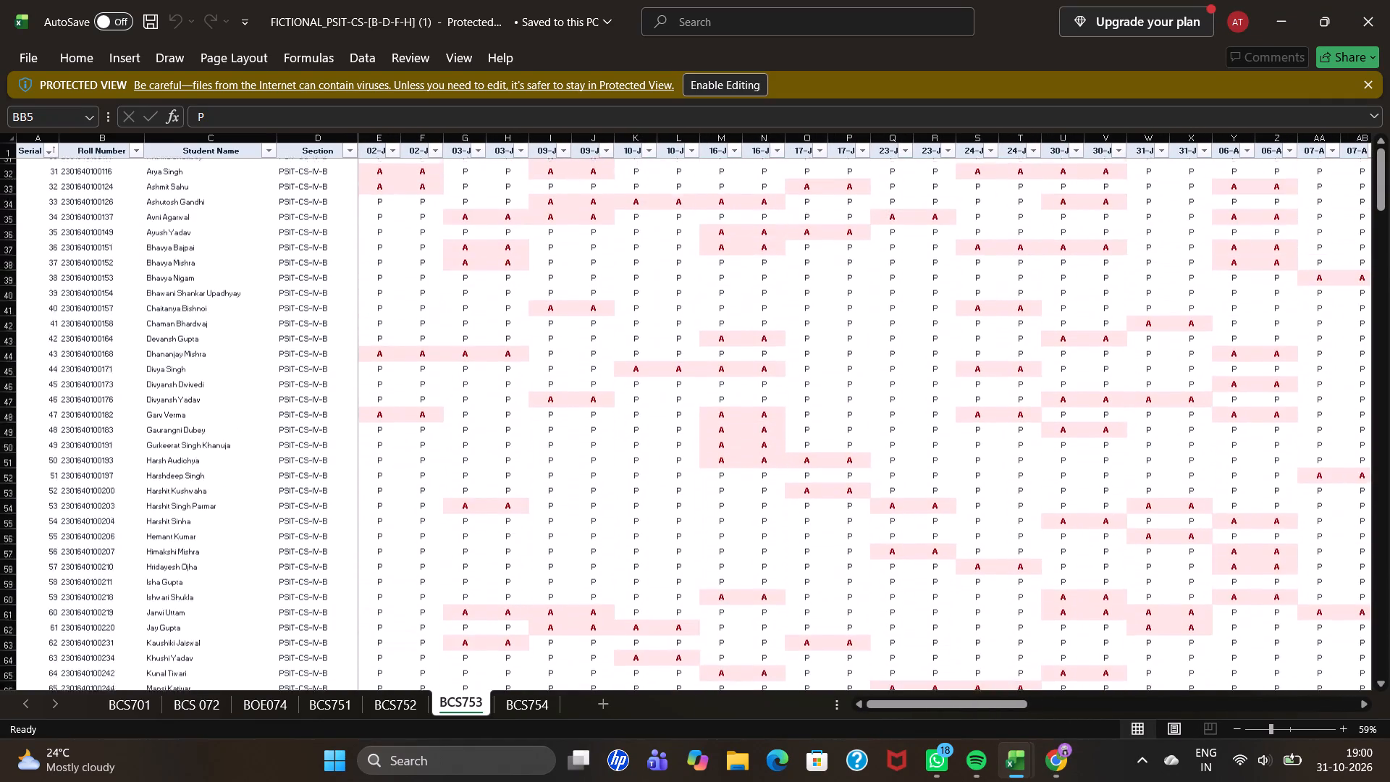
scroll(398, 448, down, 5)
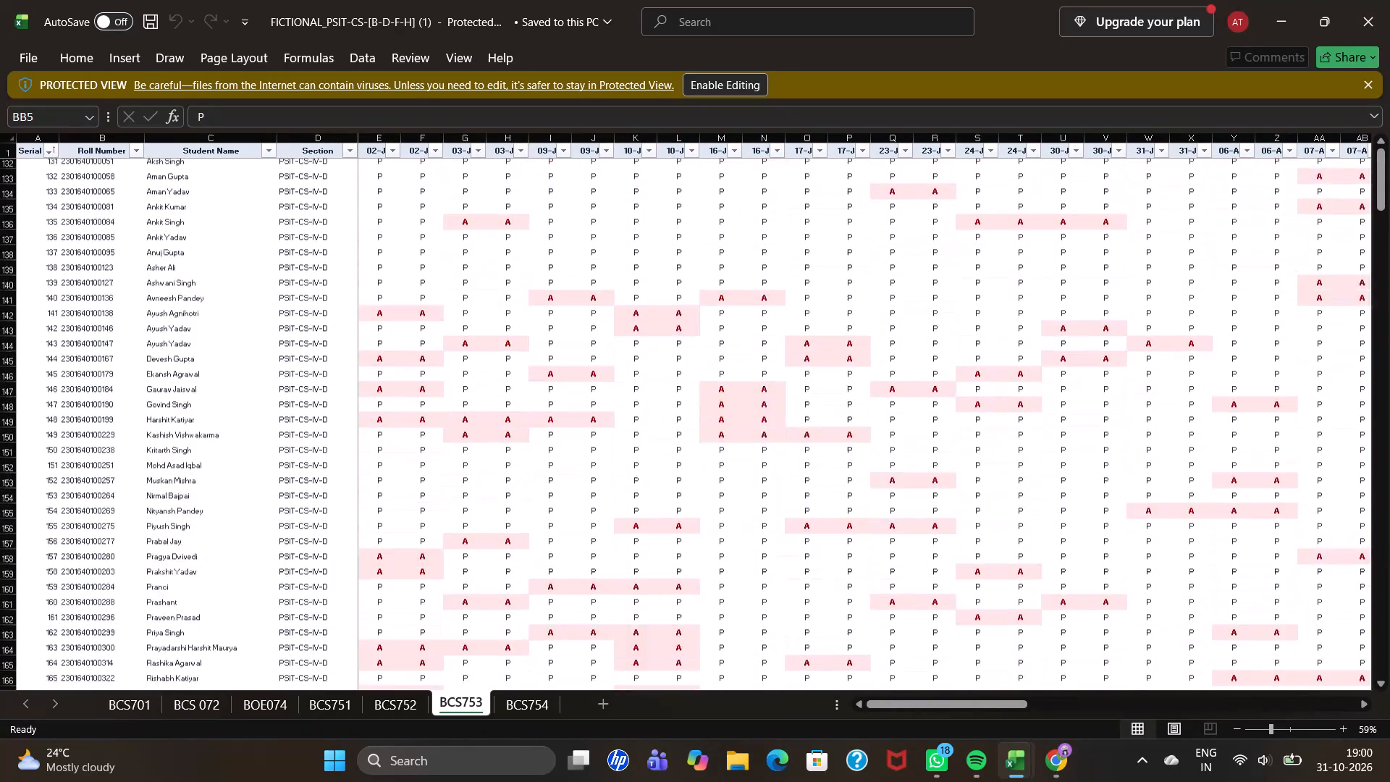
scroll(398, 448, down, 3)
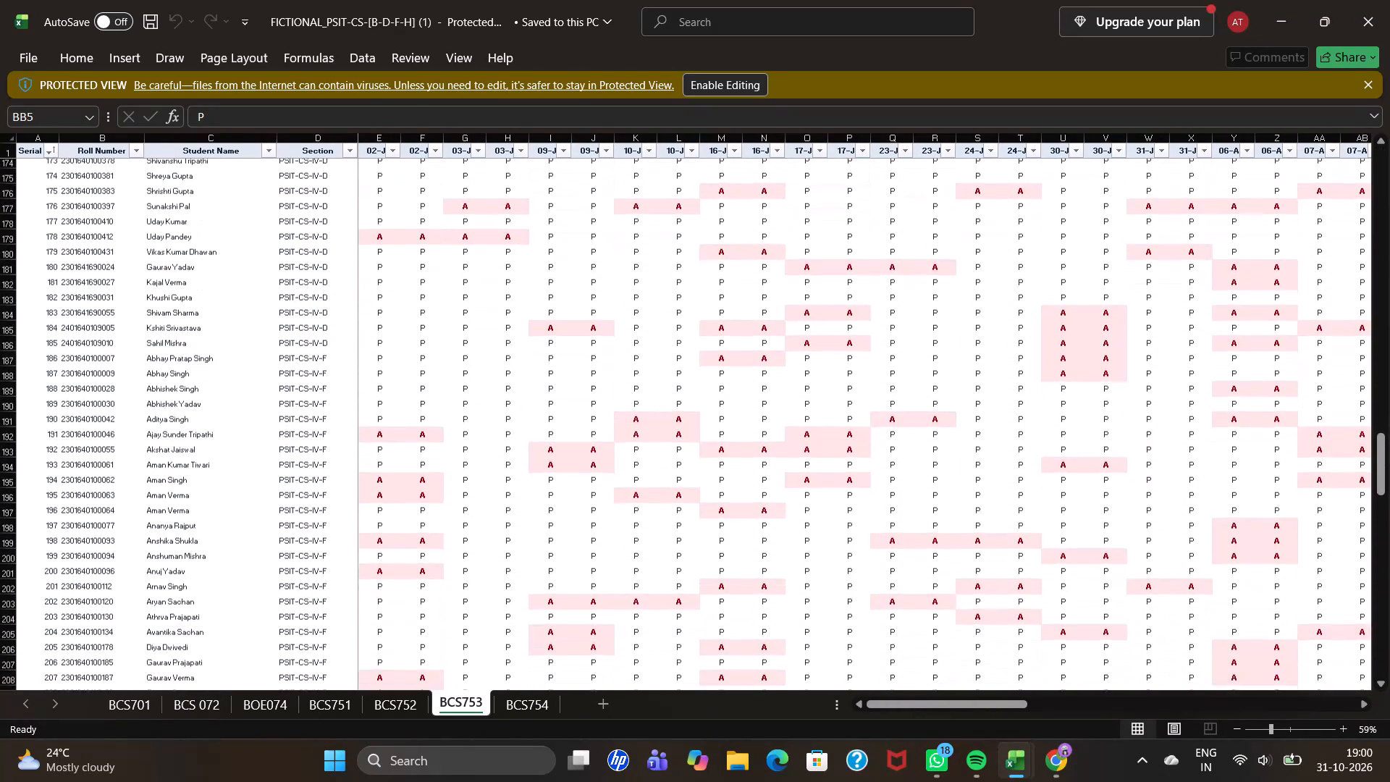
scroll(398, 448, down, 3)
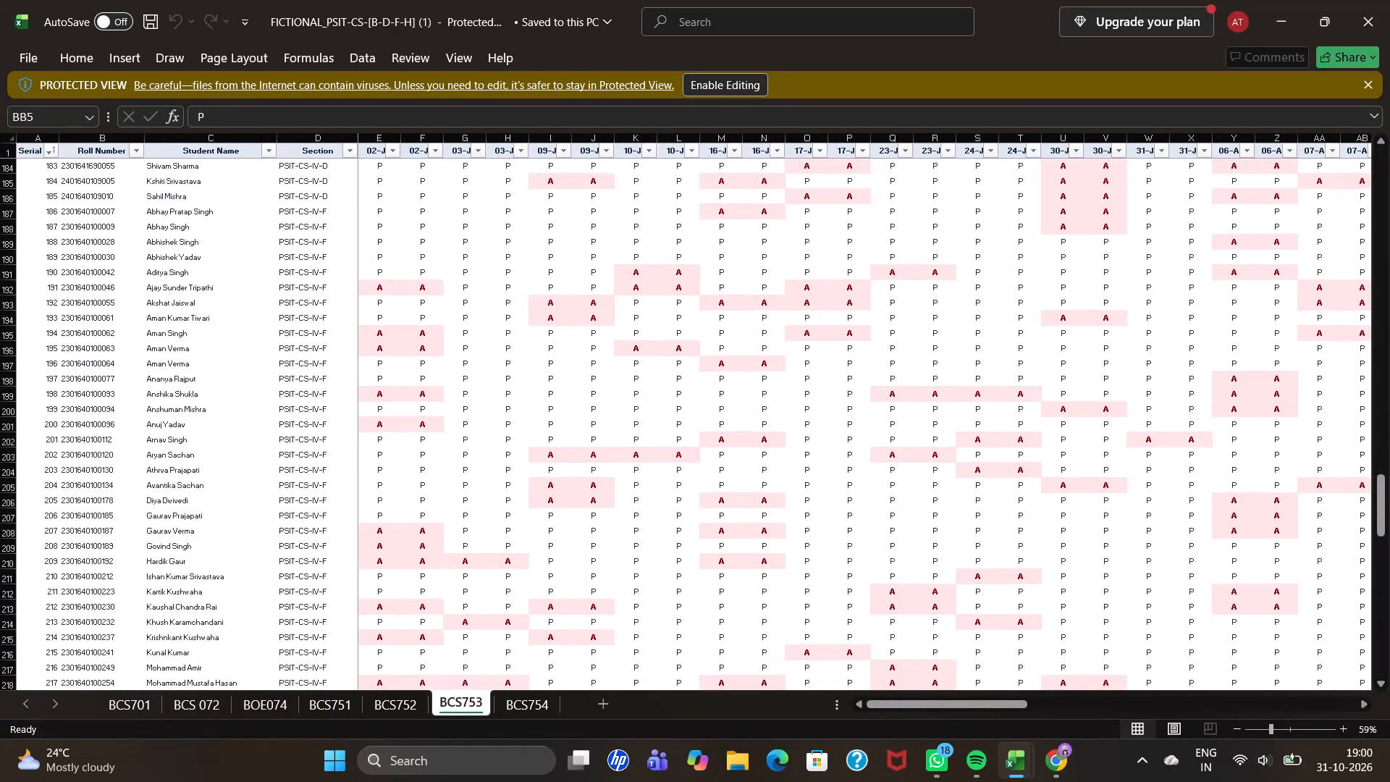
scroll(398, 448, down, 5)
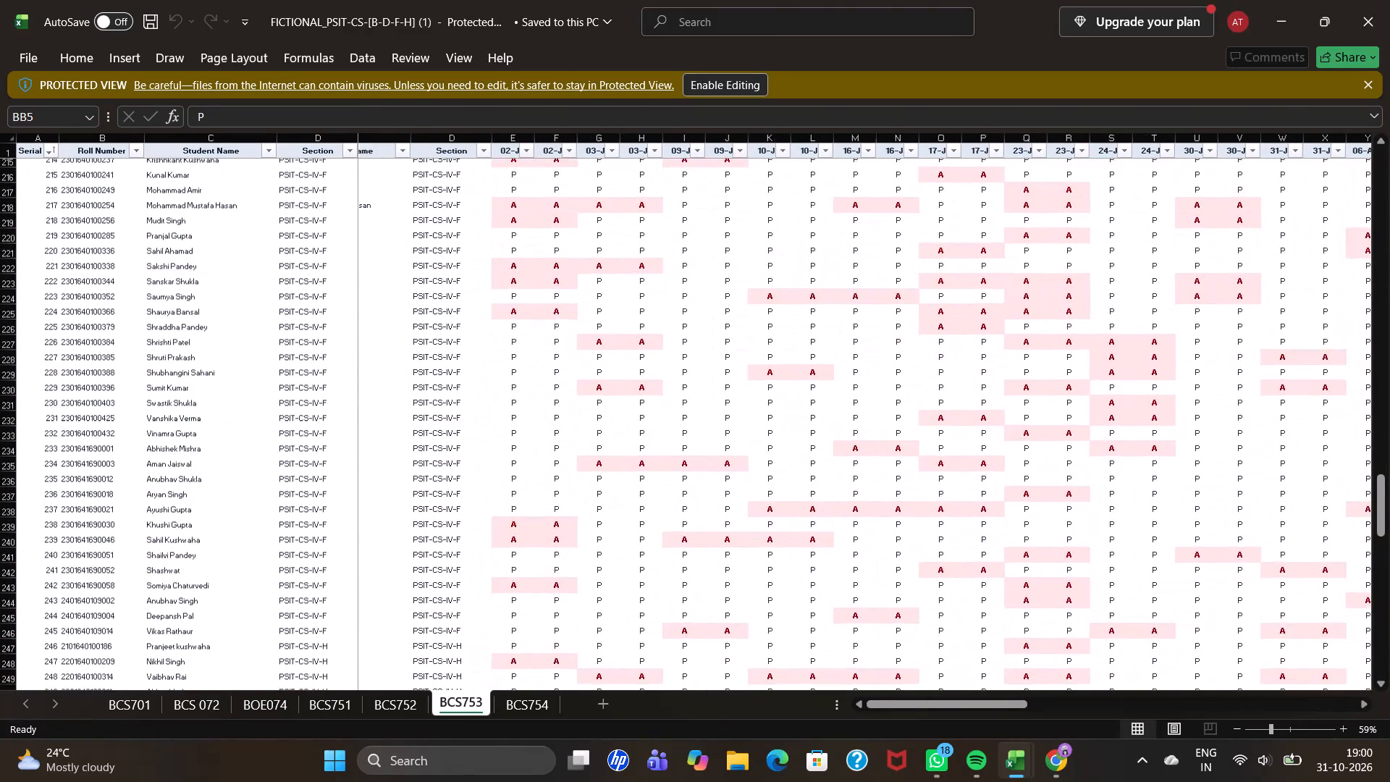
scroll(398, 448, down, 1)
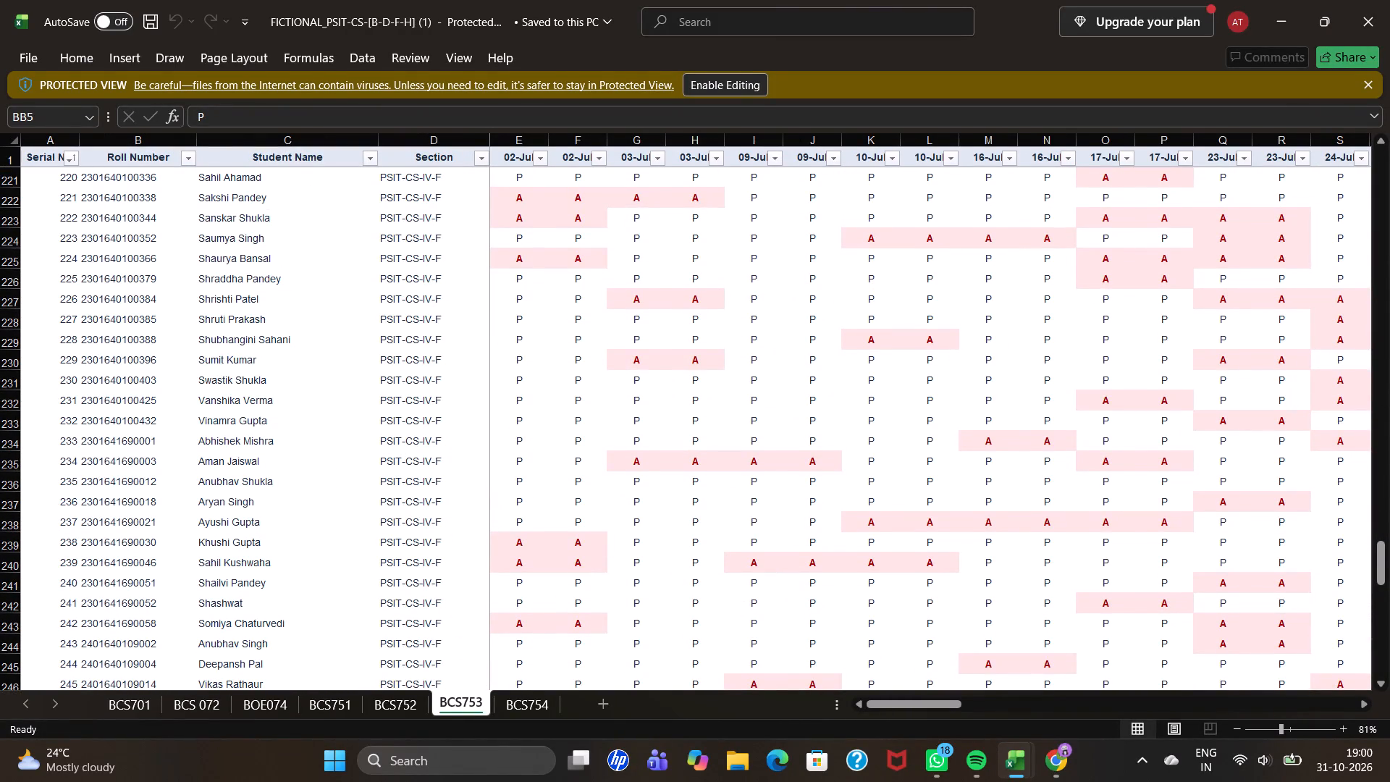
scroll(565, 371, left, 1)
scroll(565, 371, right, 2)
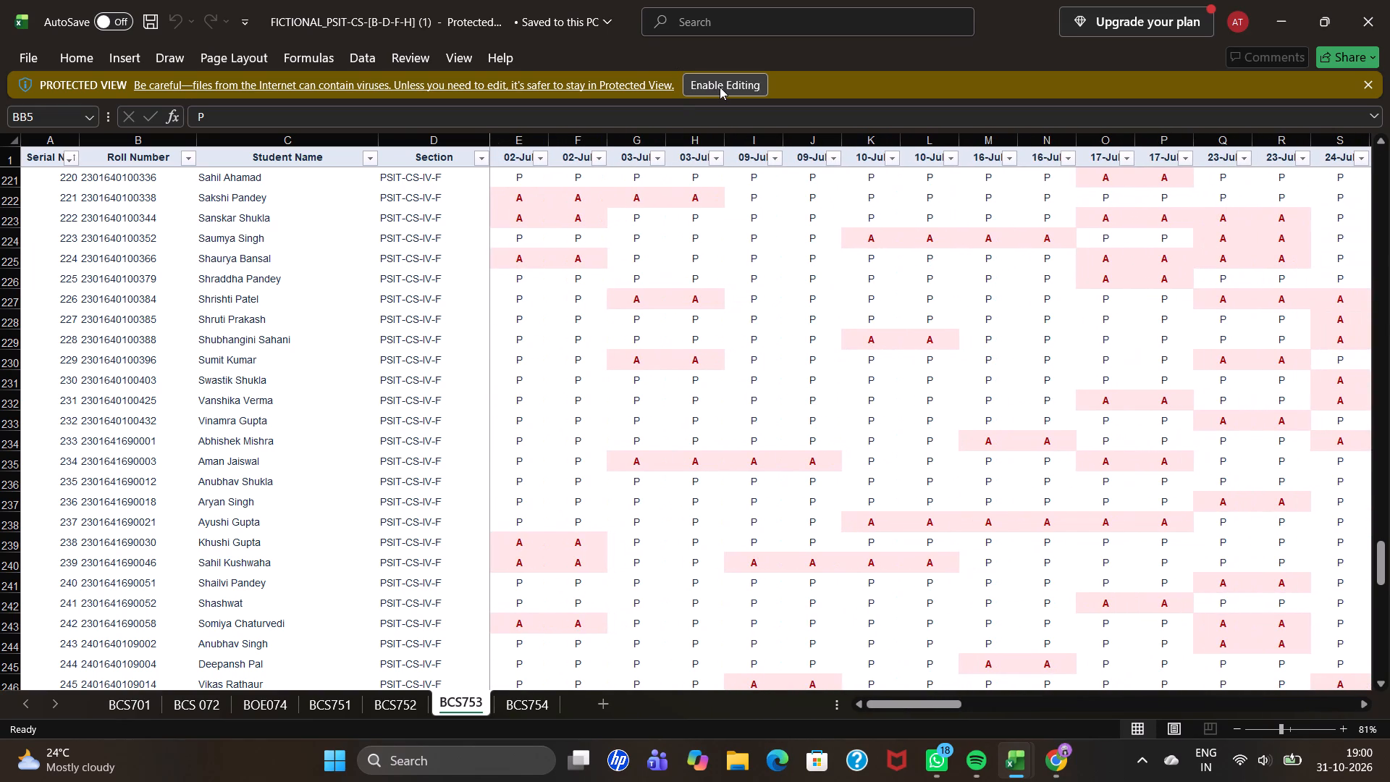
Enable editing for the protected PSIT-CS-[B-D-F-H] workbook.
click(720, 87)
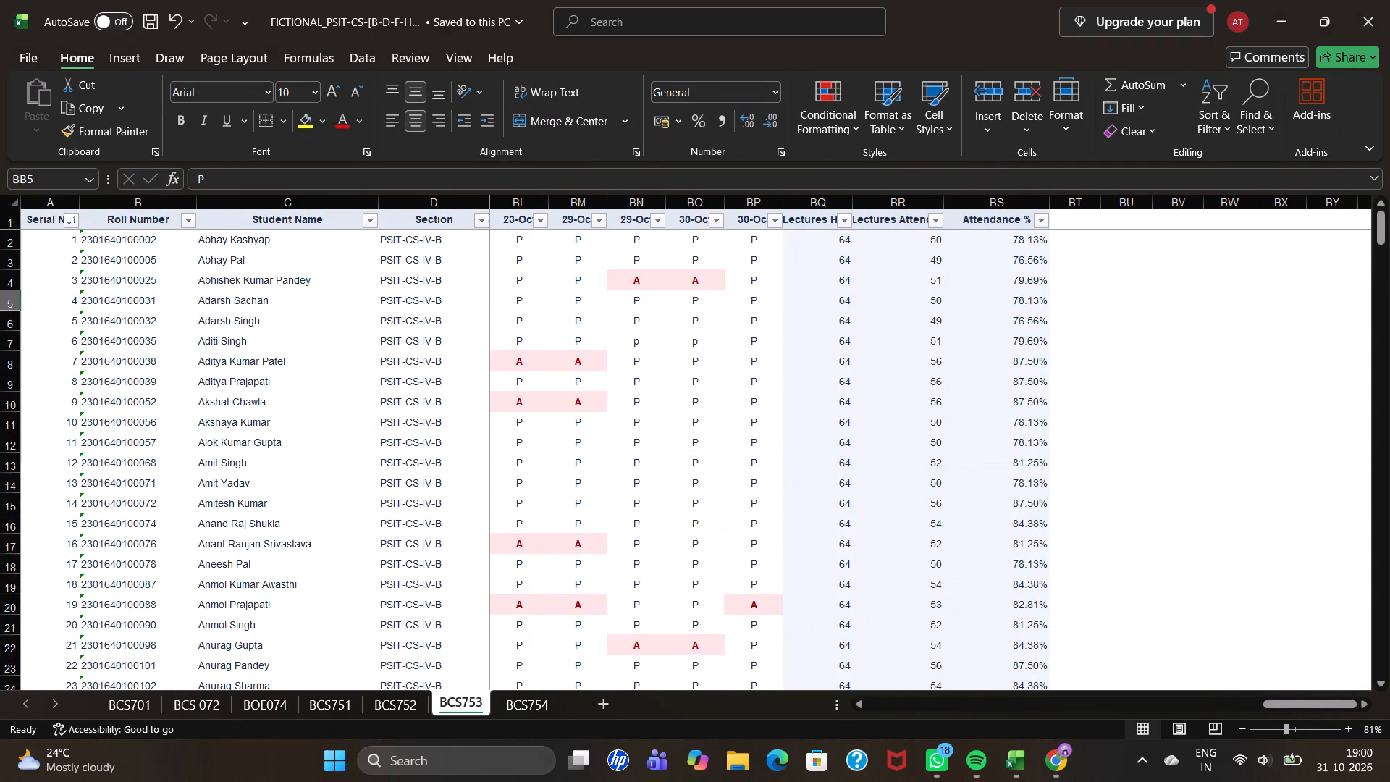
Locate the first PSIT-CS-IV-F student rows in the BCS753 sheet alongside the 02-Jul attendance columns.
scroll(503, 357, right, 5)
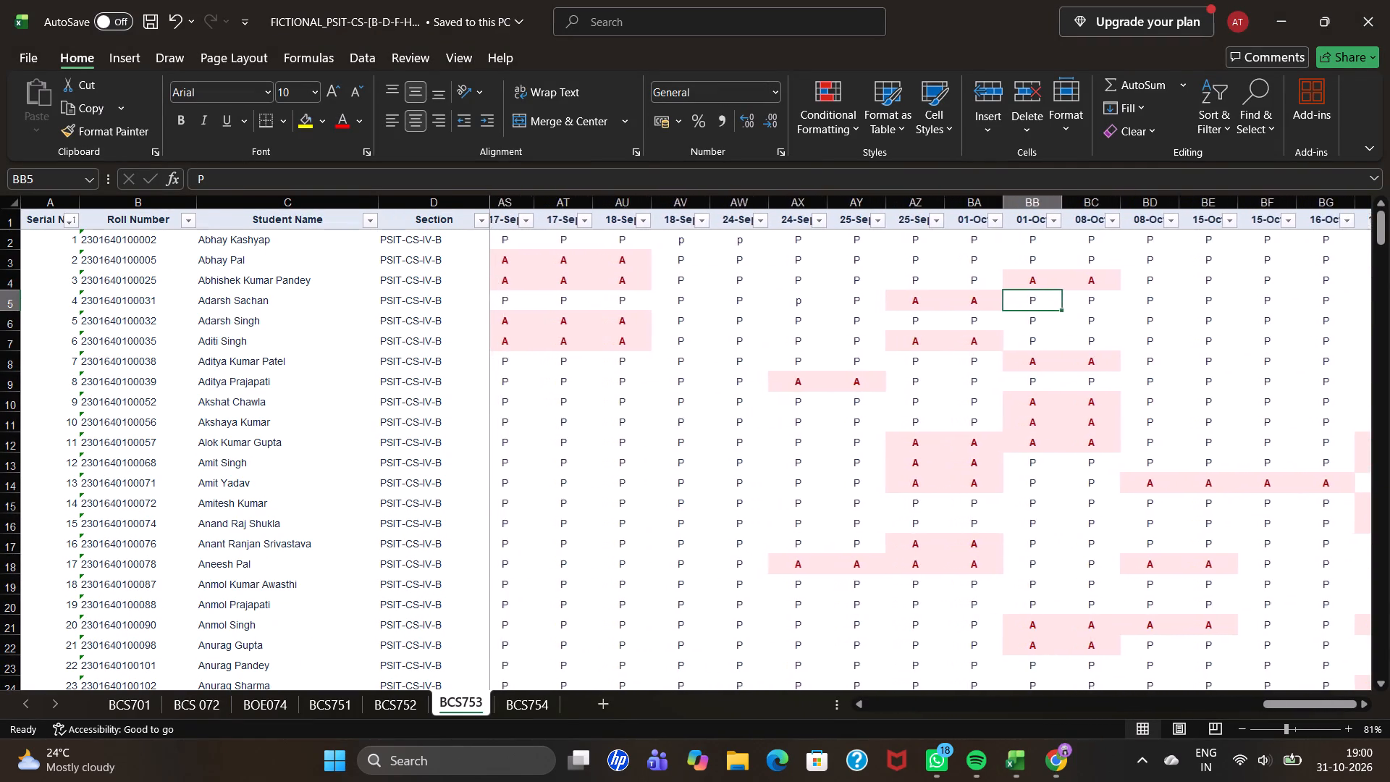
scroll(503, 357, right, 2)
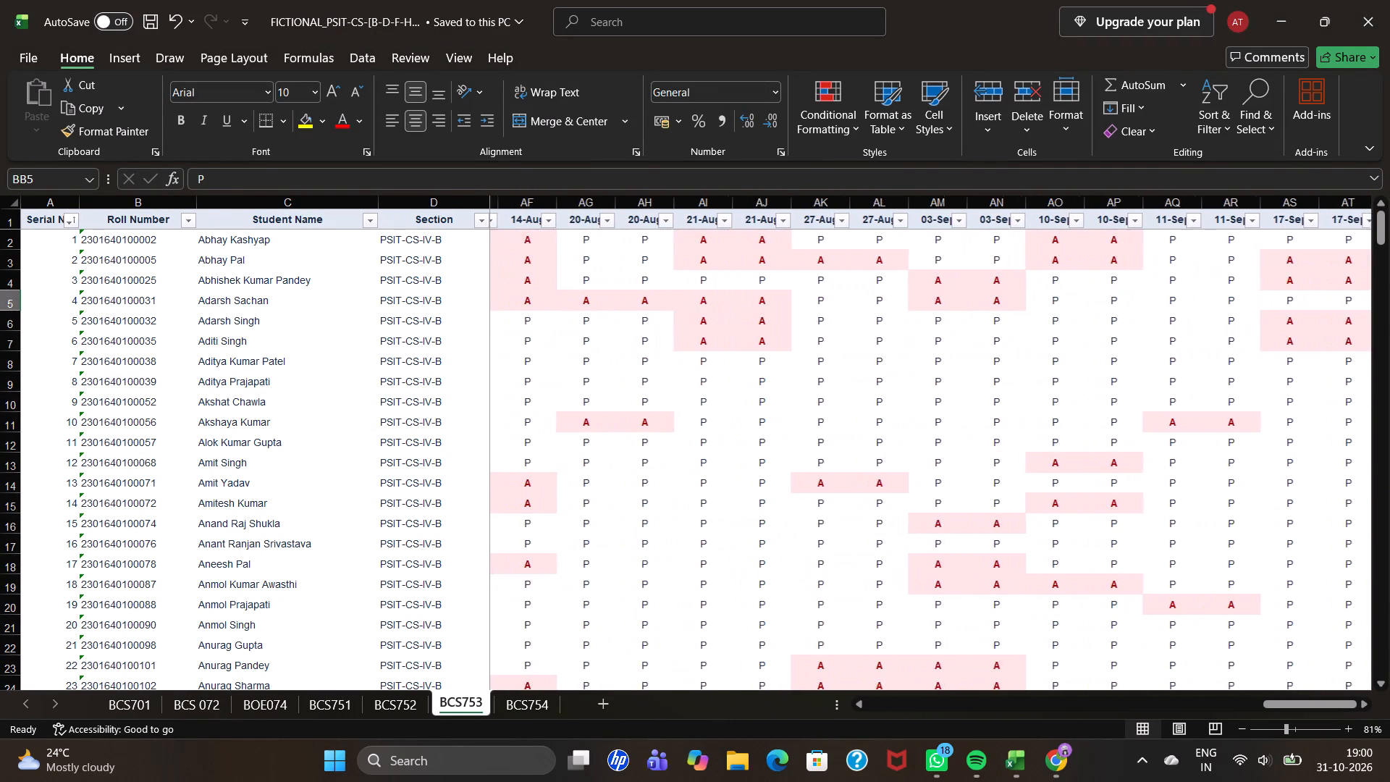
scroll(503, 357, right, 4)
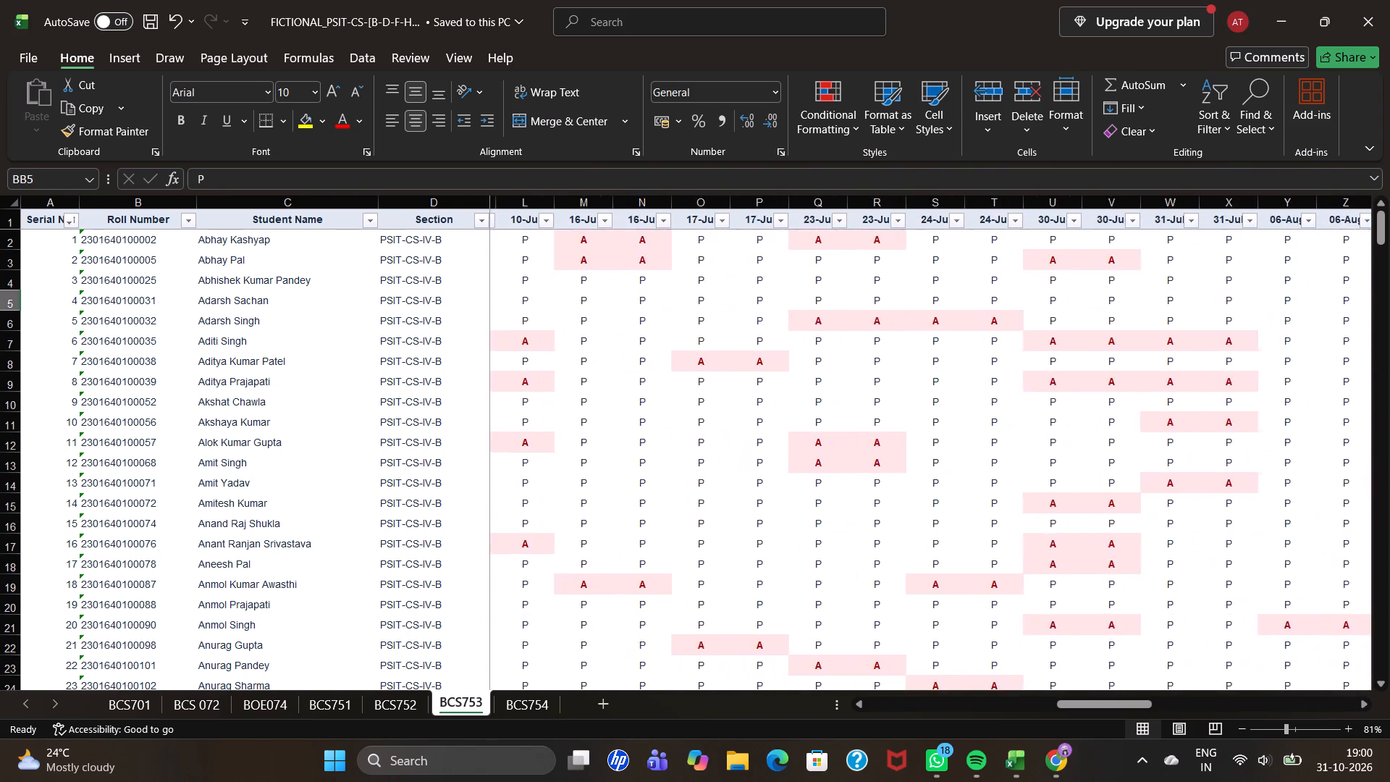
scroll(503, 357, right, 1)
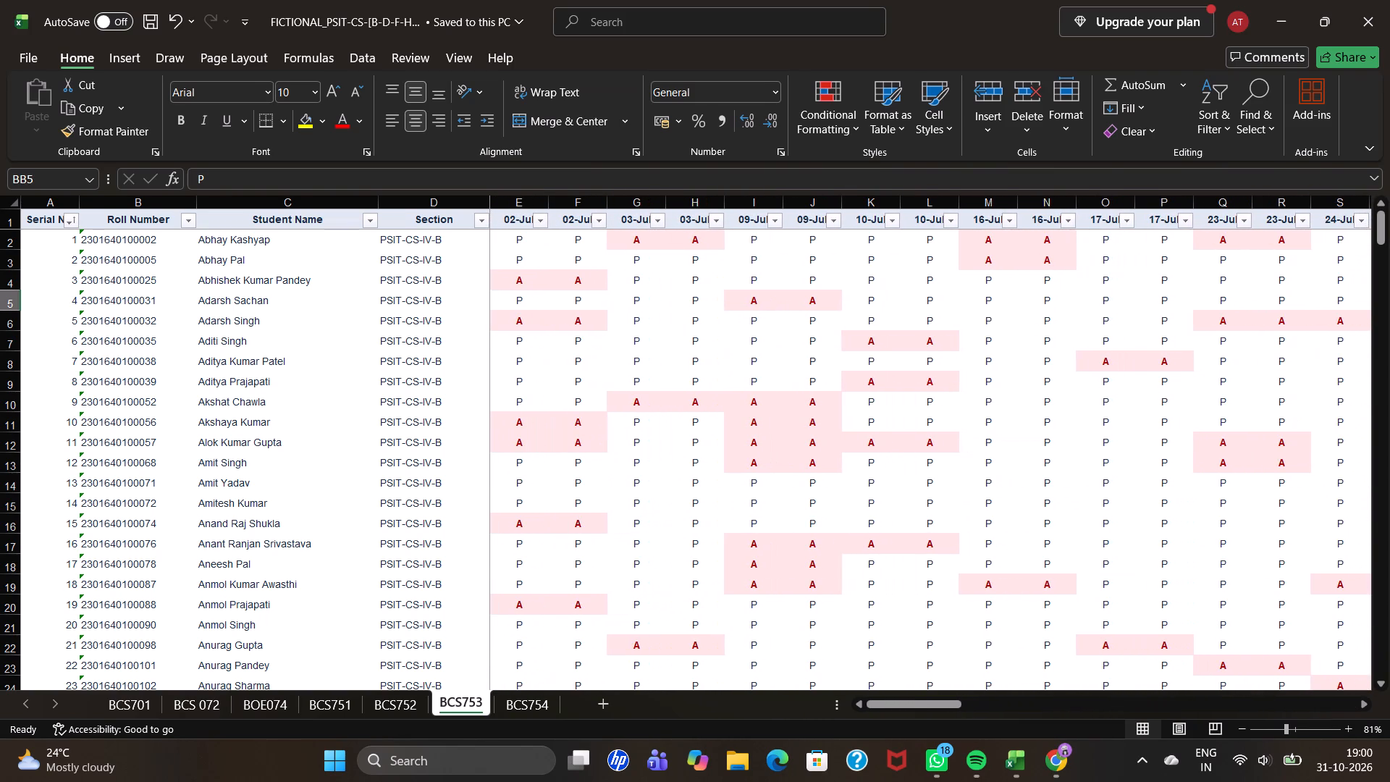
scroll(445, 453, down, 2)
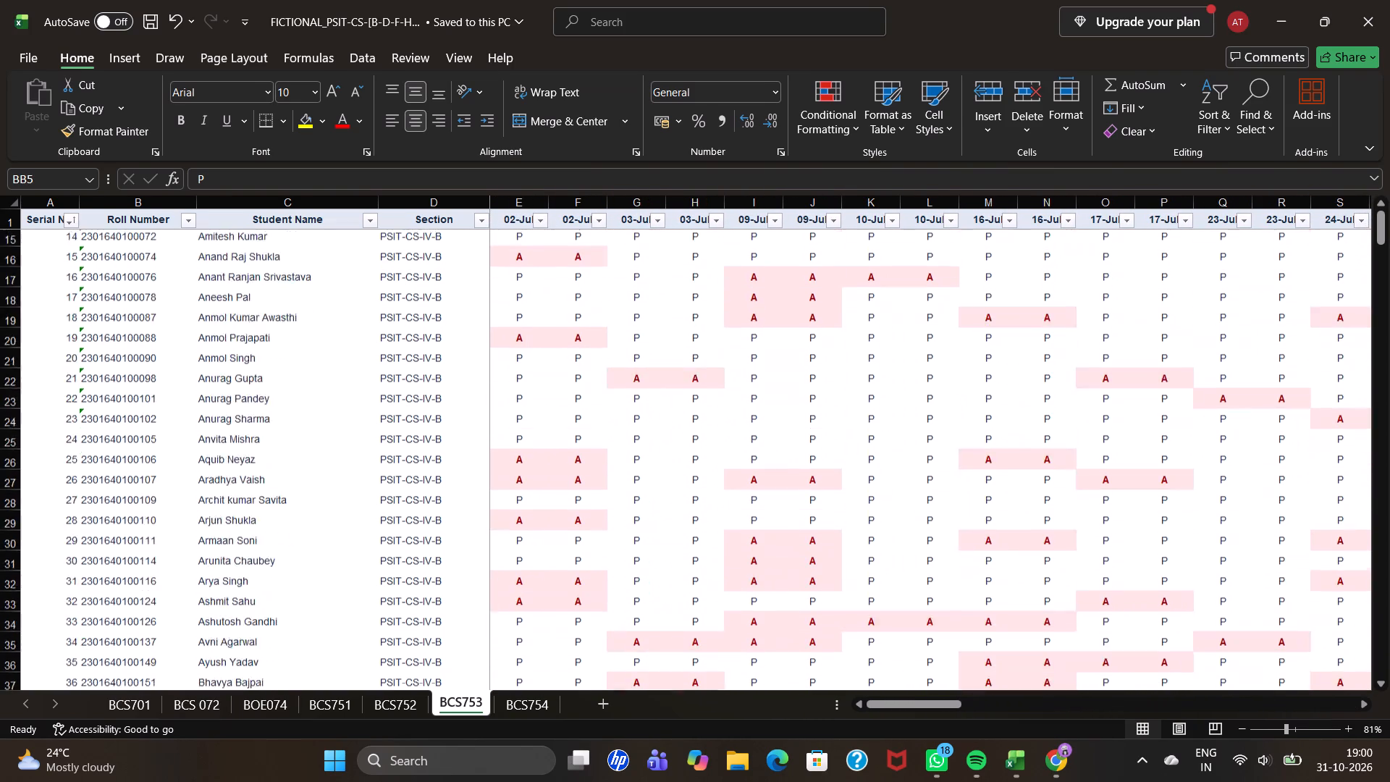
scroll(445, 453, down, 2)
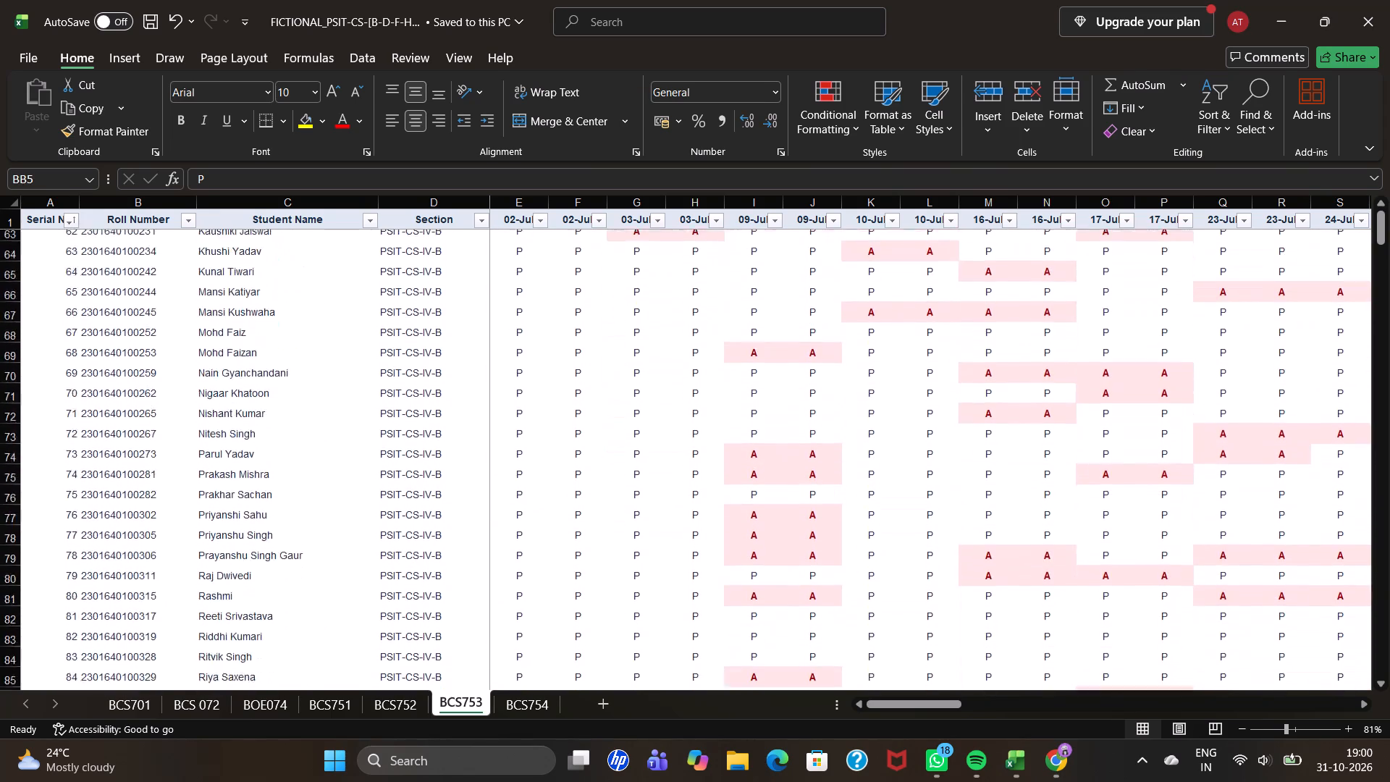
scroll(445, 453, down, 4)
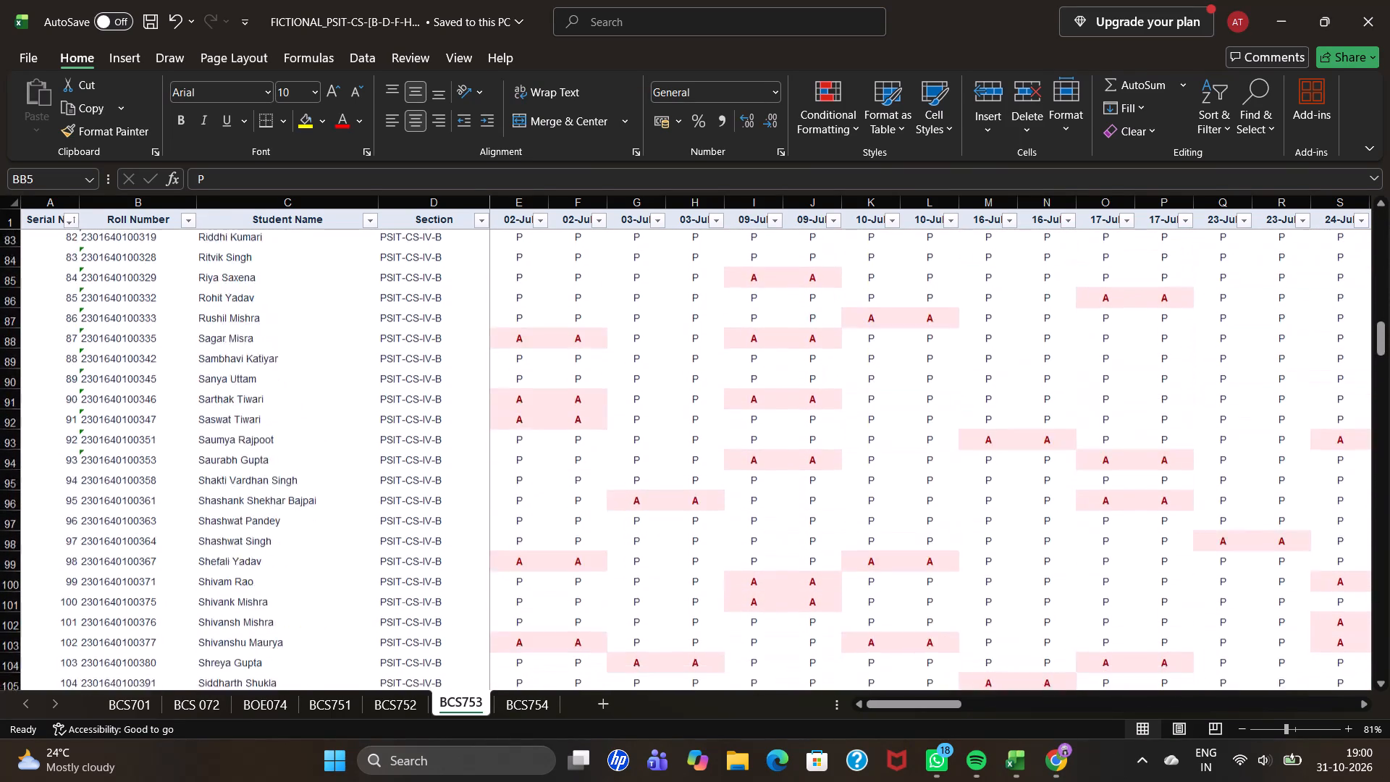
scroll(445, 453, down, 3)
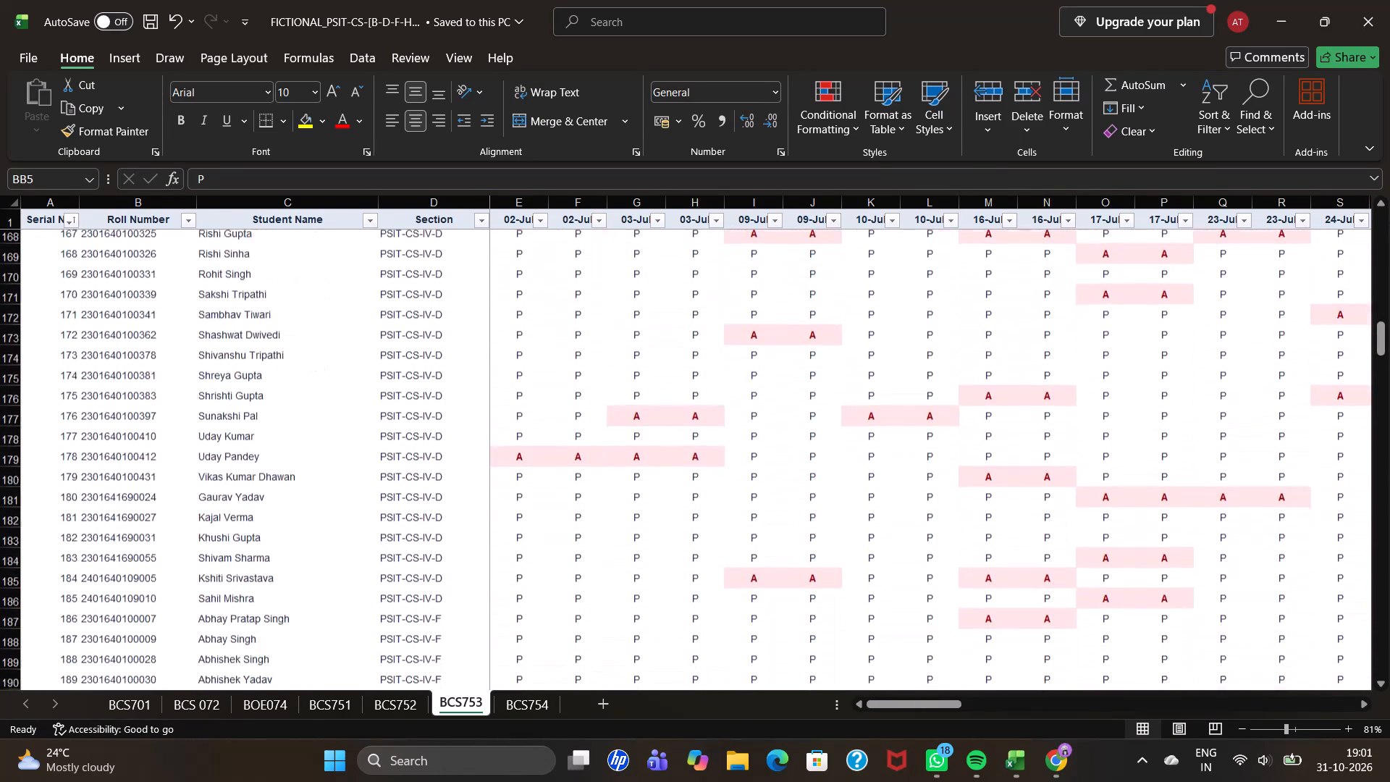
scroll(445, 453, down, 3)
scroll(445, 453, up, 4)
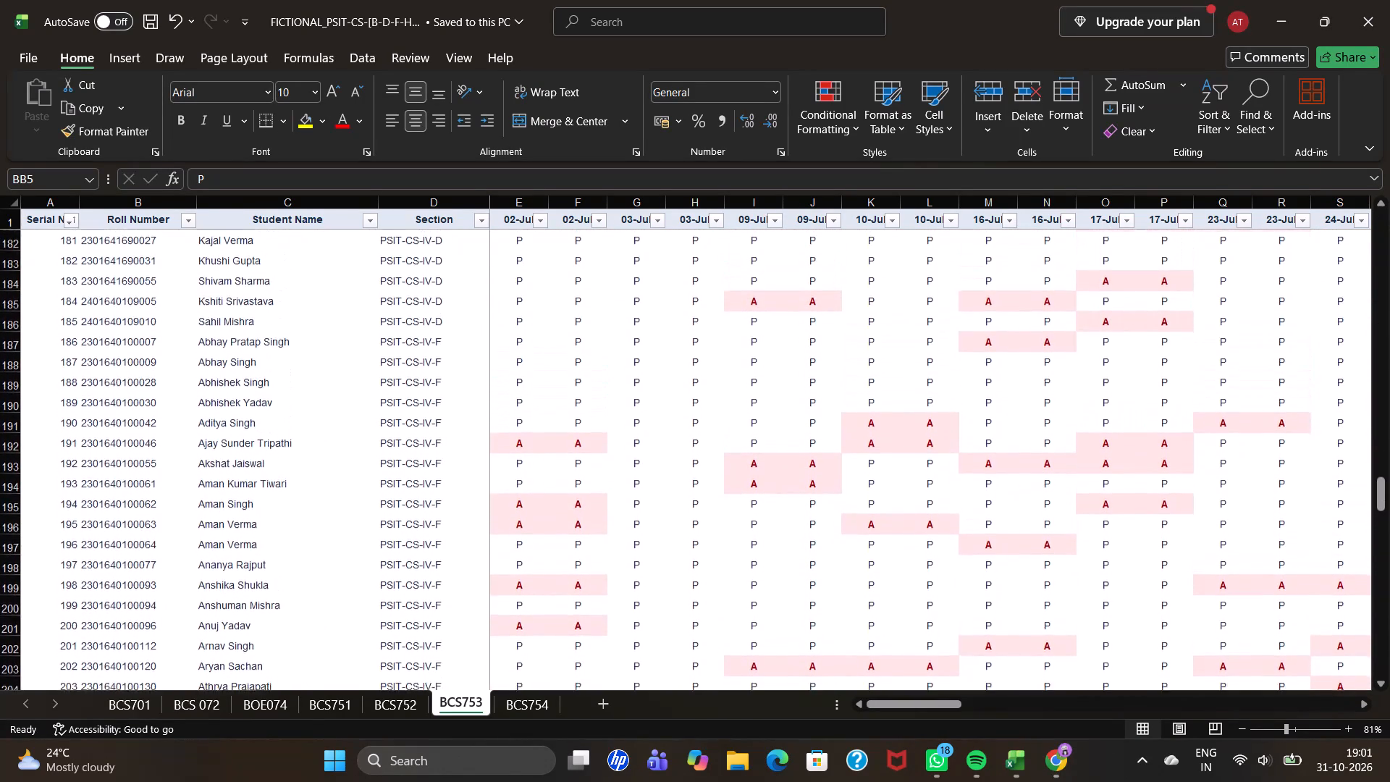
scroll(445, 453, down, 1)
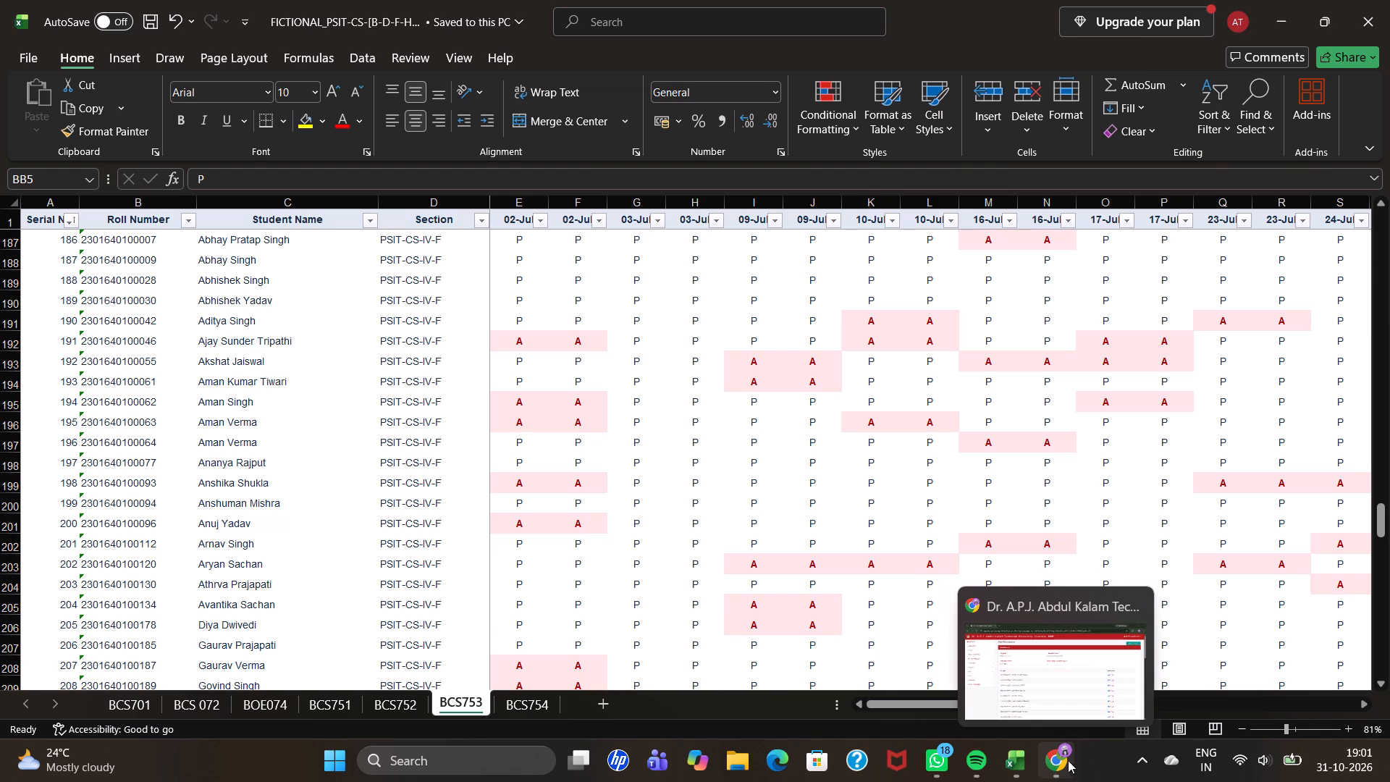
Reorder the taskbar so Chrome sits before Excel, and switch to the AKTU ERP Add Attendance form in Chrome.
drag(1059, 762, 1003, 777)
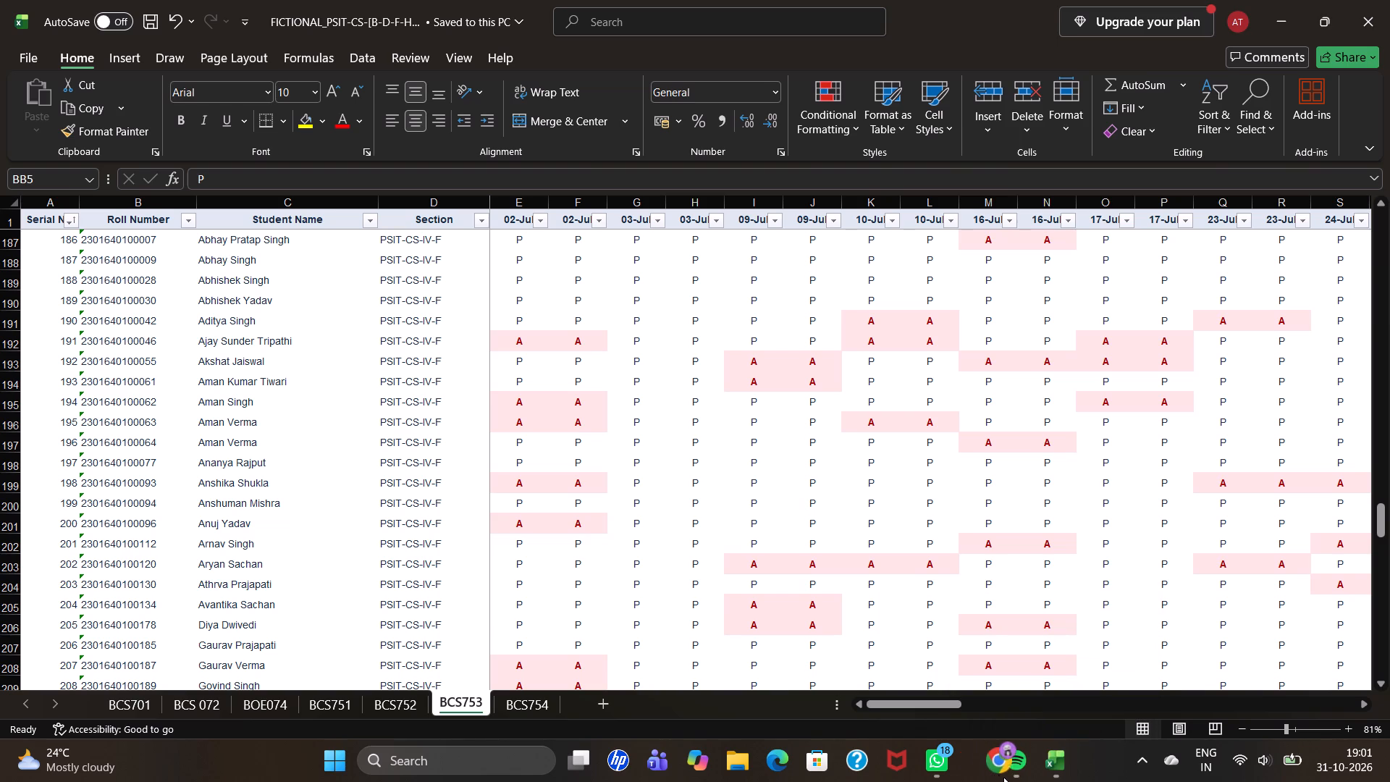
drag(1003, 777, 1018, 779)
click(1017, 757)
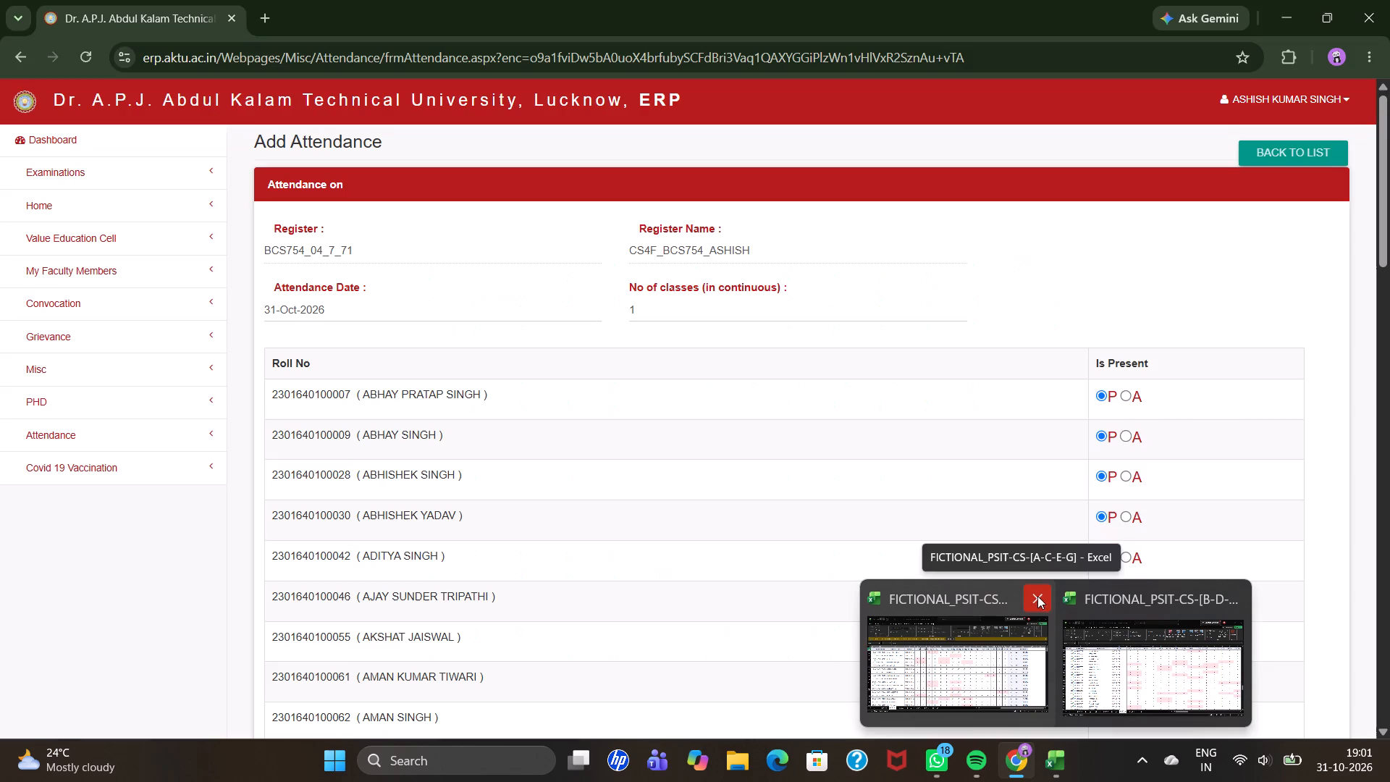
Close the FICTIONAL_PSIT-CS-[A-C-E-G] Excel workbook.
click(1037, 596)
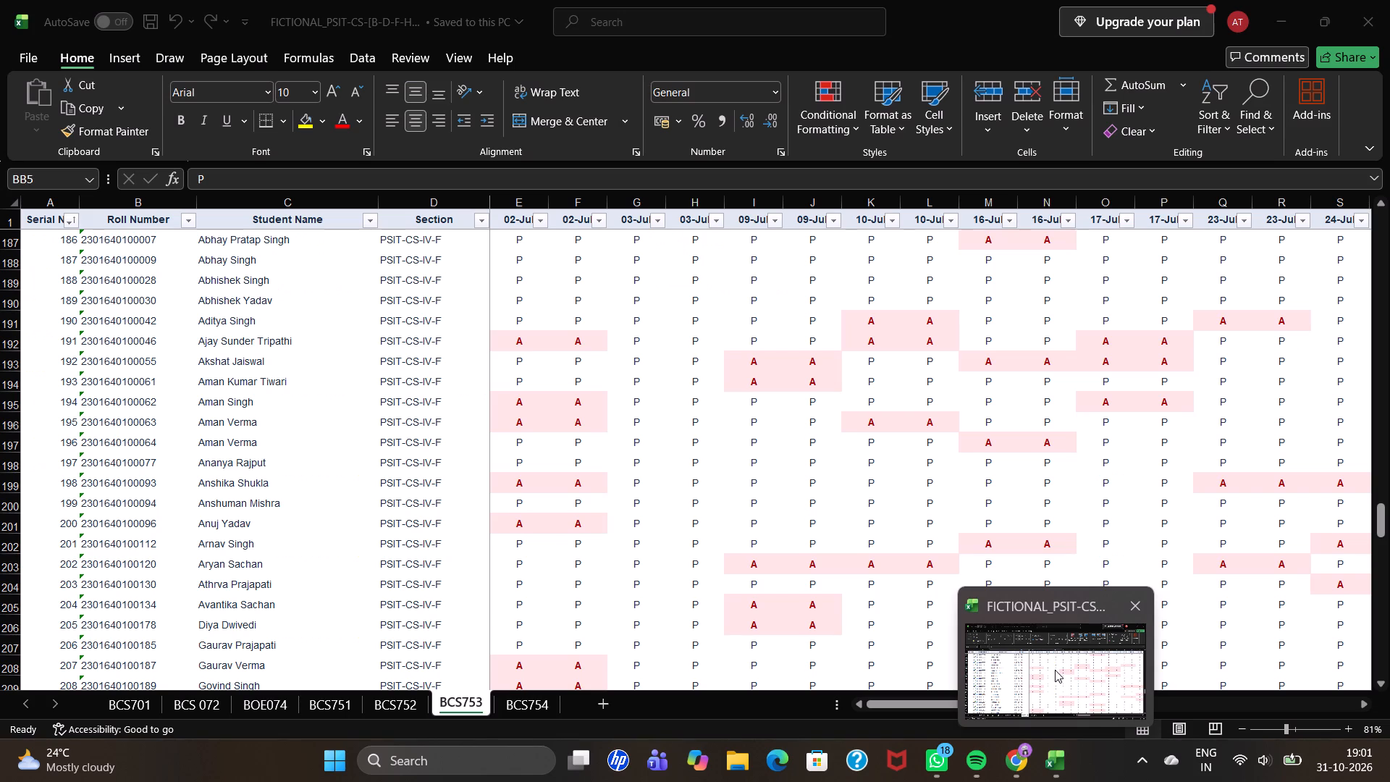
click(1055, 670)
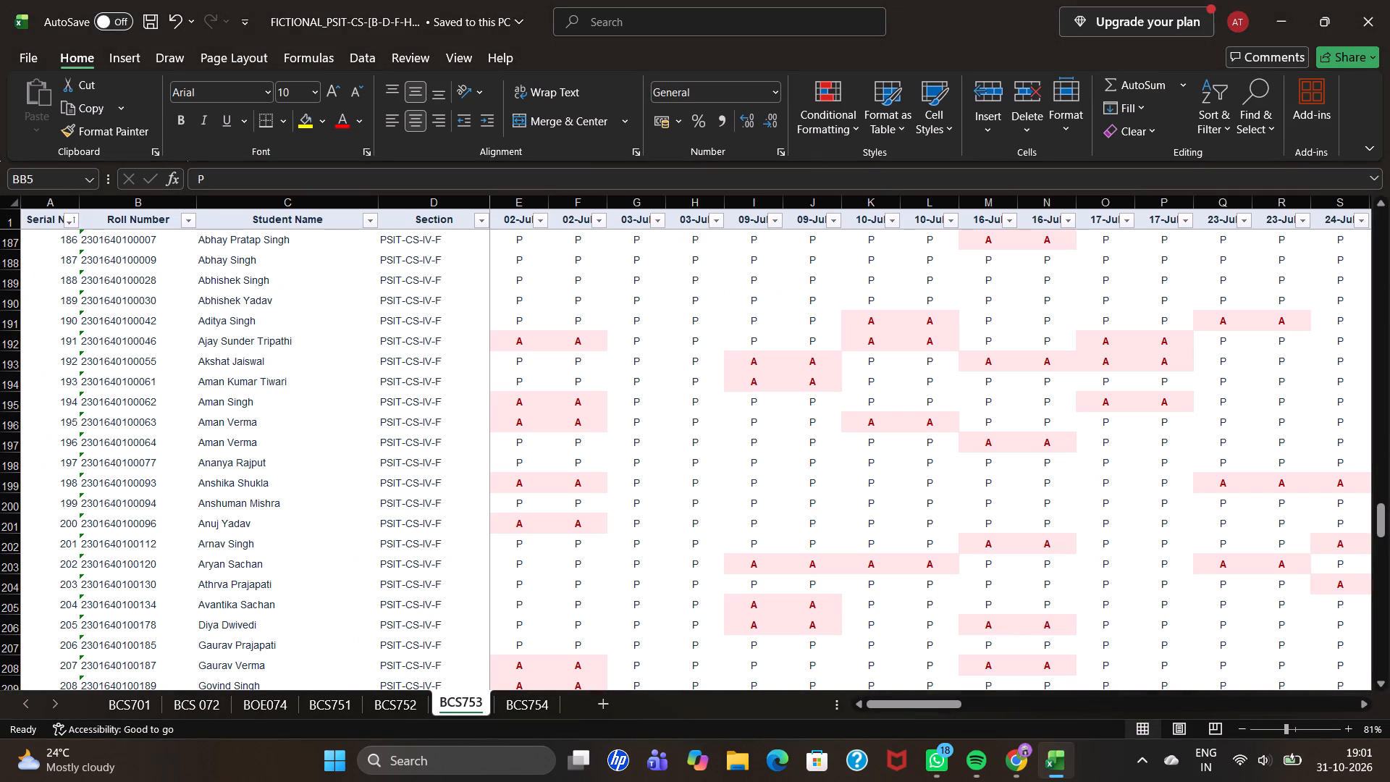
scroll(836, 551, up, 1)
scroll(836, 551, left, 2)
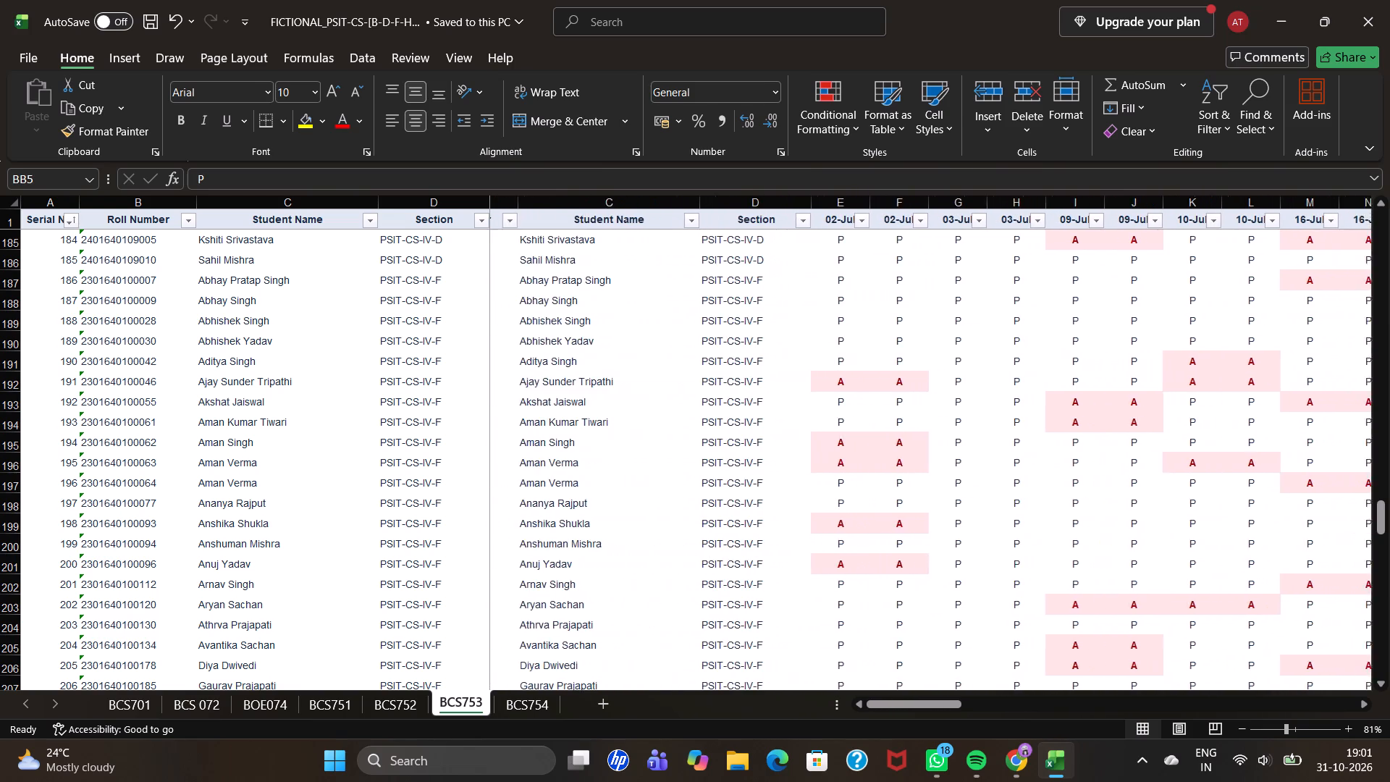
scroll(836, 551, left, 2)
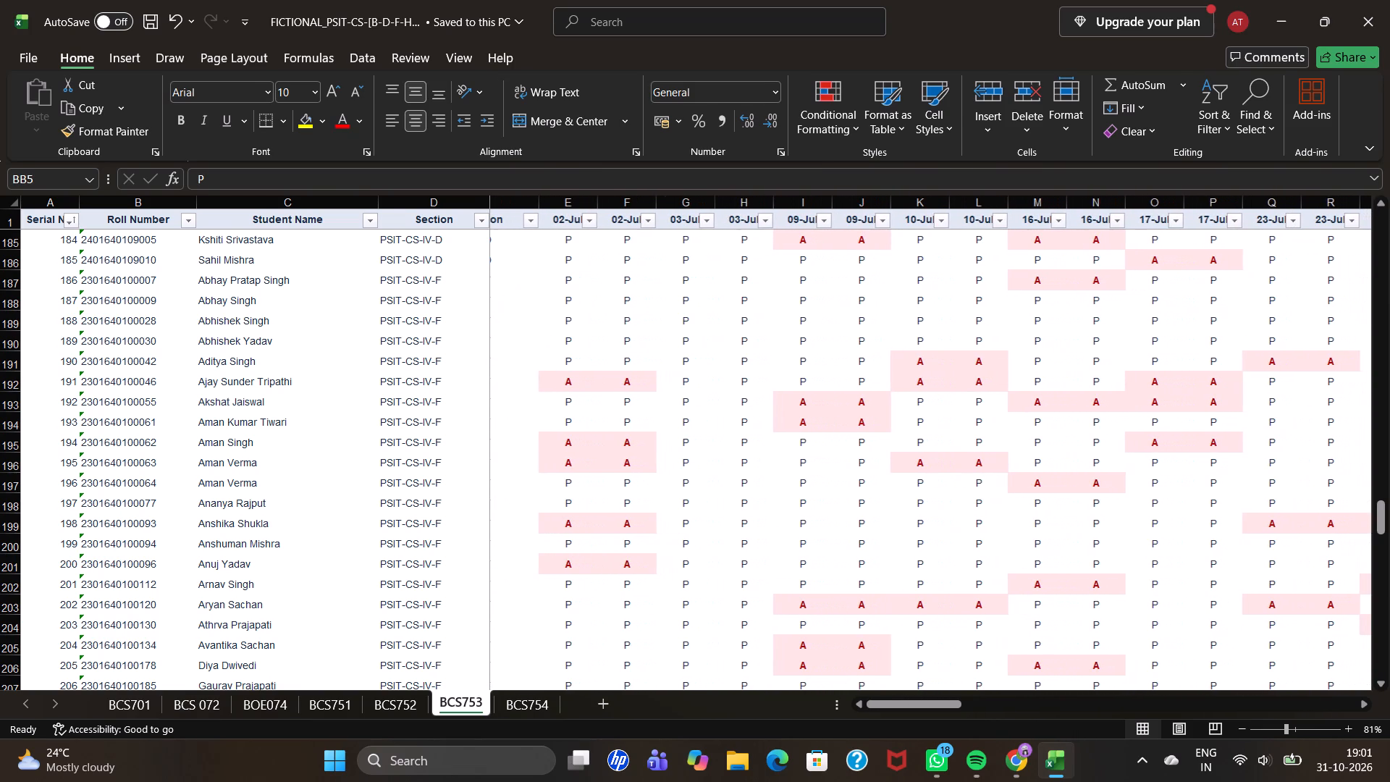
scroll(836, 551, left, 1)
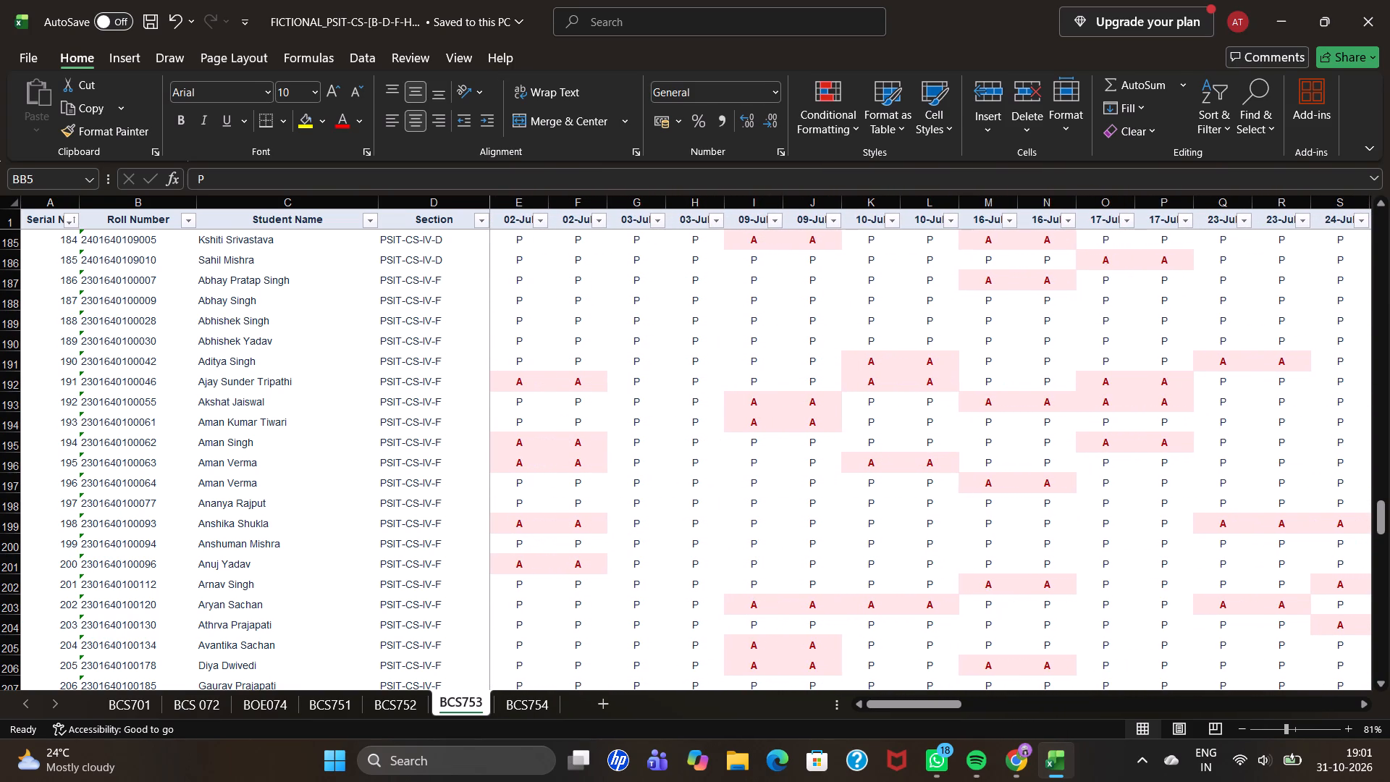
scroll(485, 513, down, 1)
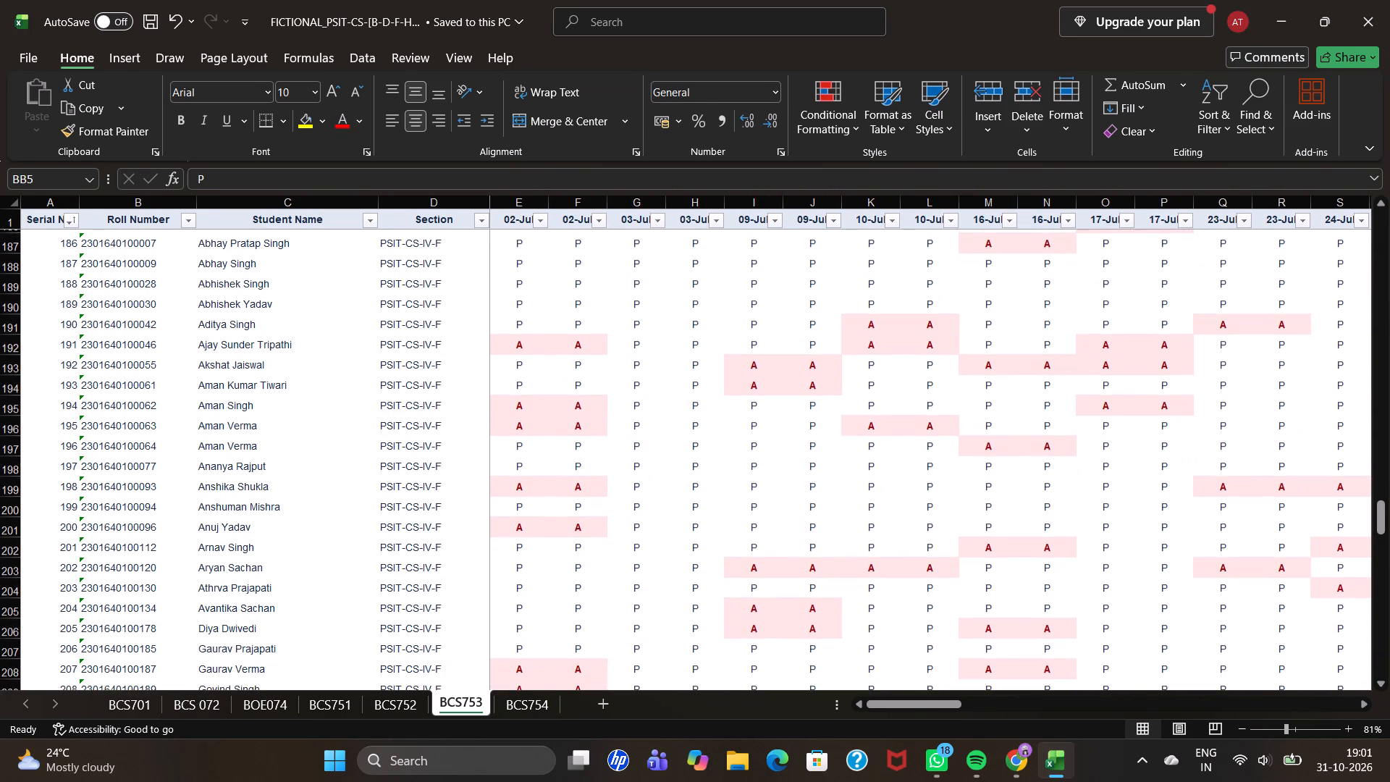
scroll(485, 513, down, 1)
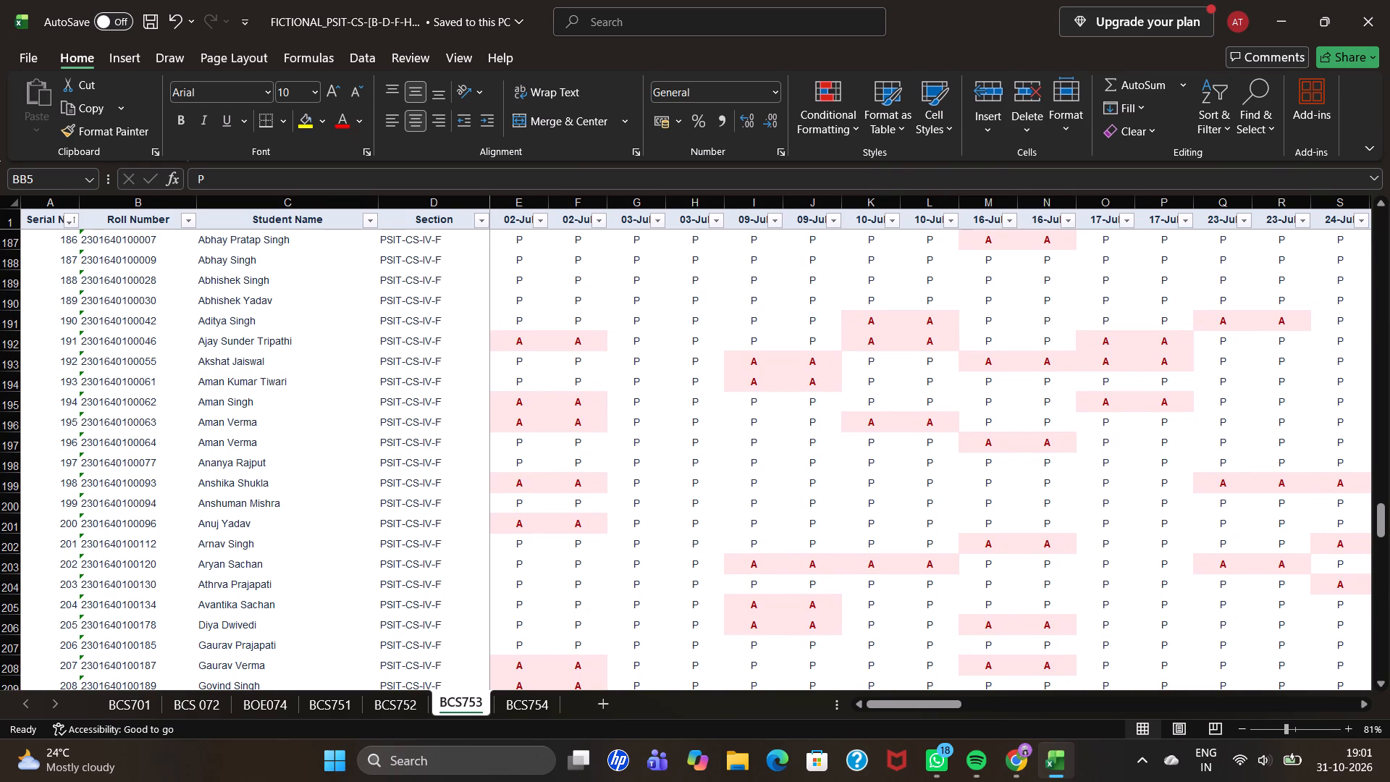
Switch to Chrome and set the attendance date to 02/Jul/2026 for the BCS754_04_7_71 register.
click(1023, 760)
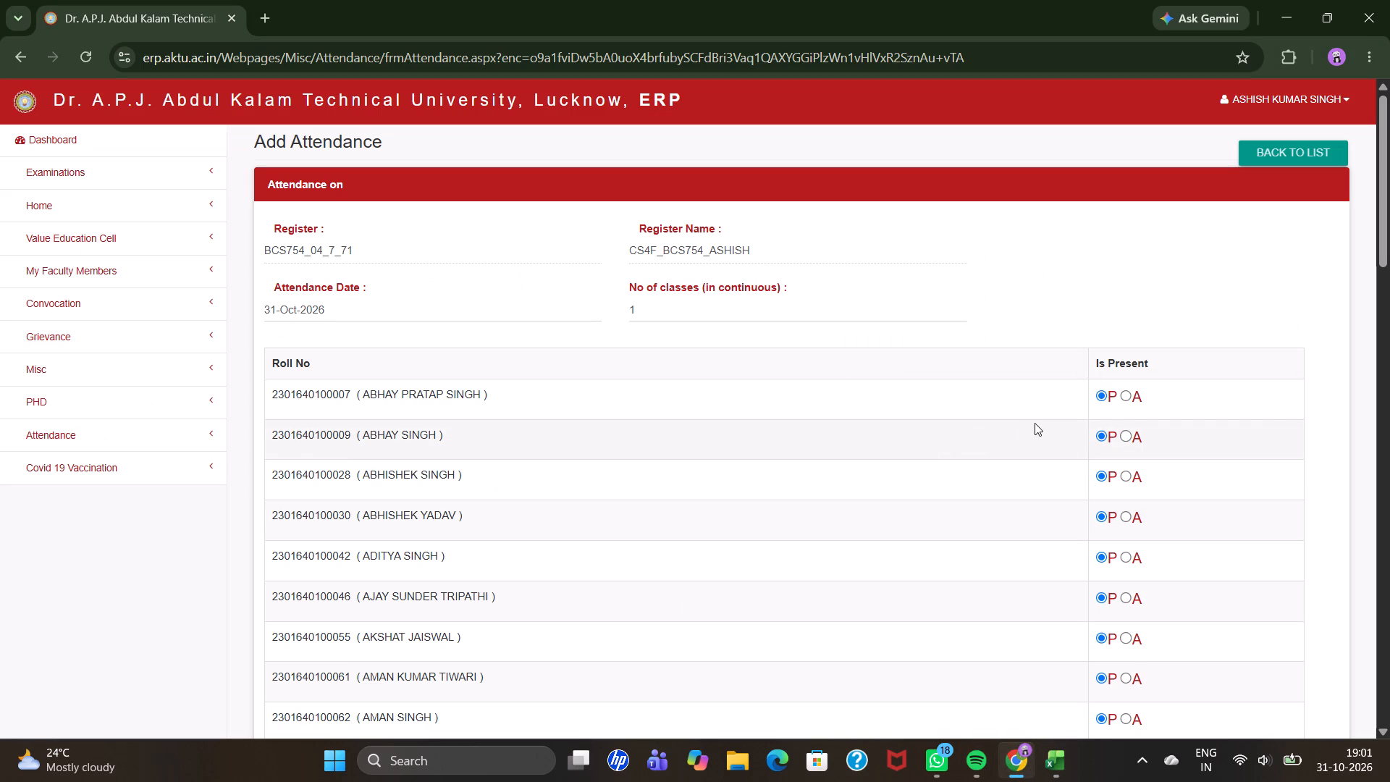
click(513, 306)
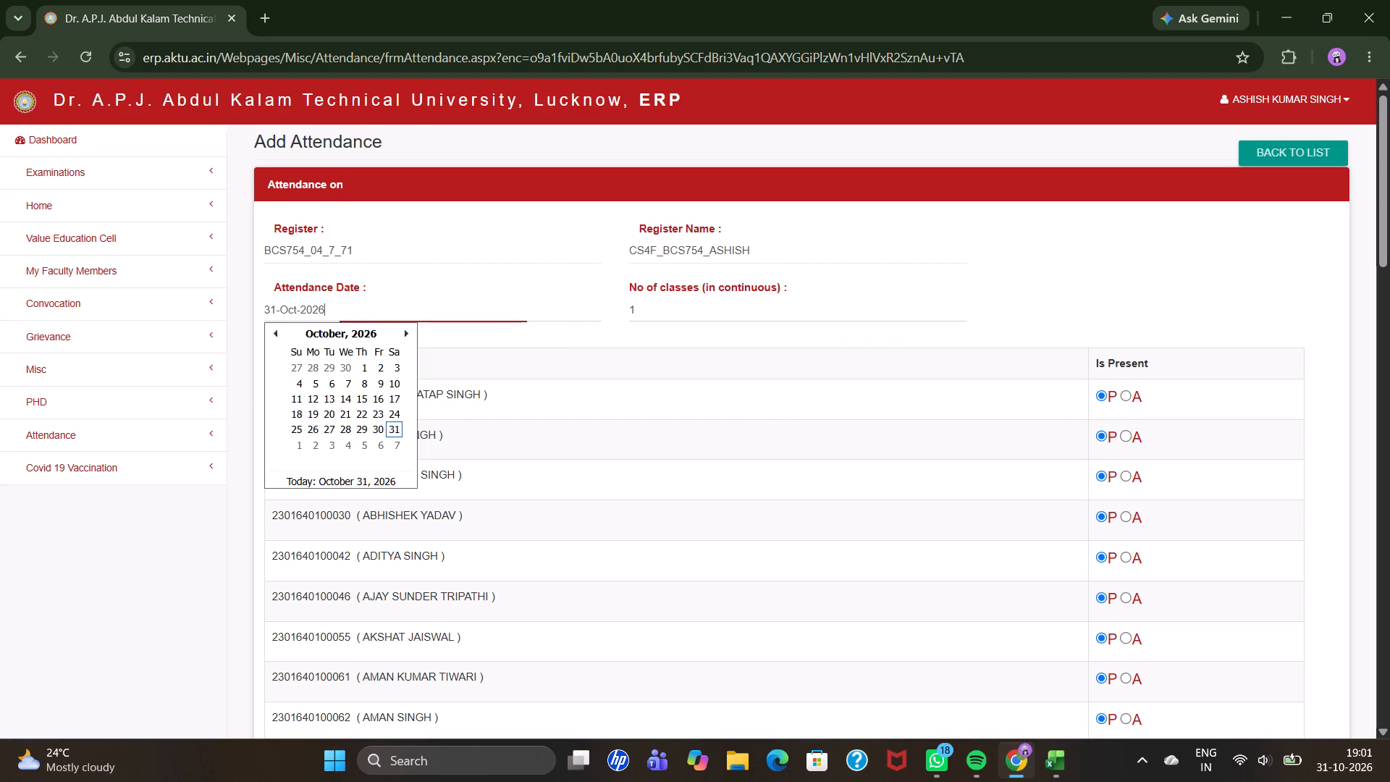
click(277, 329)
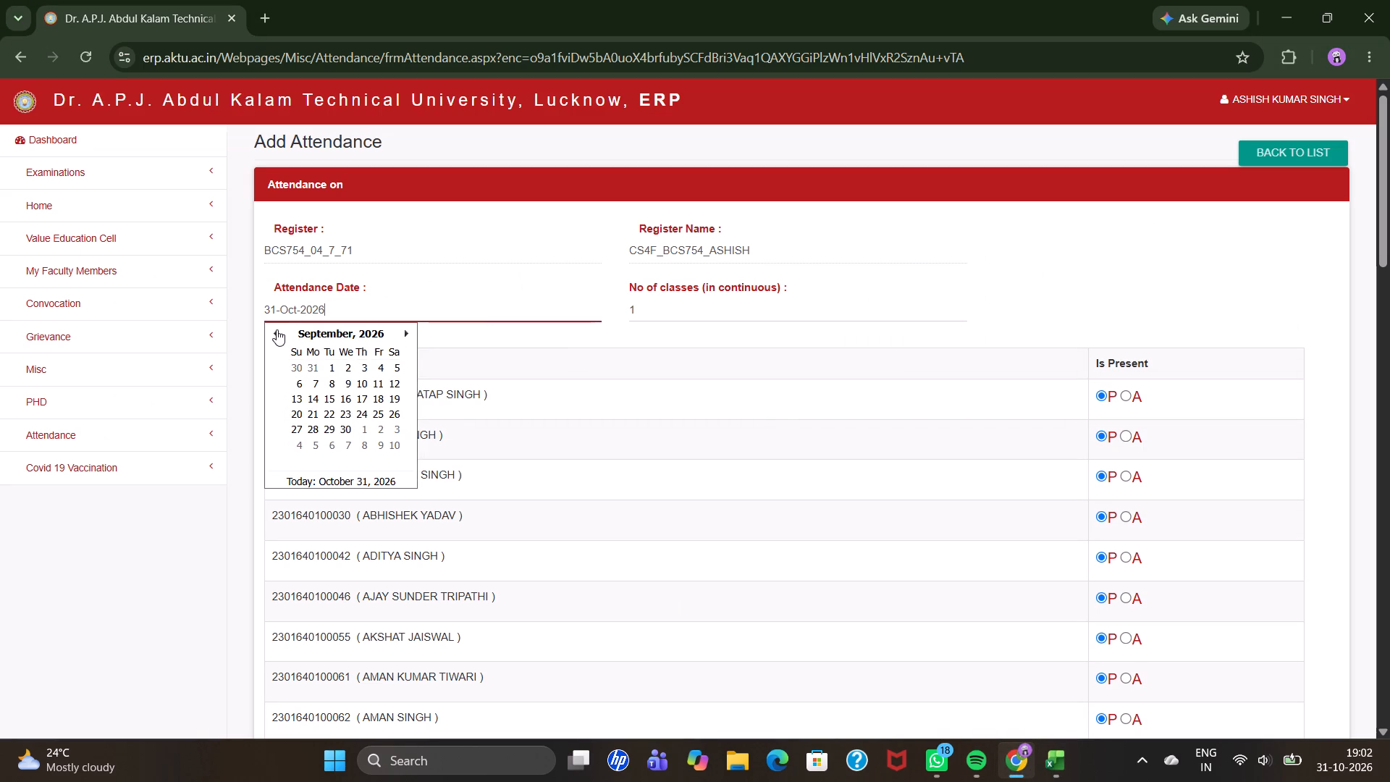
click(277, 329)
click(277, 329)
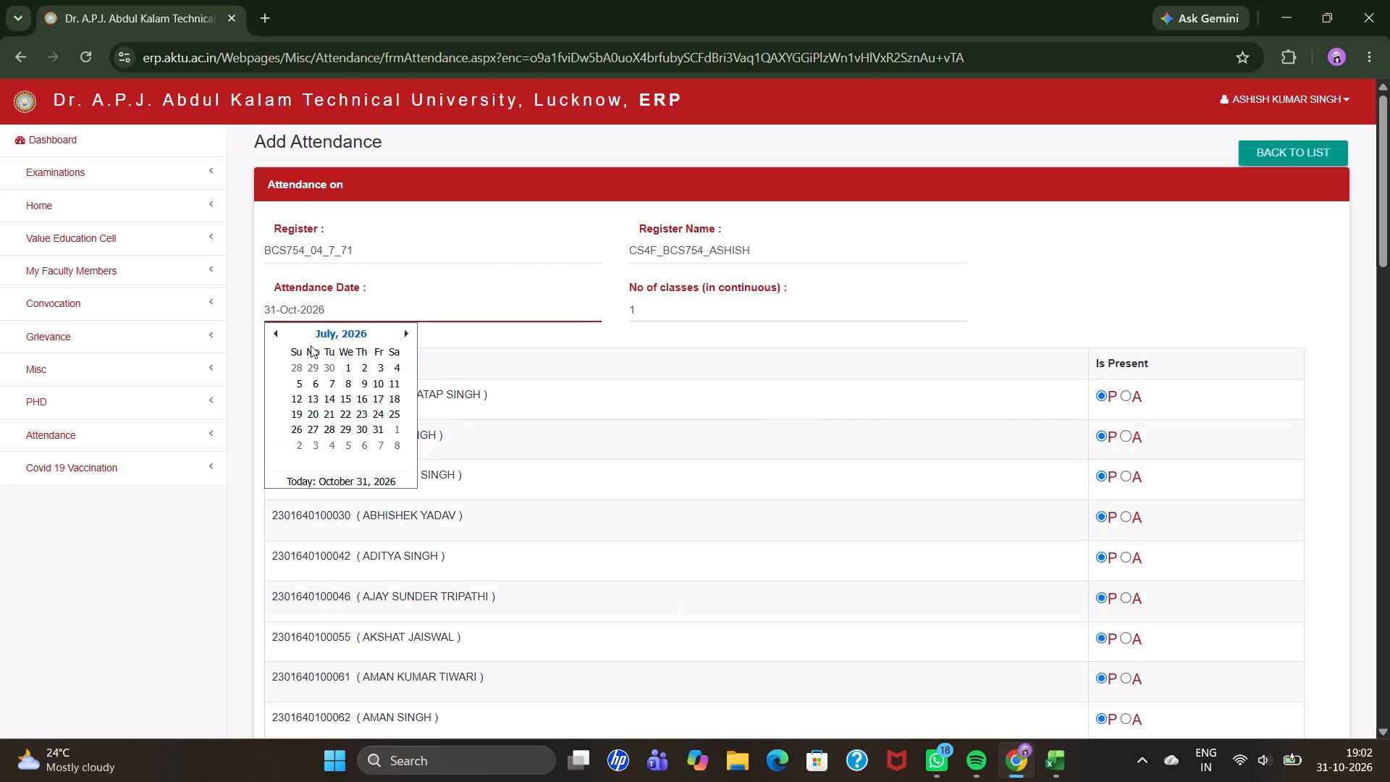
click(361, 368)
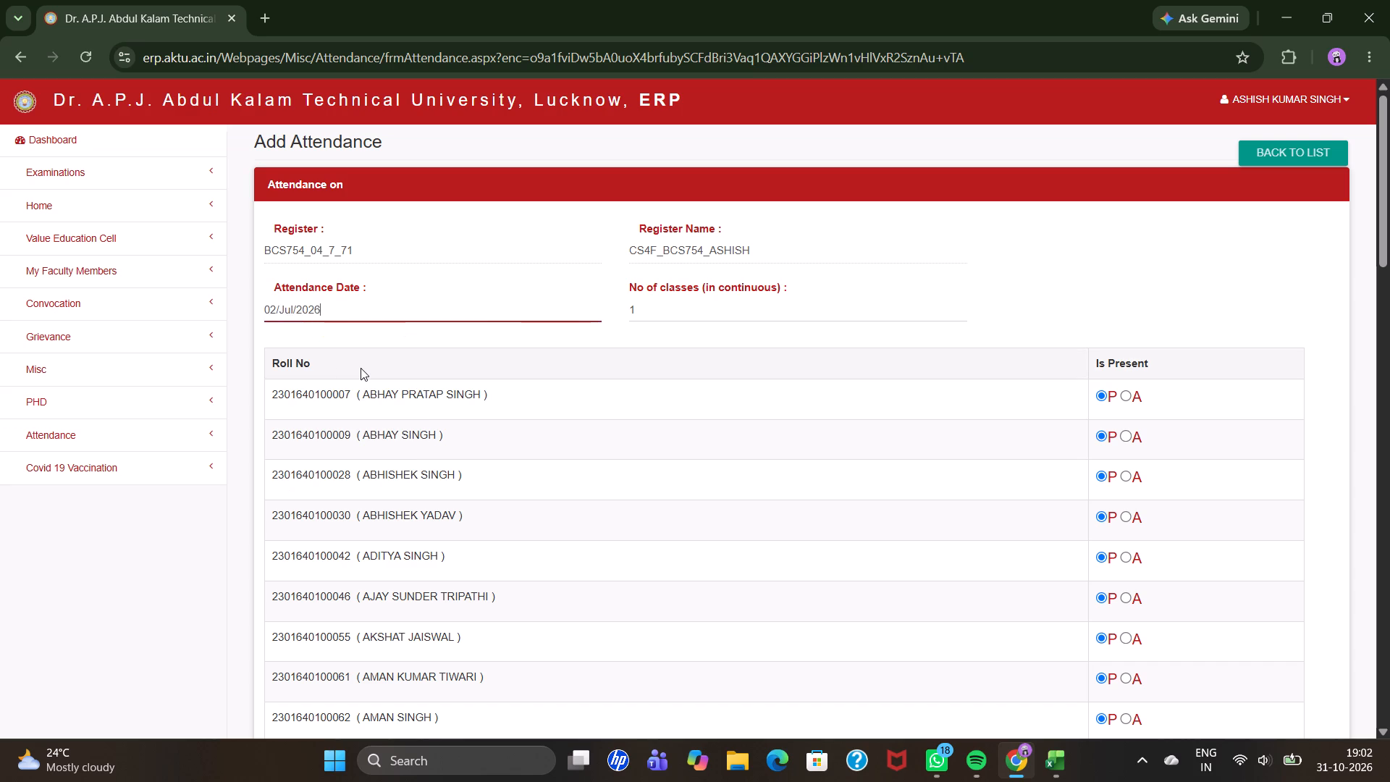
Reload the Add Attendance form and pick 02/Jul/2026 as the attendance date again.
click(85, 53)
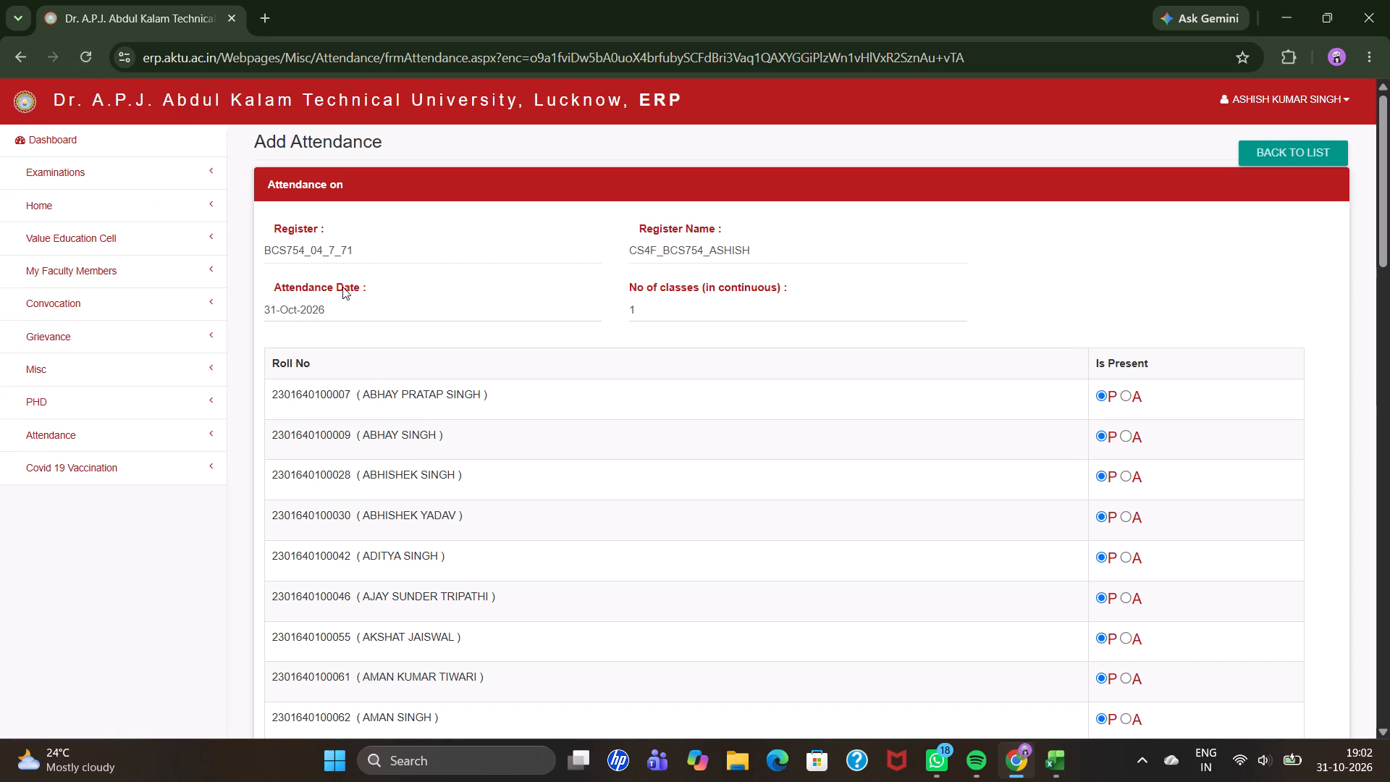
click(337, 300)
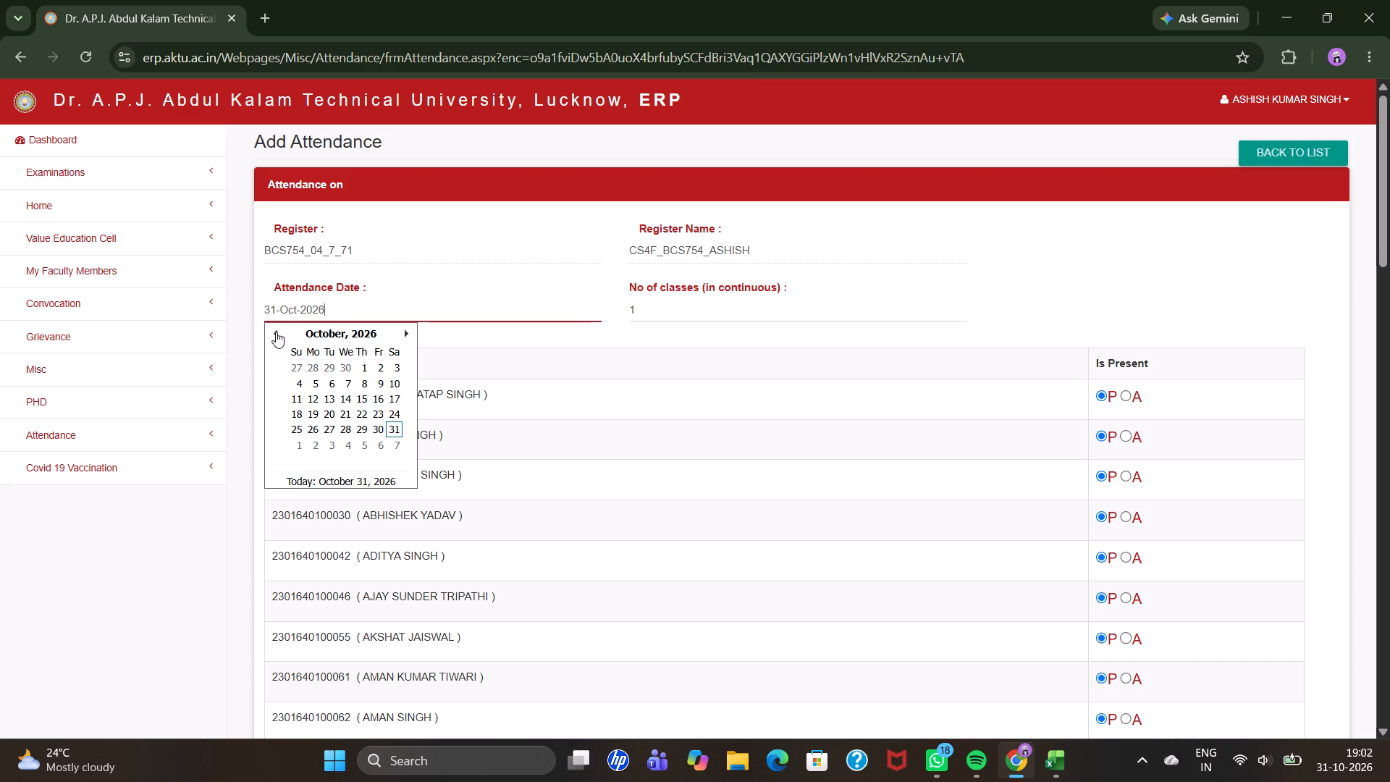
click(274, 331)
click(274, 331)
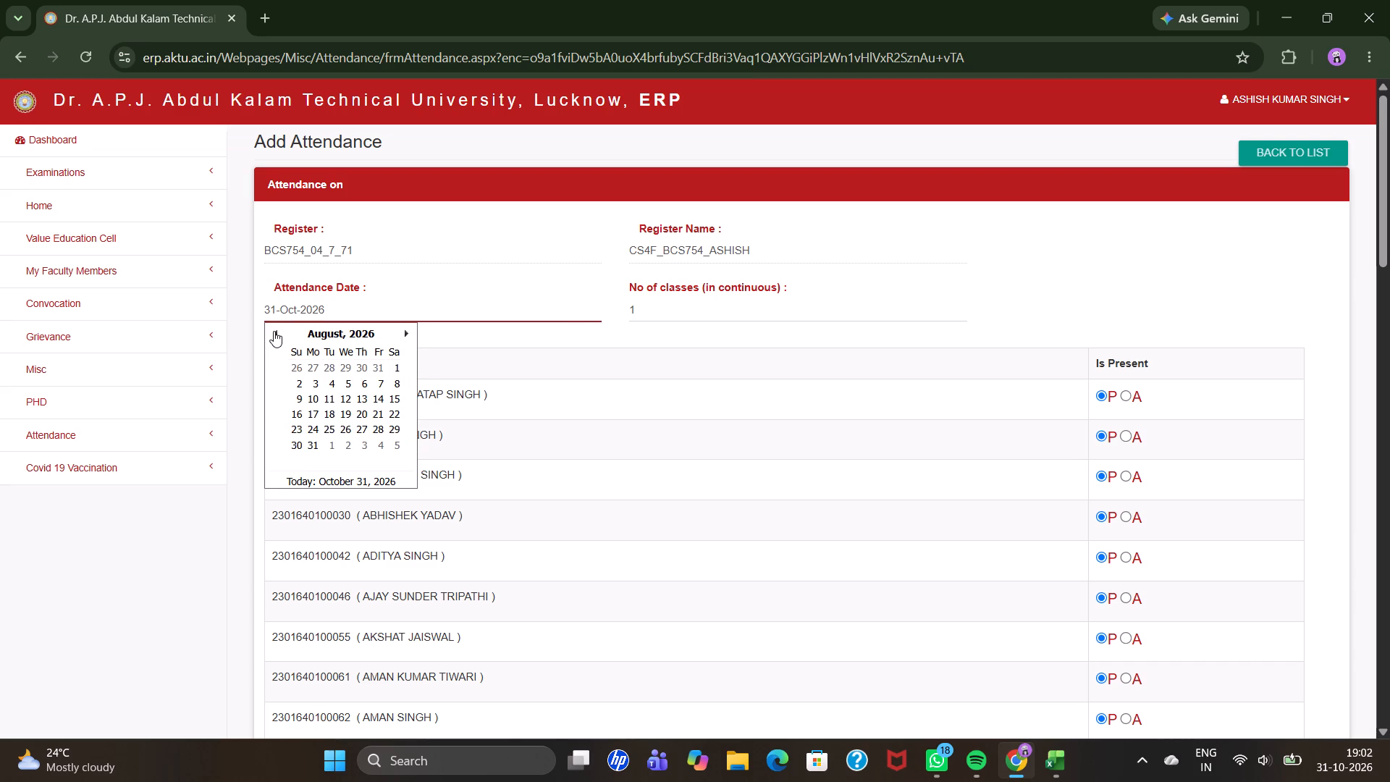
click(274, 331)
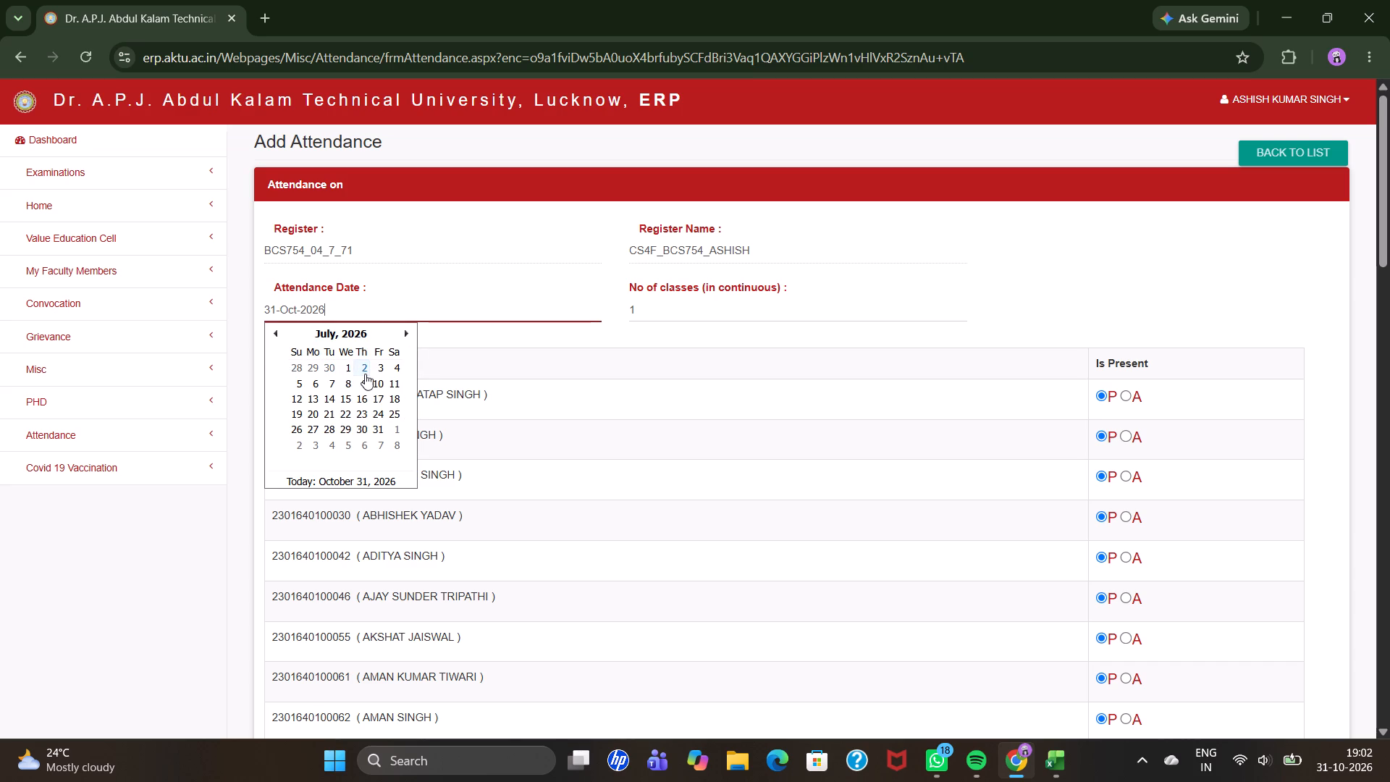
click(366, 374)
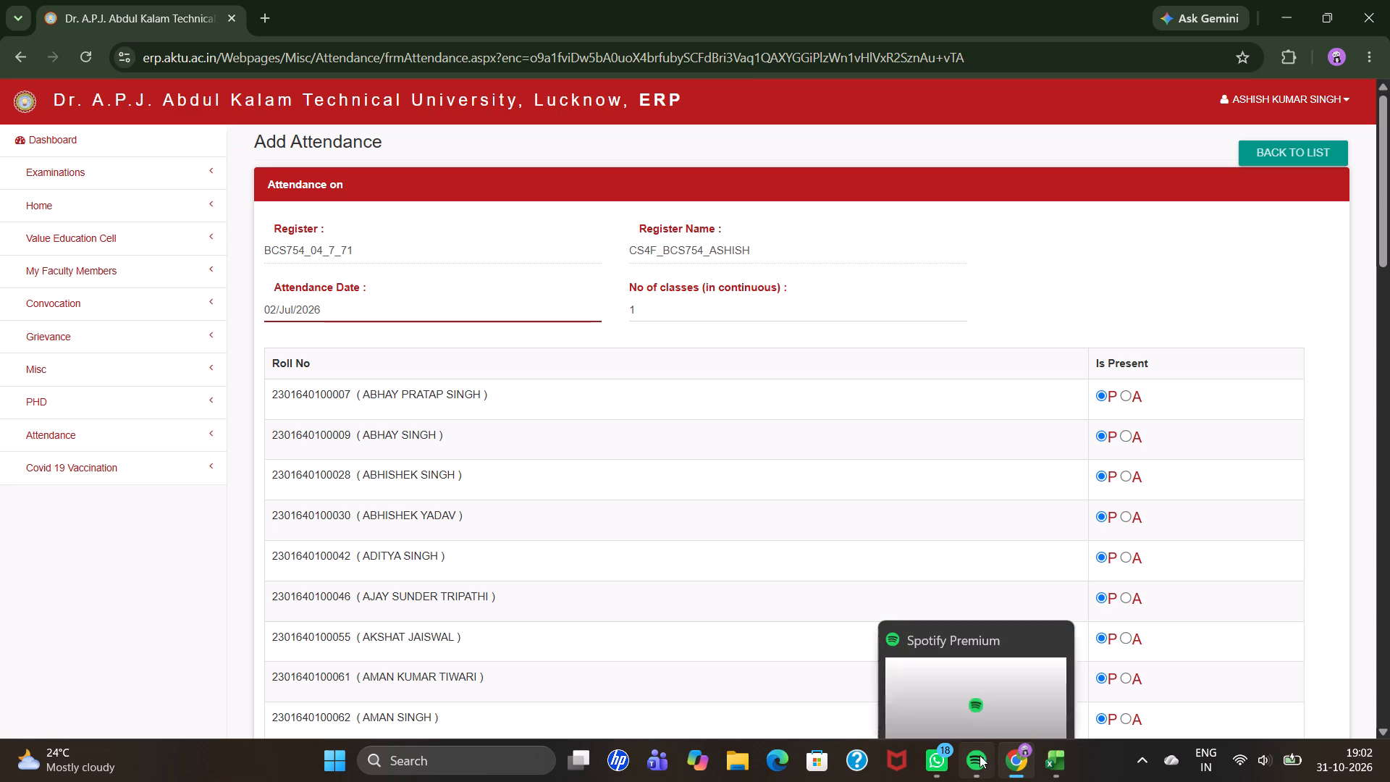
Switch to the PSIT-CS-[B-D-F-H] workbook in Excel and arrange it side by side with the Chrome attendance form.
click(1061, 757)
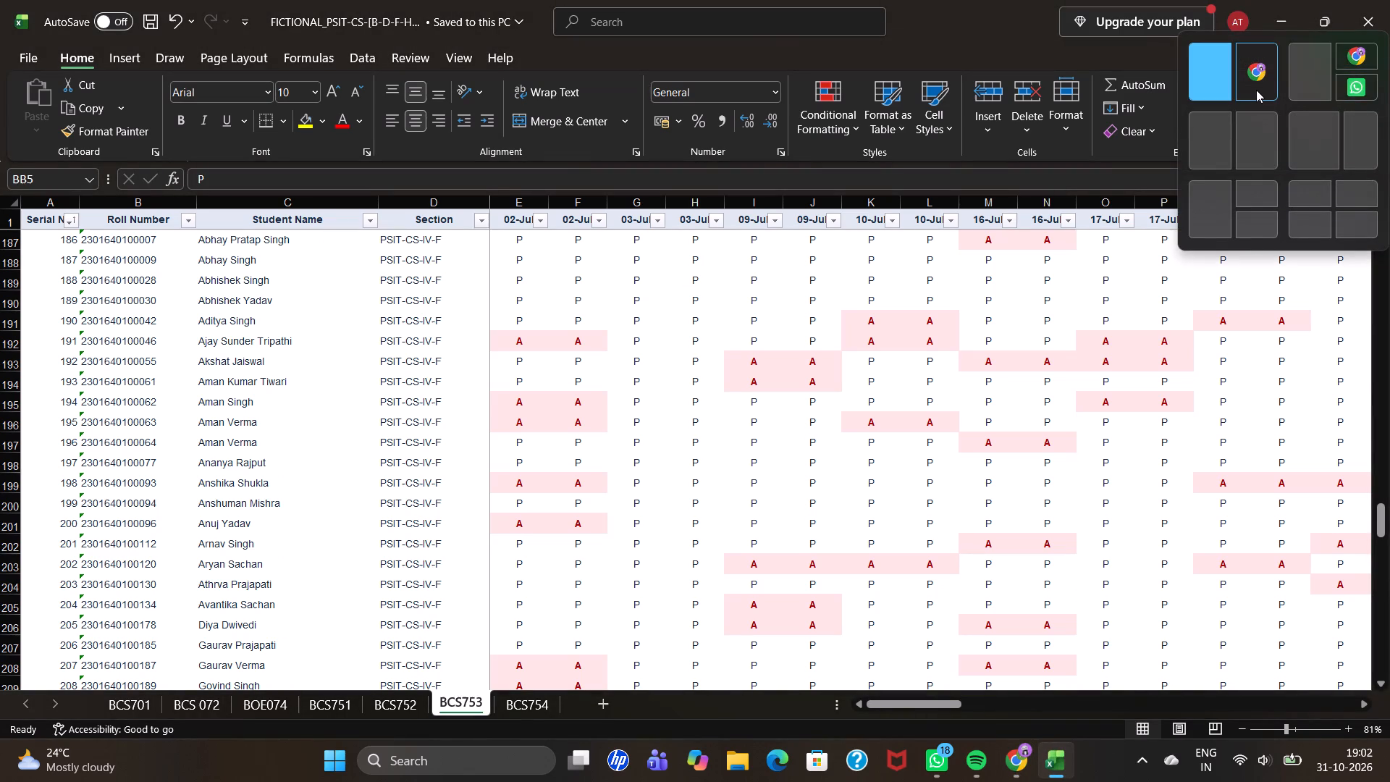
click(1256, 90)
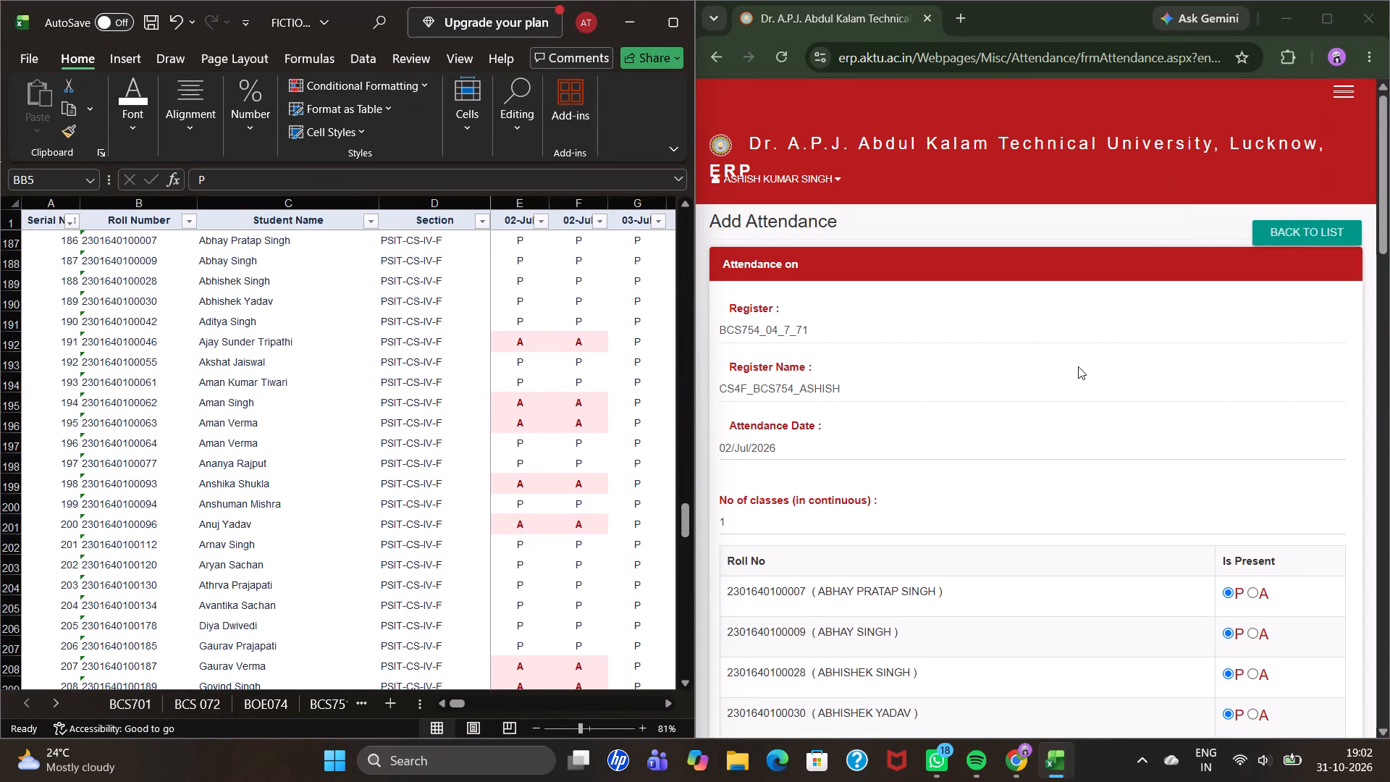
Reset the sheet's filters and filter the first 02-Jul column to show only rows marked A.
click(524, 222)
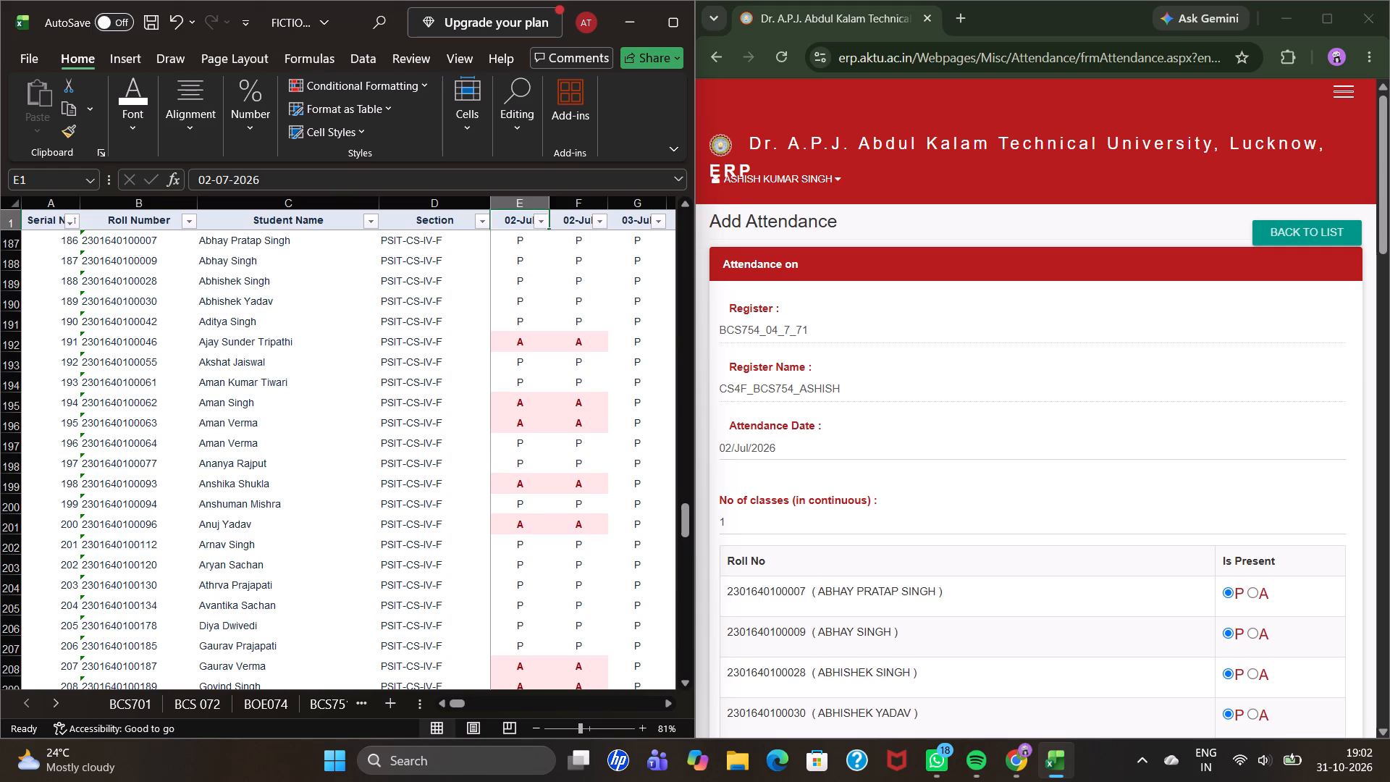
click(362, 56)
click(313, 98)
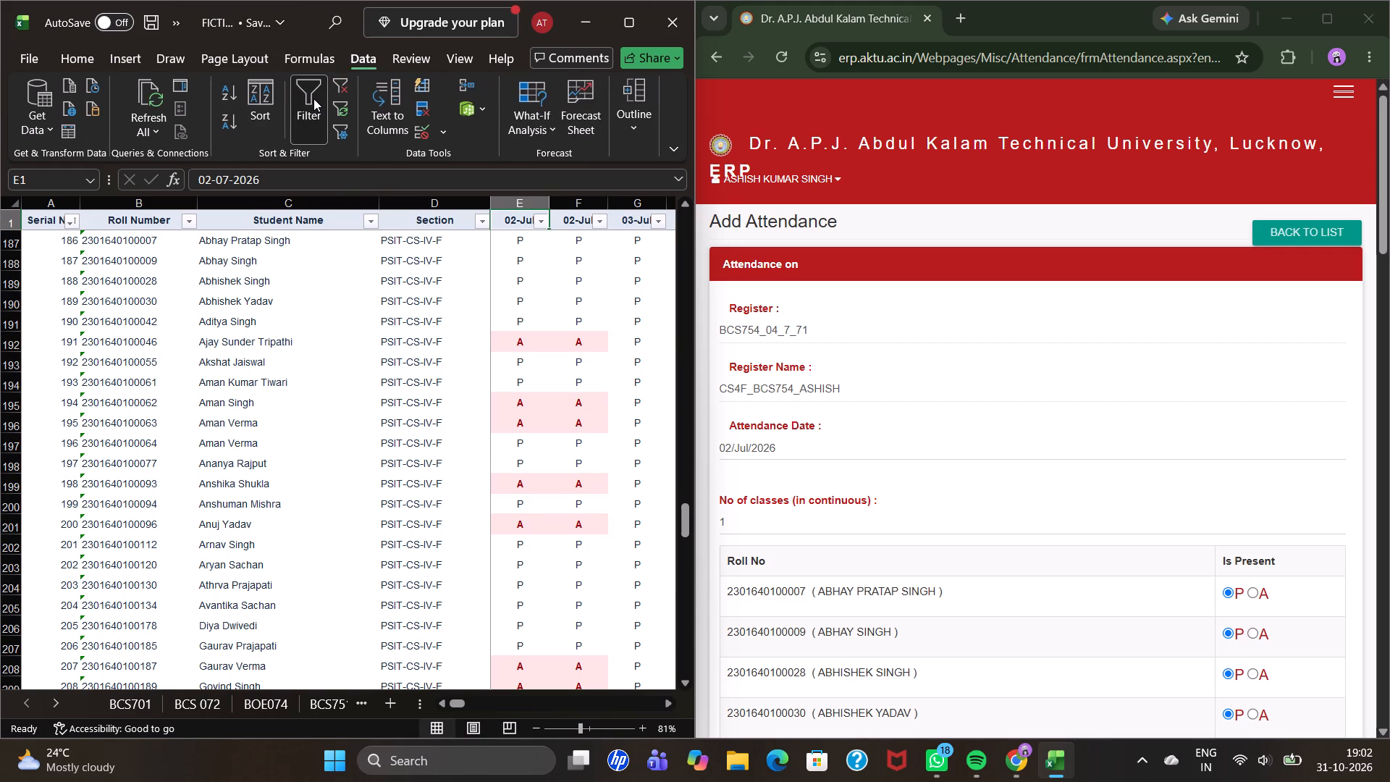
click(313, 98)
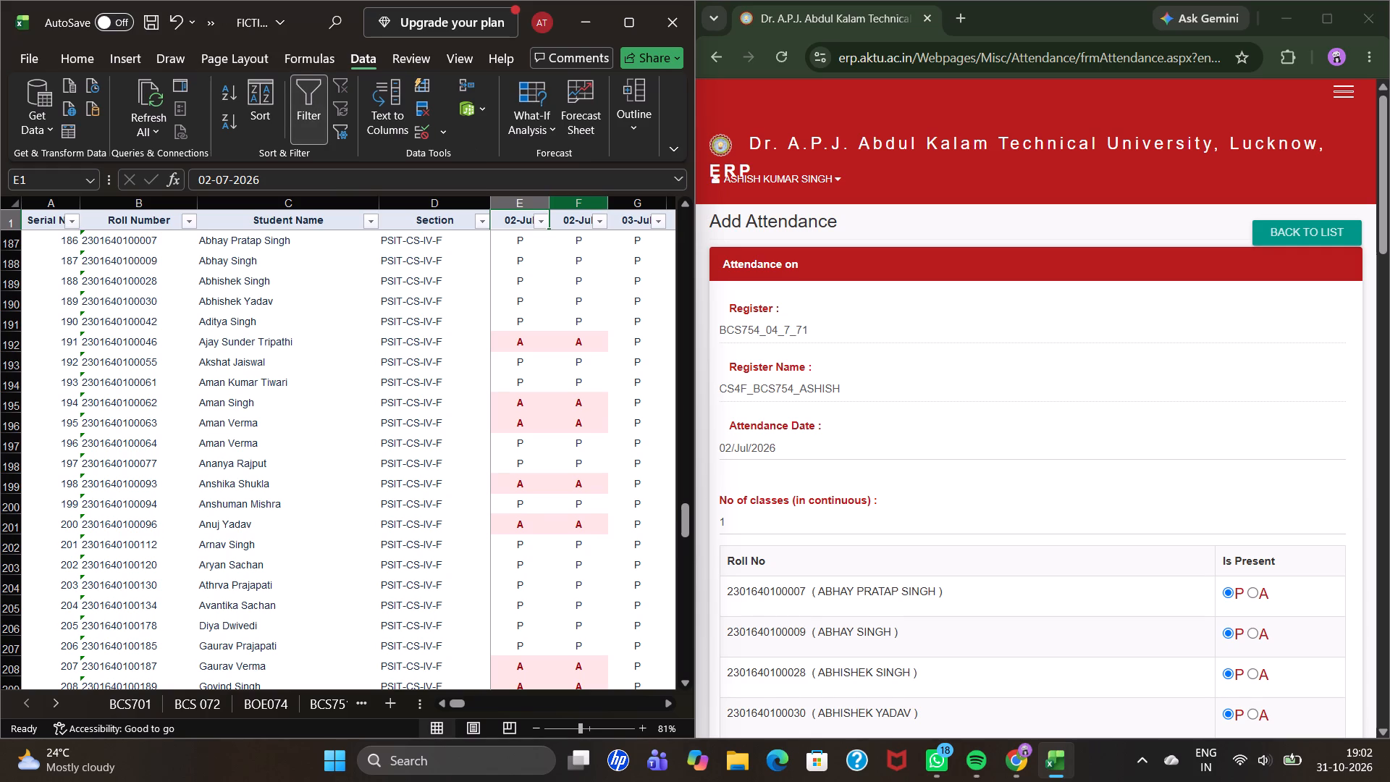
click(542, 222)
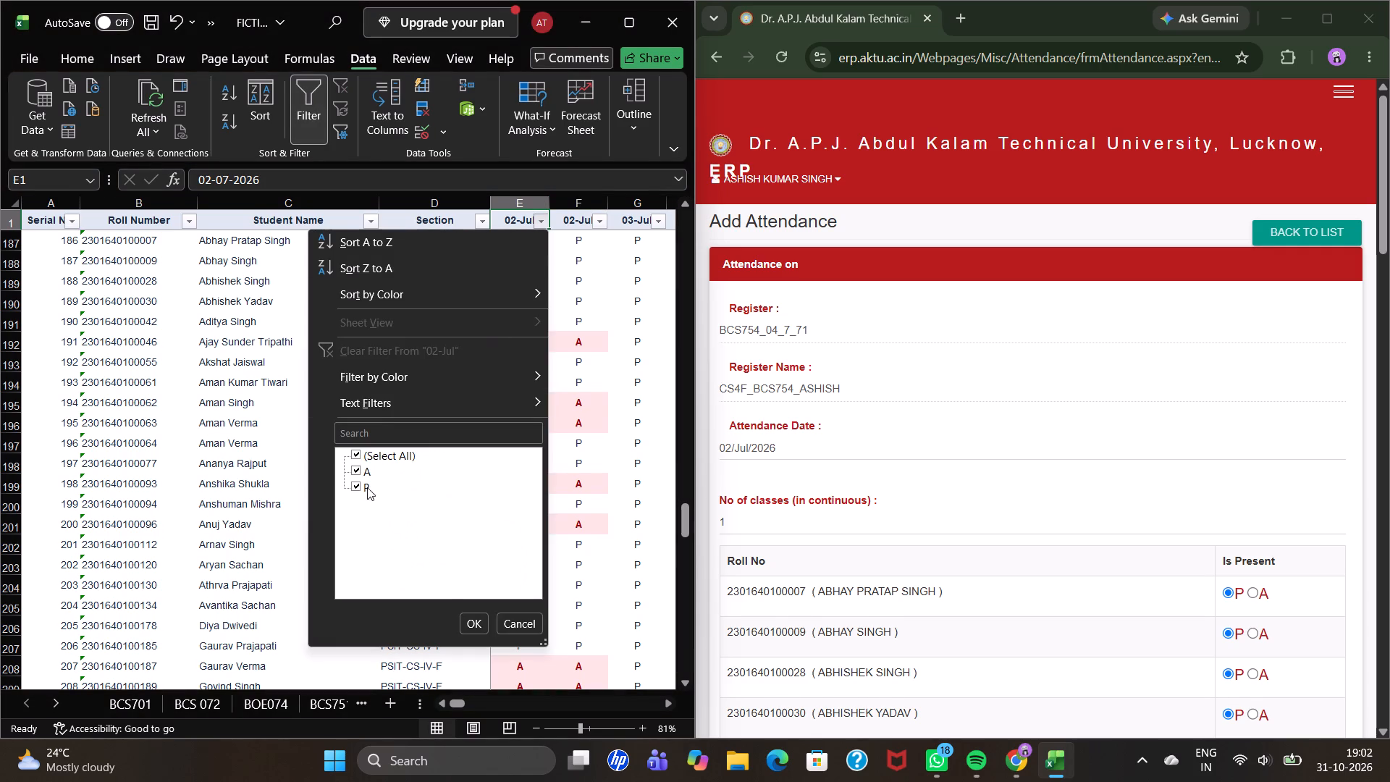
click(355, 488)
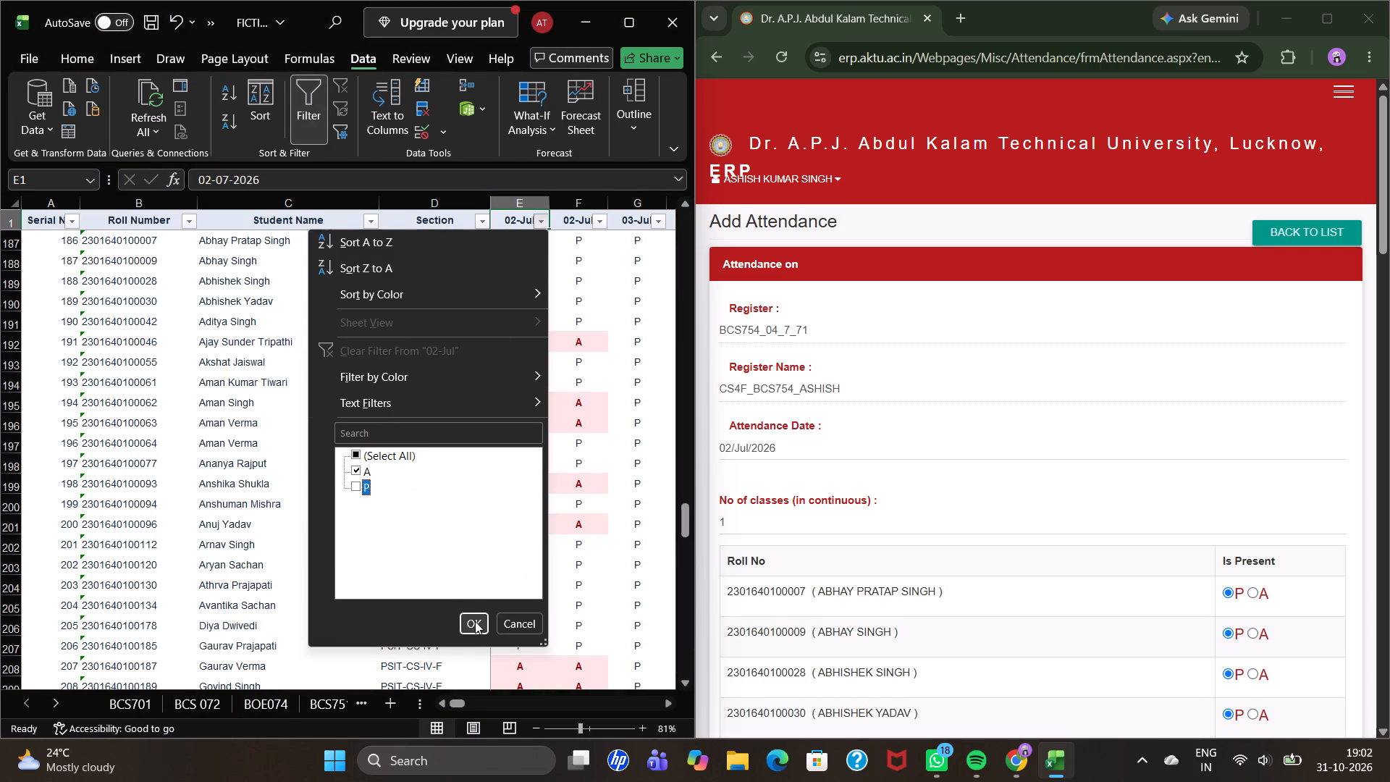
click(475, 621)
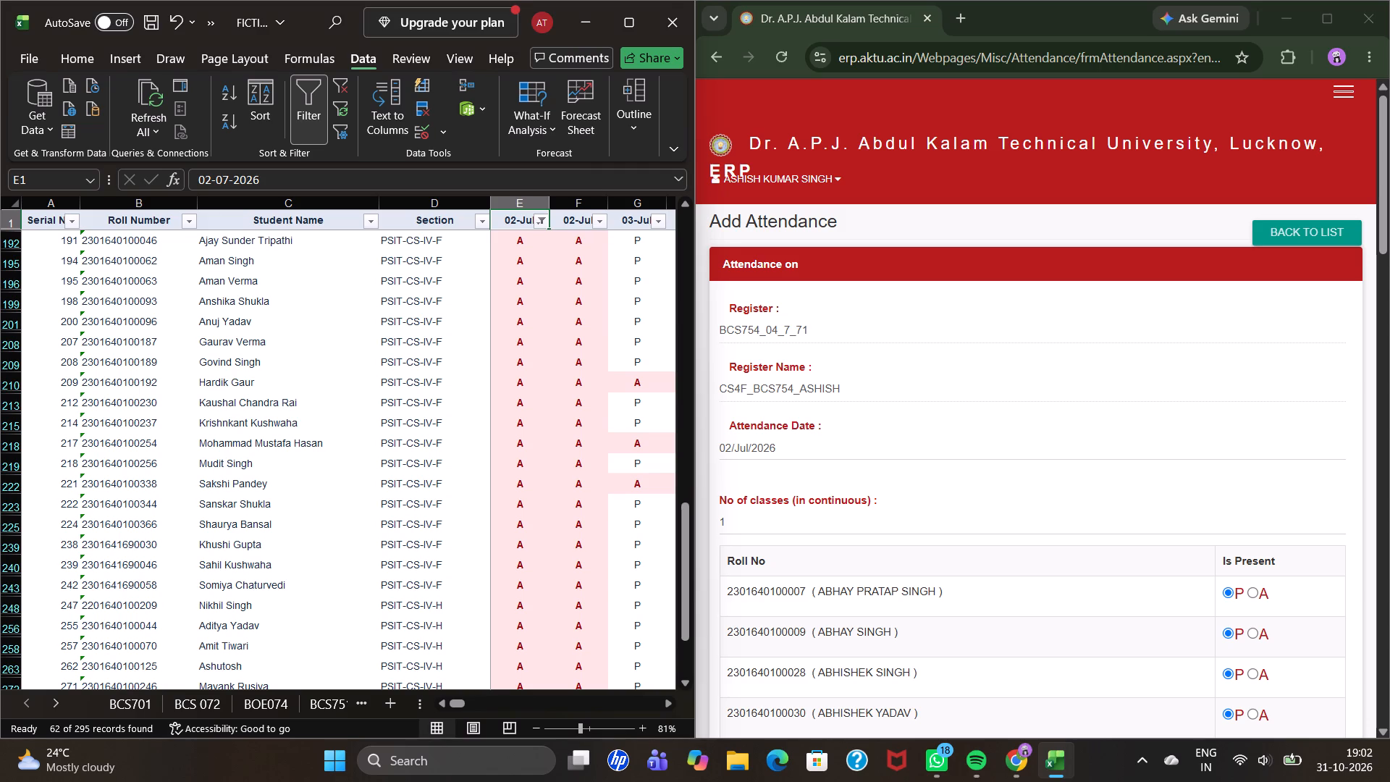
Examine the filtered 02-Jul absentees of section PSIT-CS-IV-F and select the first PSIT-CS-IV-H section cell below them.
scroll(570, 592, down, 2)
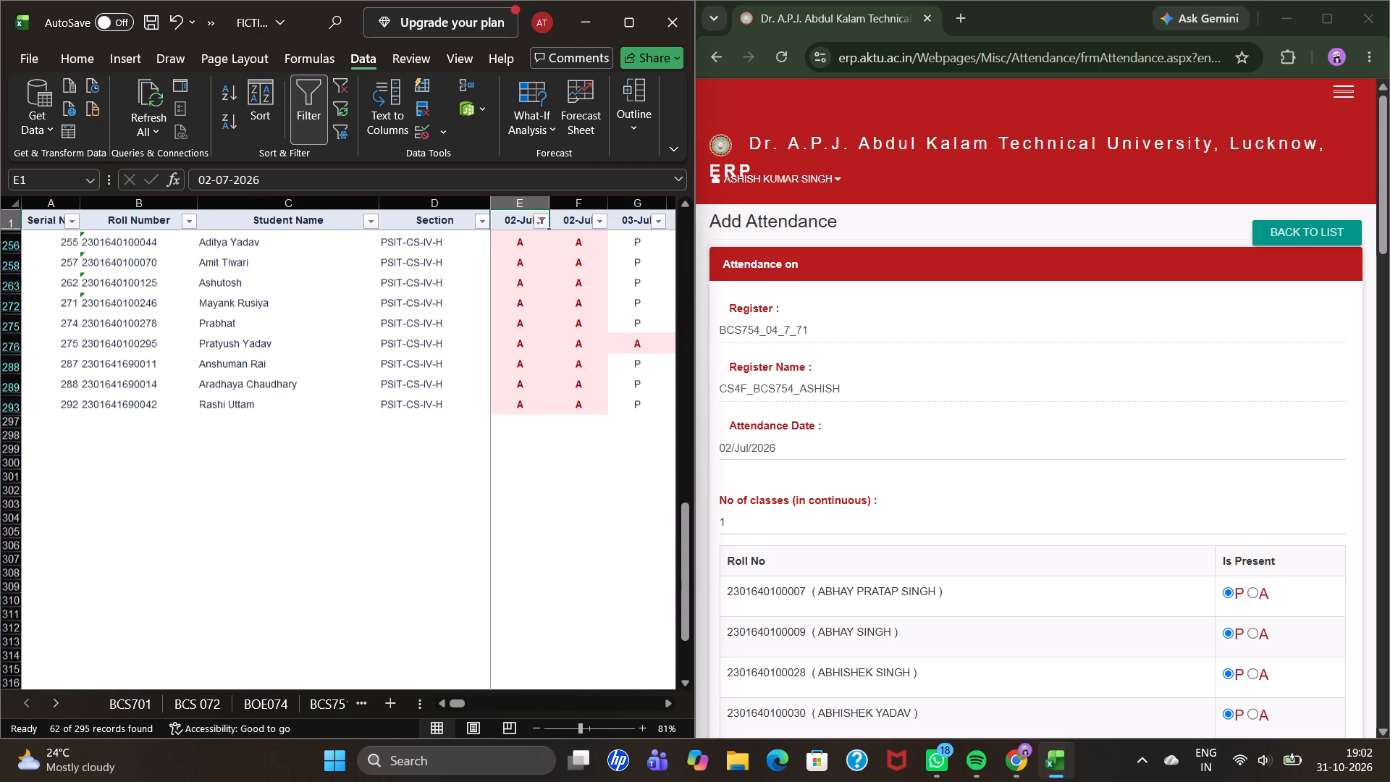
scroll(570, 592, up, 3)
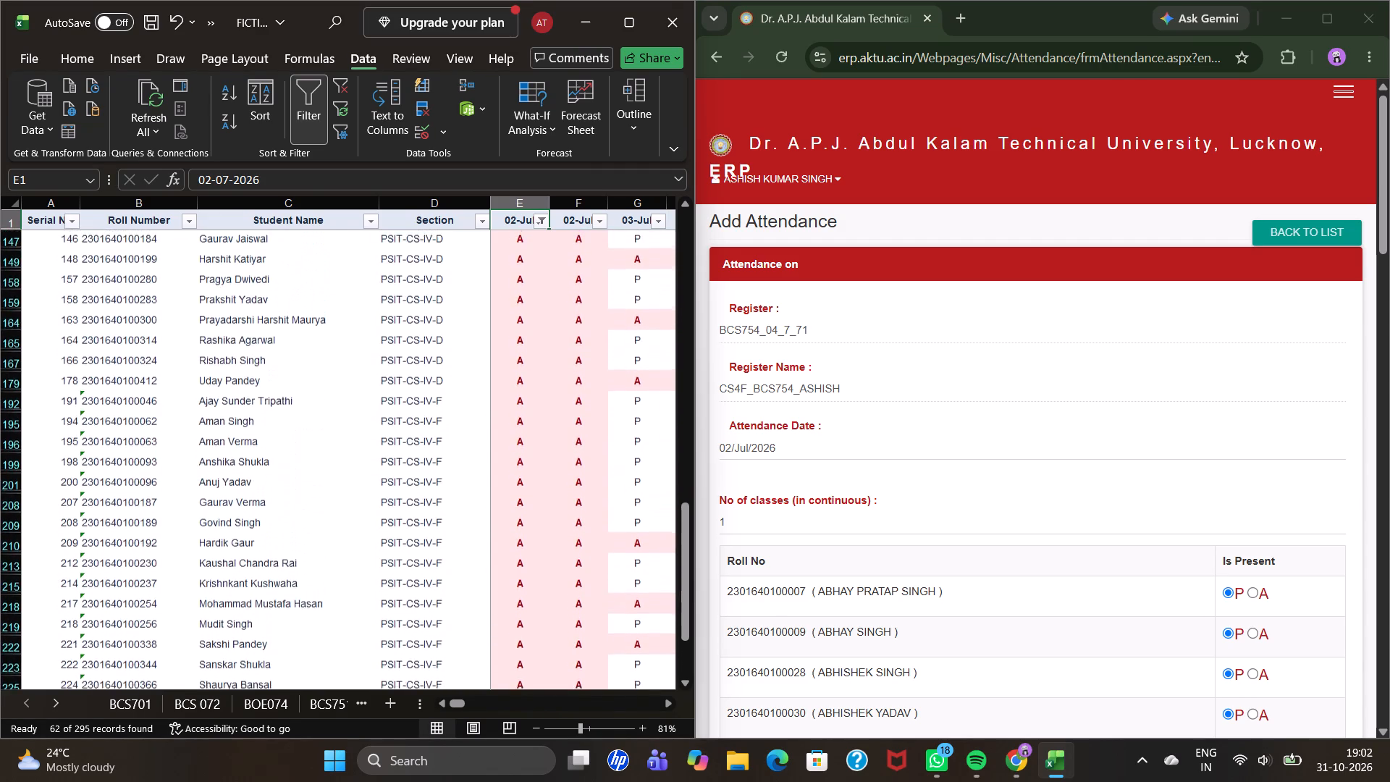
scroll(570, 592, up, 2)
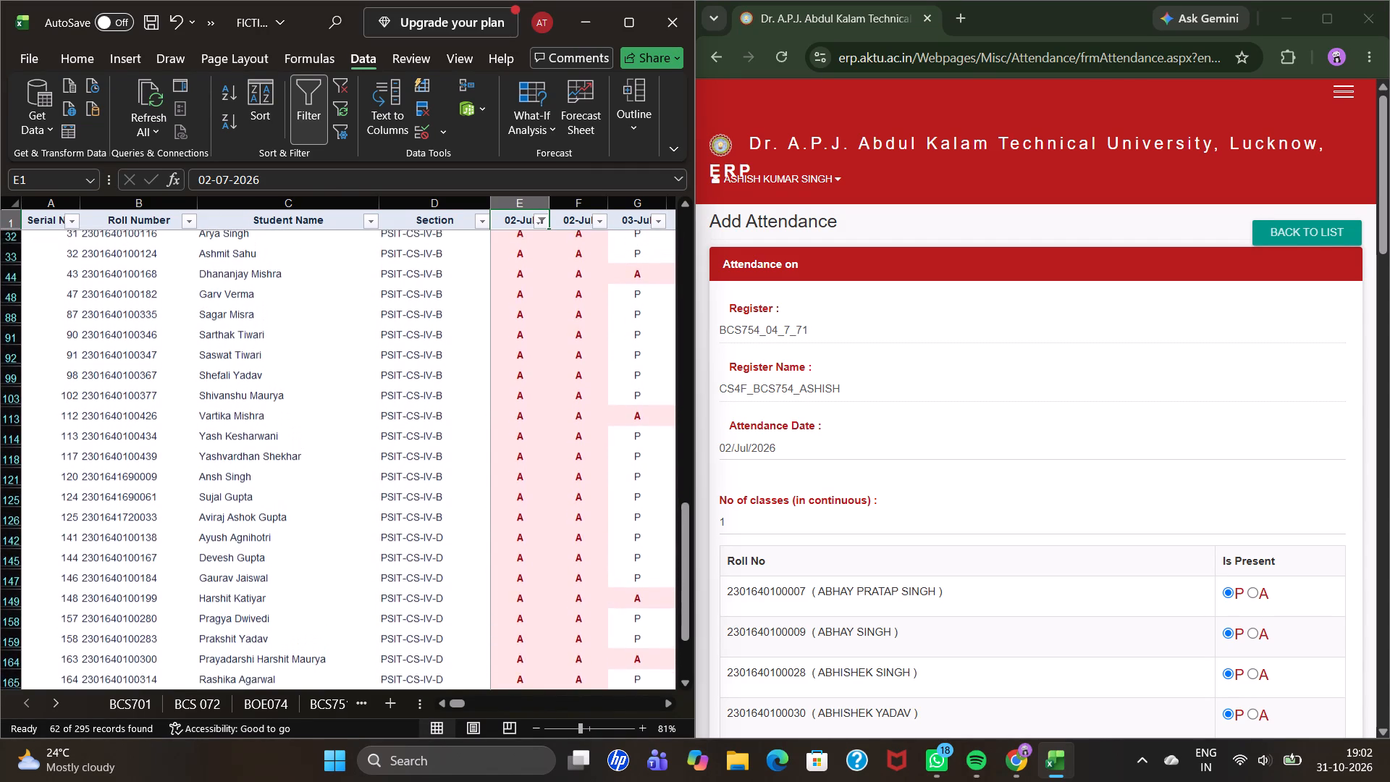
scroll(570, 592, down, 4)
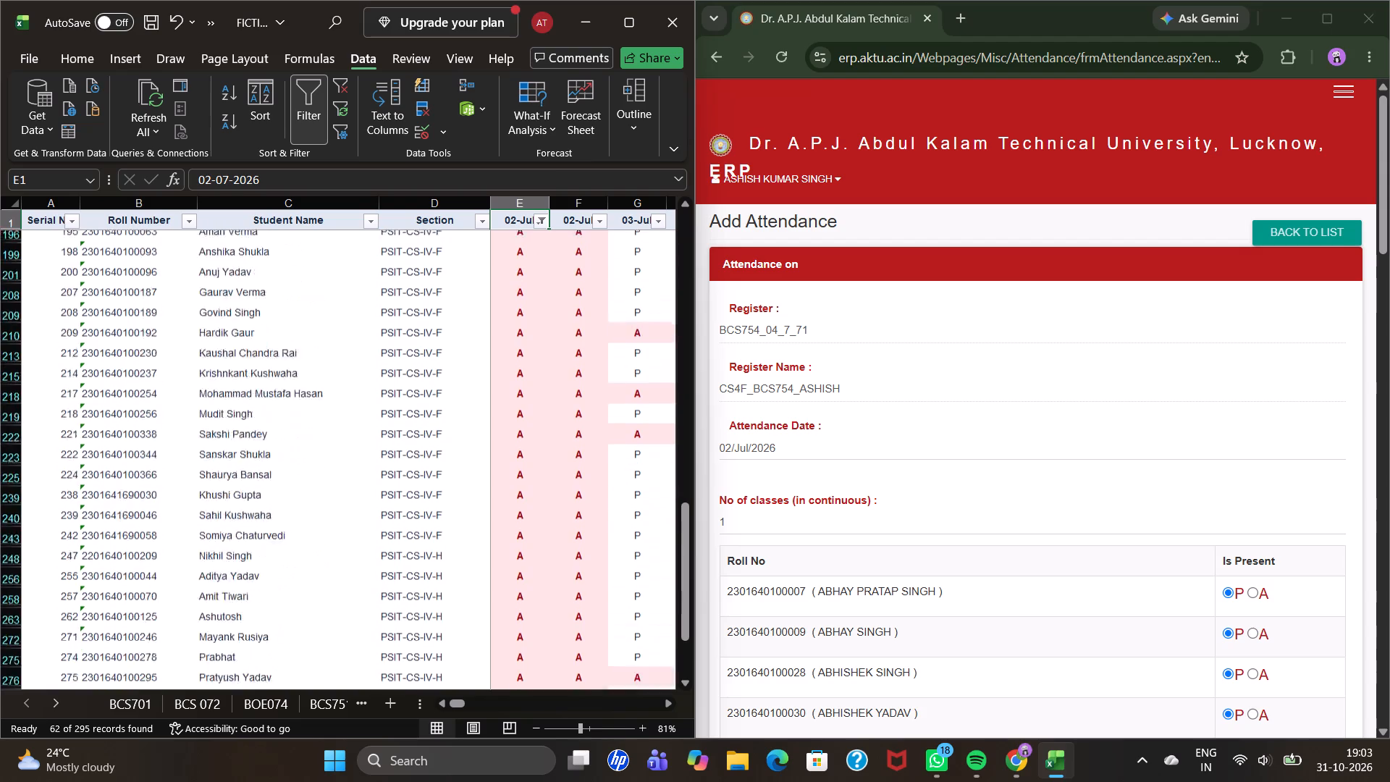
scroll(570, 592, up, 3)
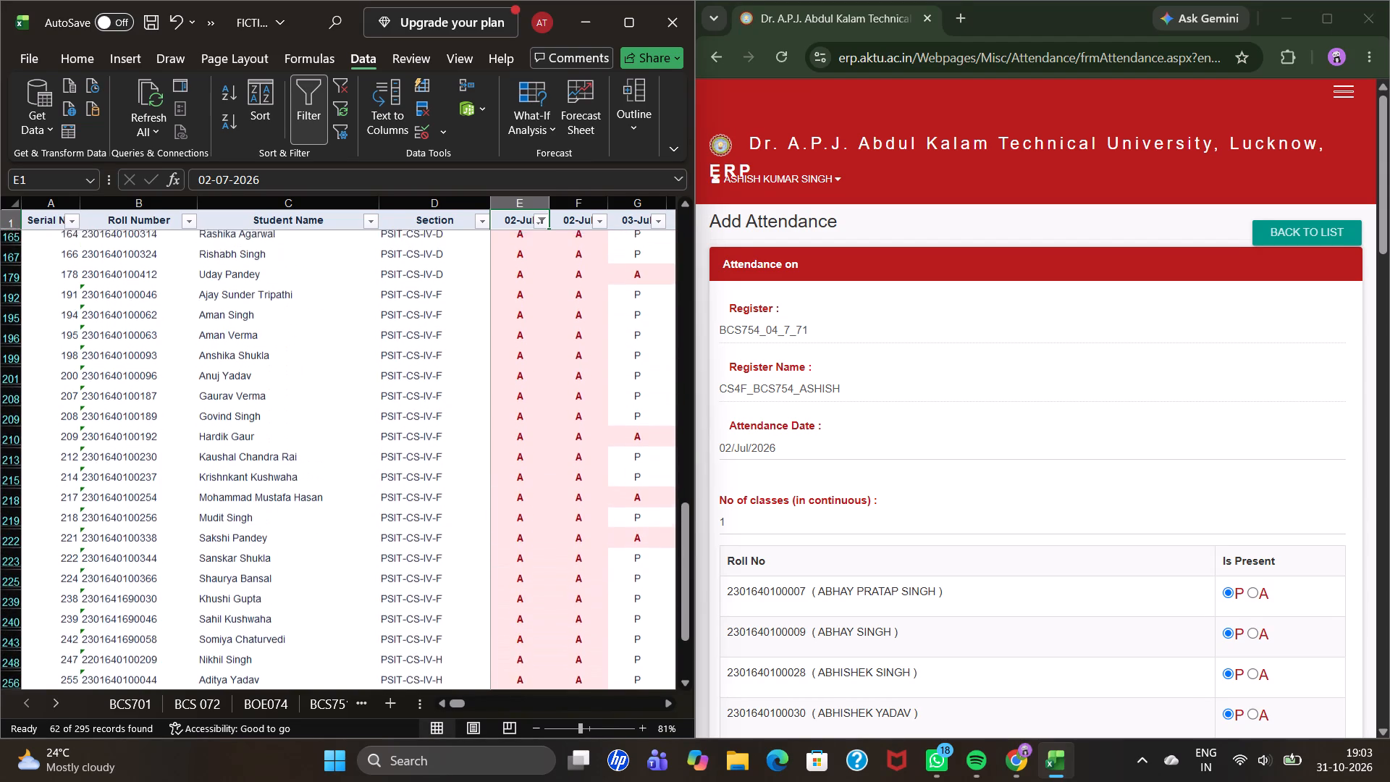
scroll(570, 592, up, 1)
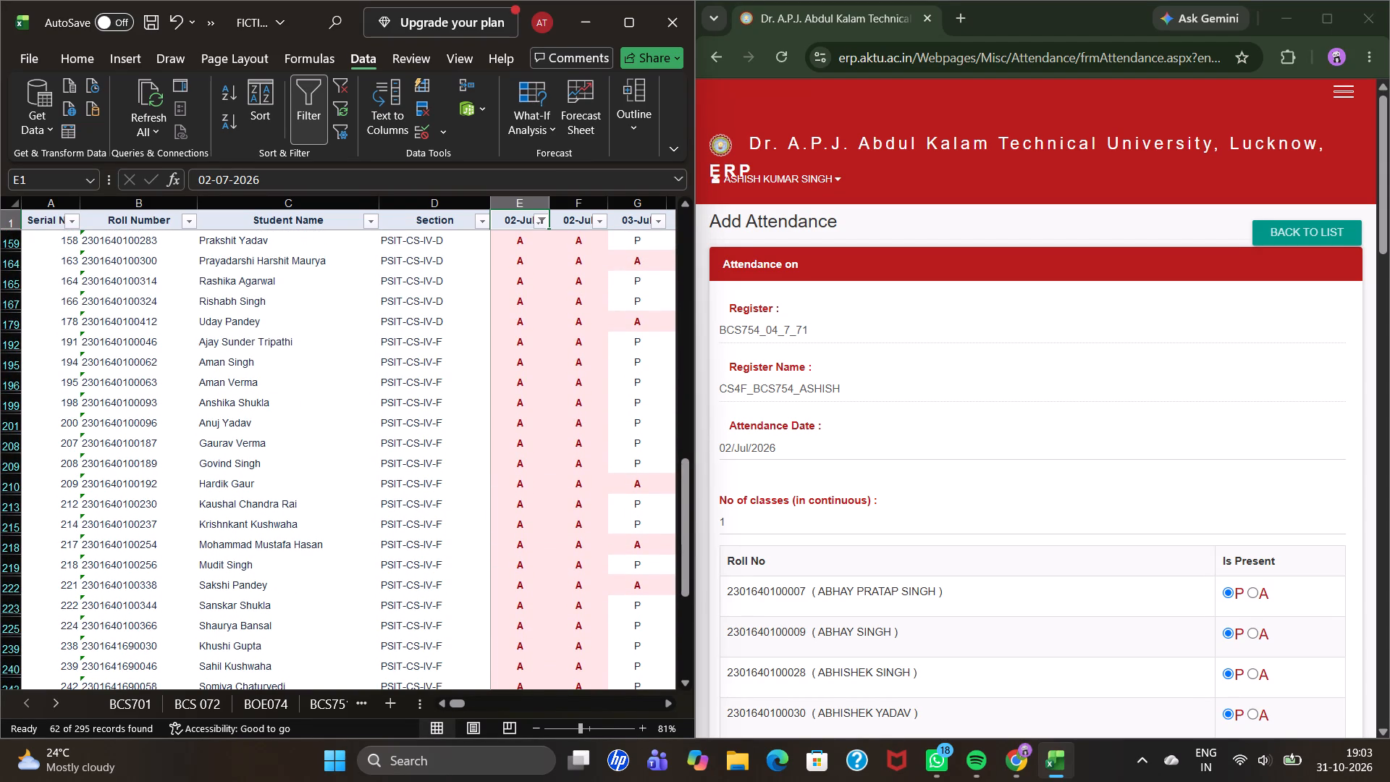
scroll(570, 592, down, 1)
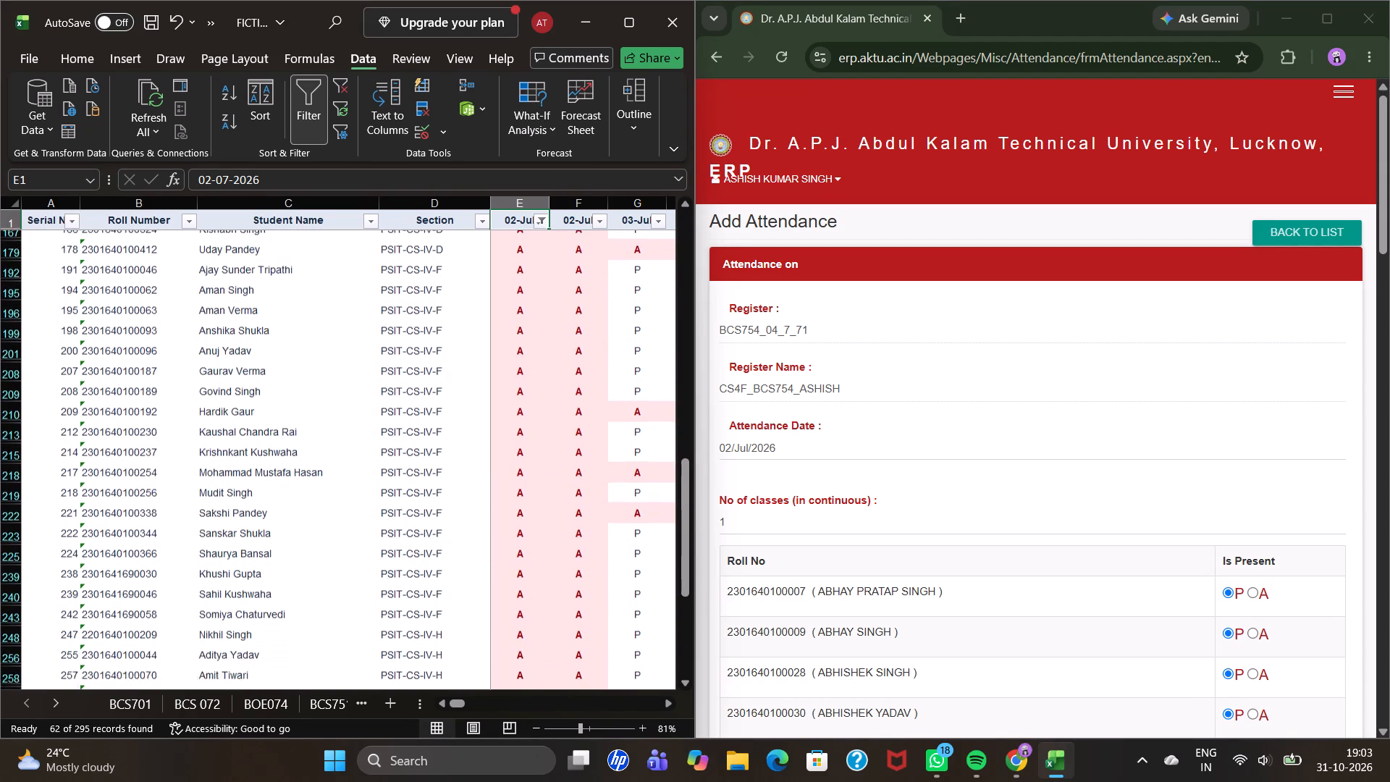
scroll(570, 592, down, 2)
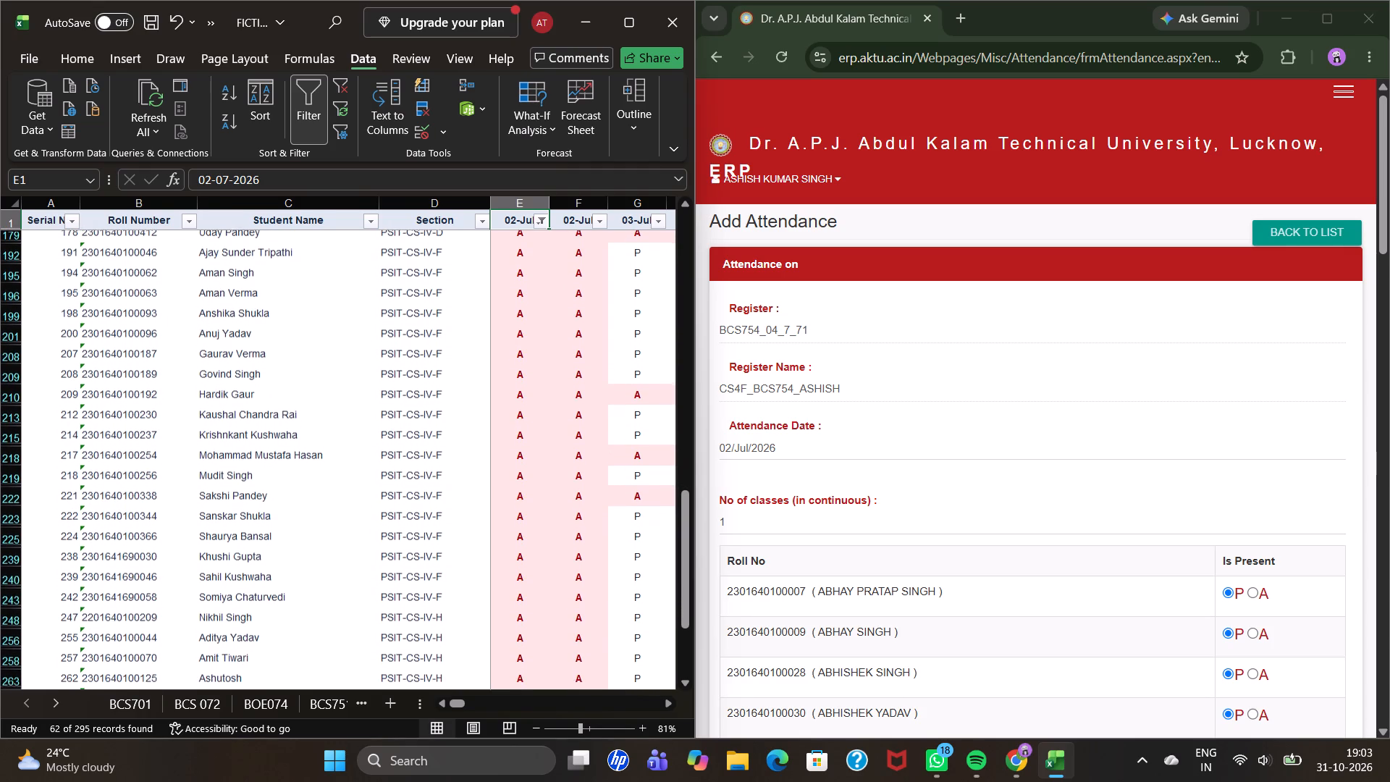
scroll(570, 592, down, 1)
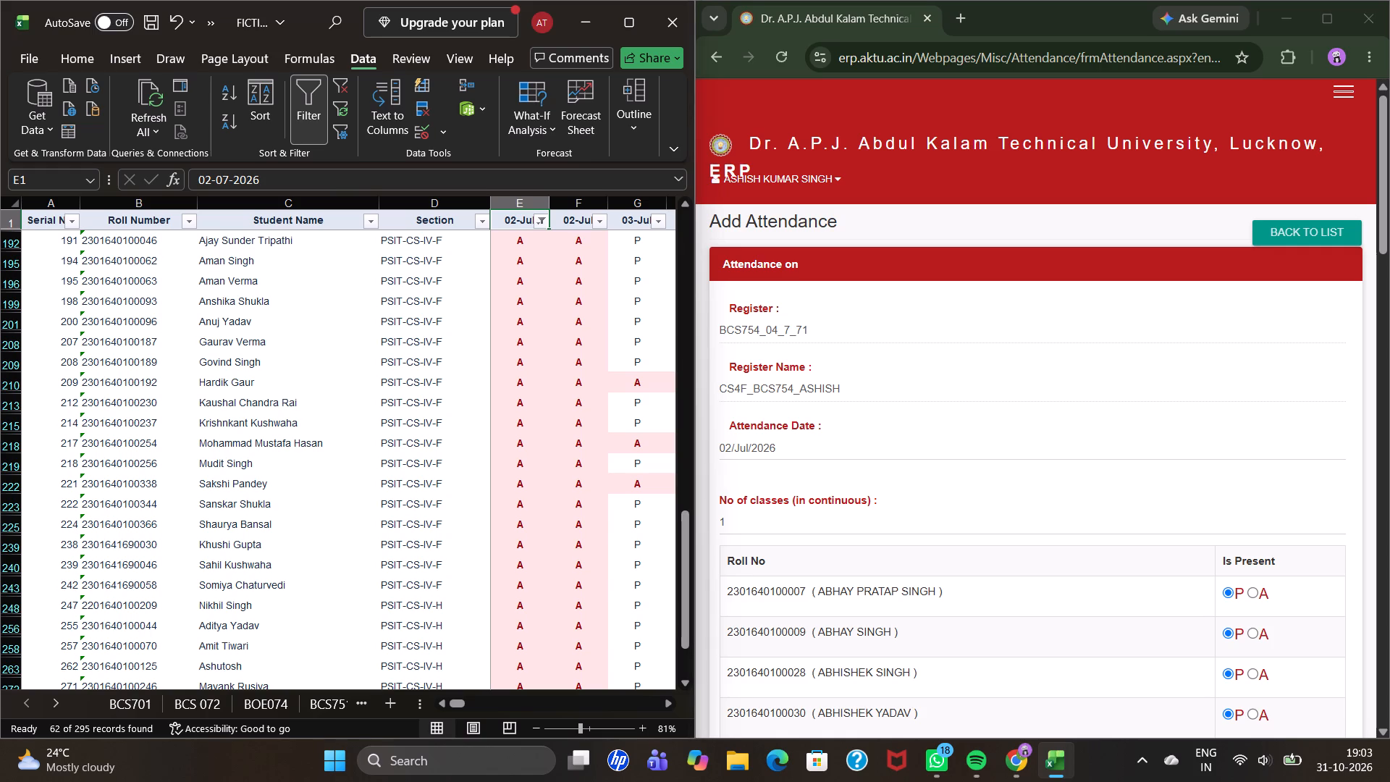
click(448, 608)
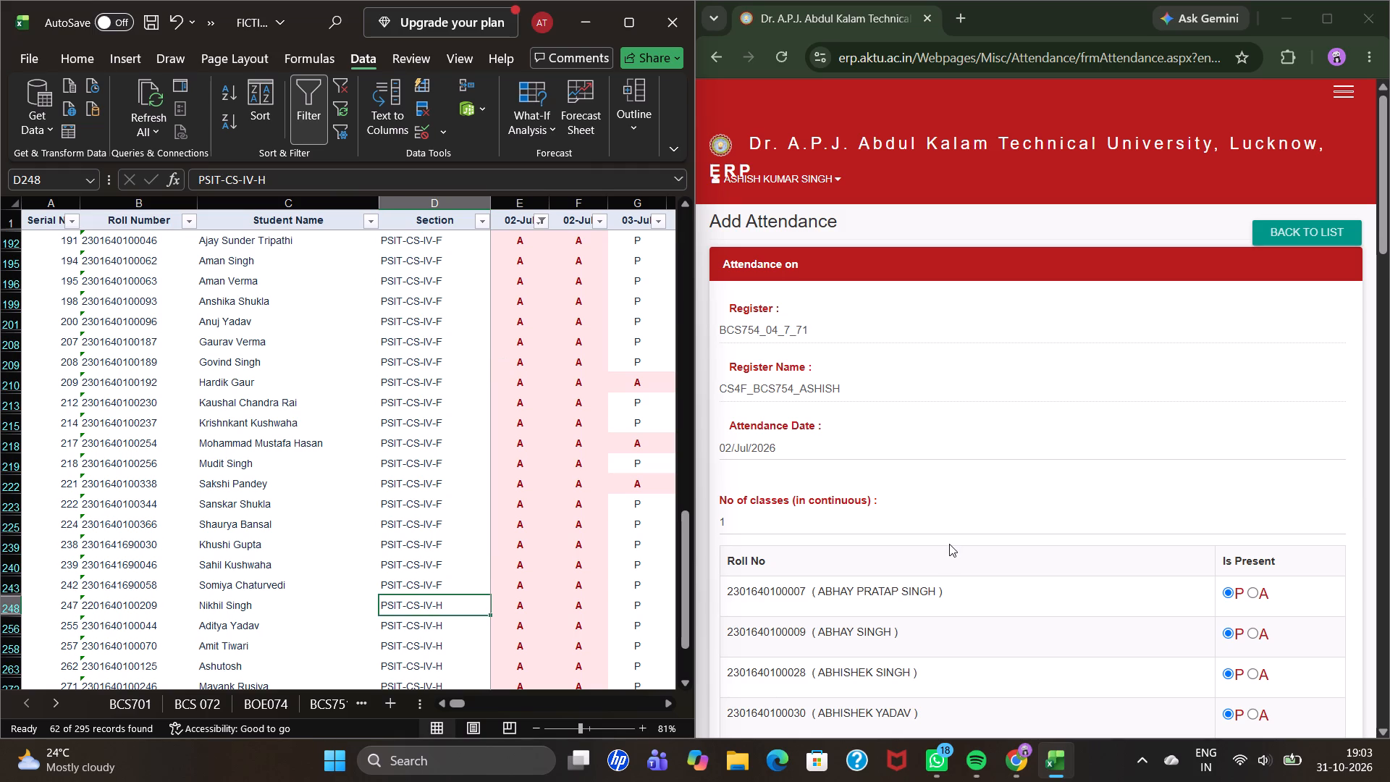
In the Chrome attendance form, mark the students with roll numbers ending 046, 062, 063, 093, 096 and 187 as A.
scroll(949, 544, down, 3)
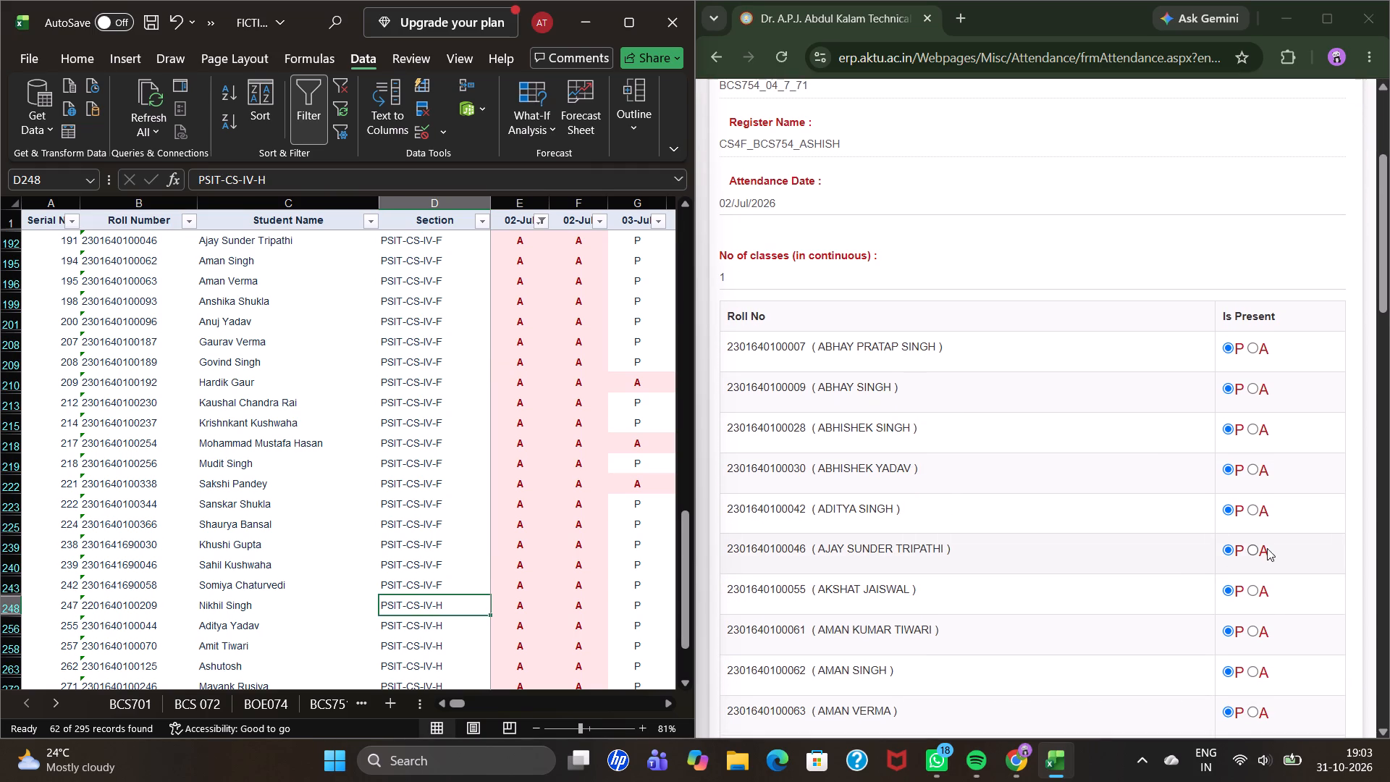
click(1255, 548)
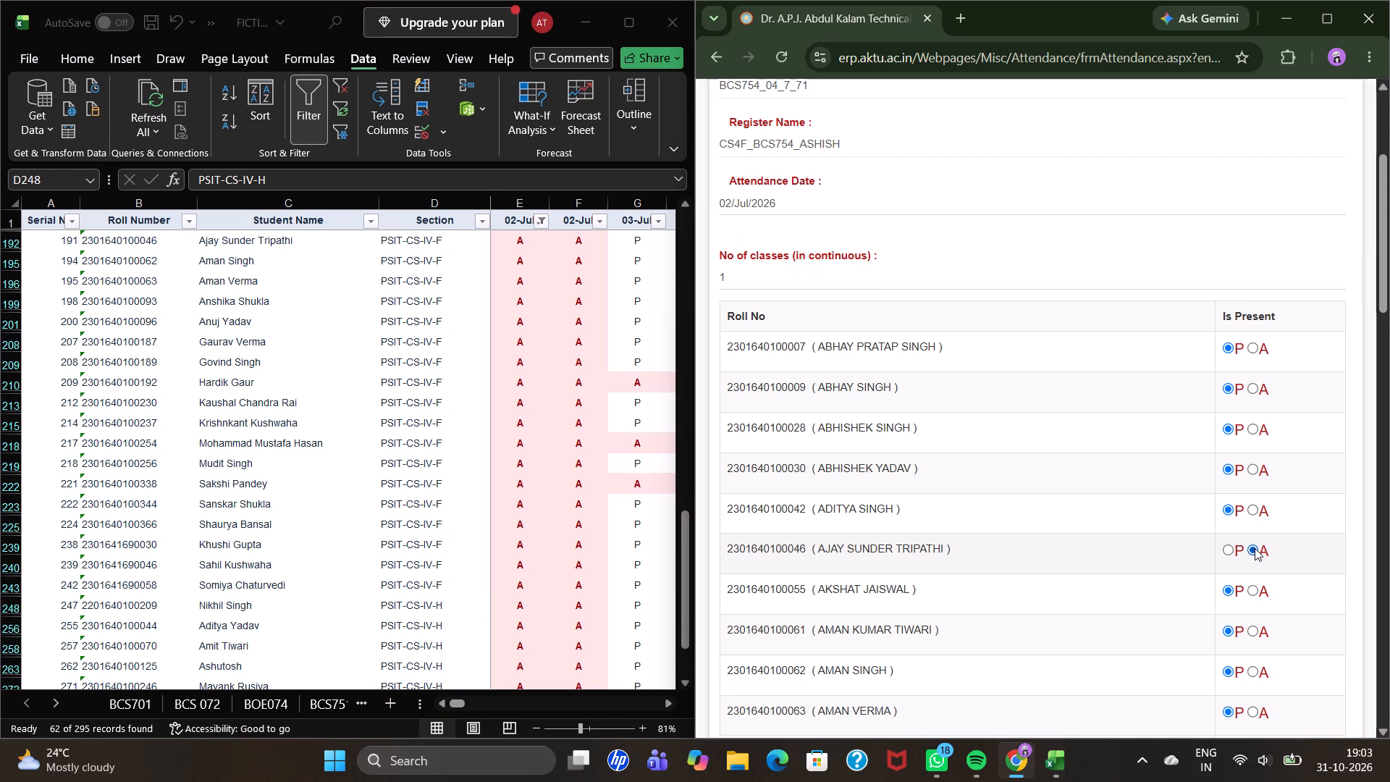
scroll(1238, 629, down, 1)
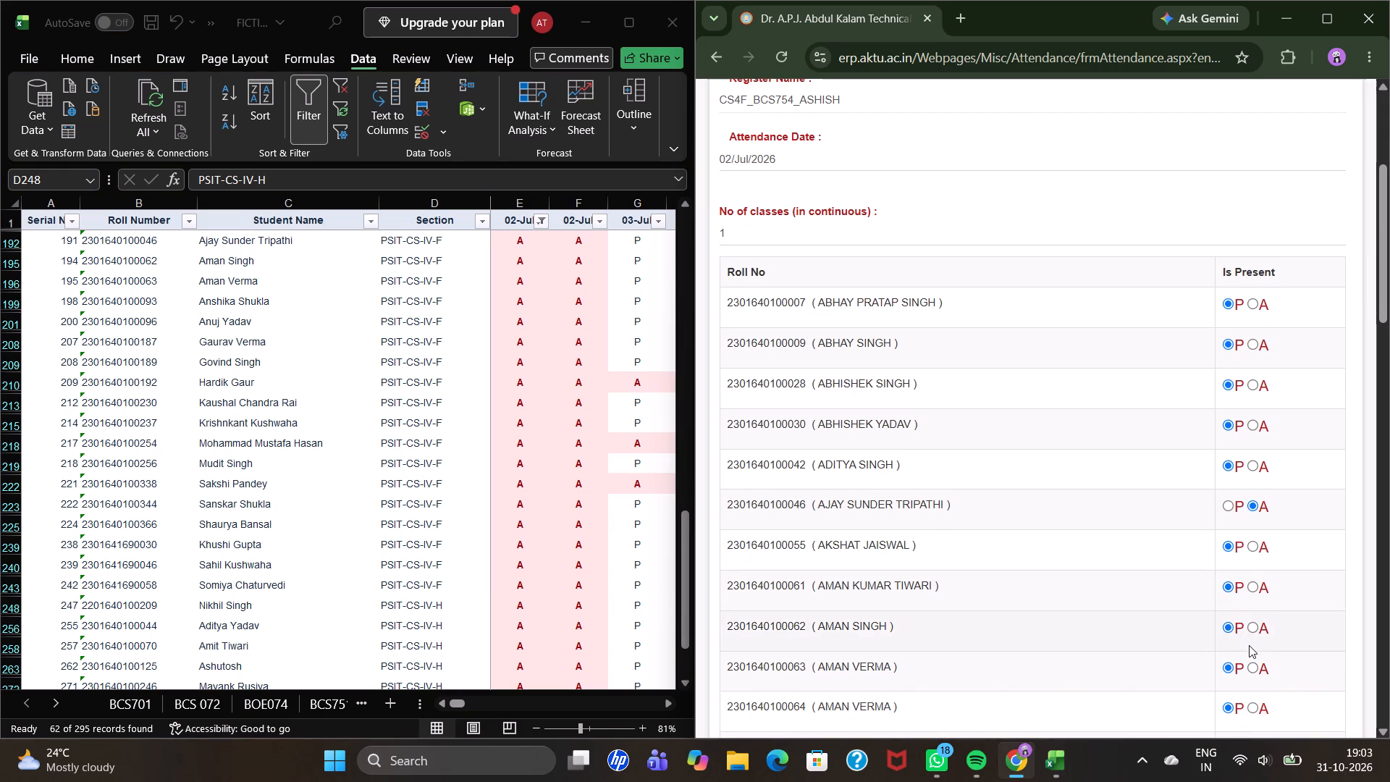
click(1253, 628)
scroll(1253, 628, down, 1)
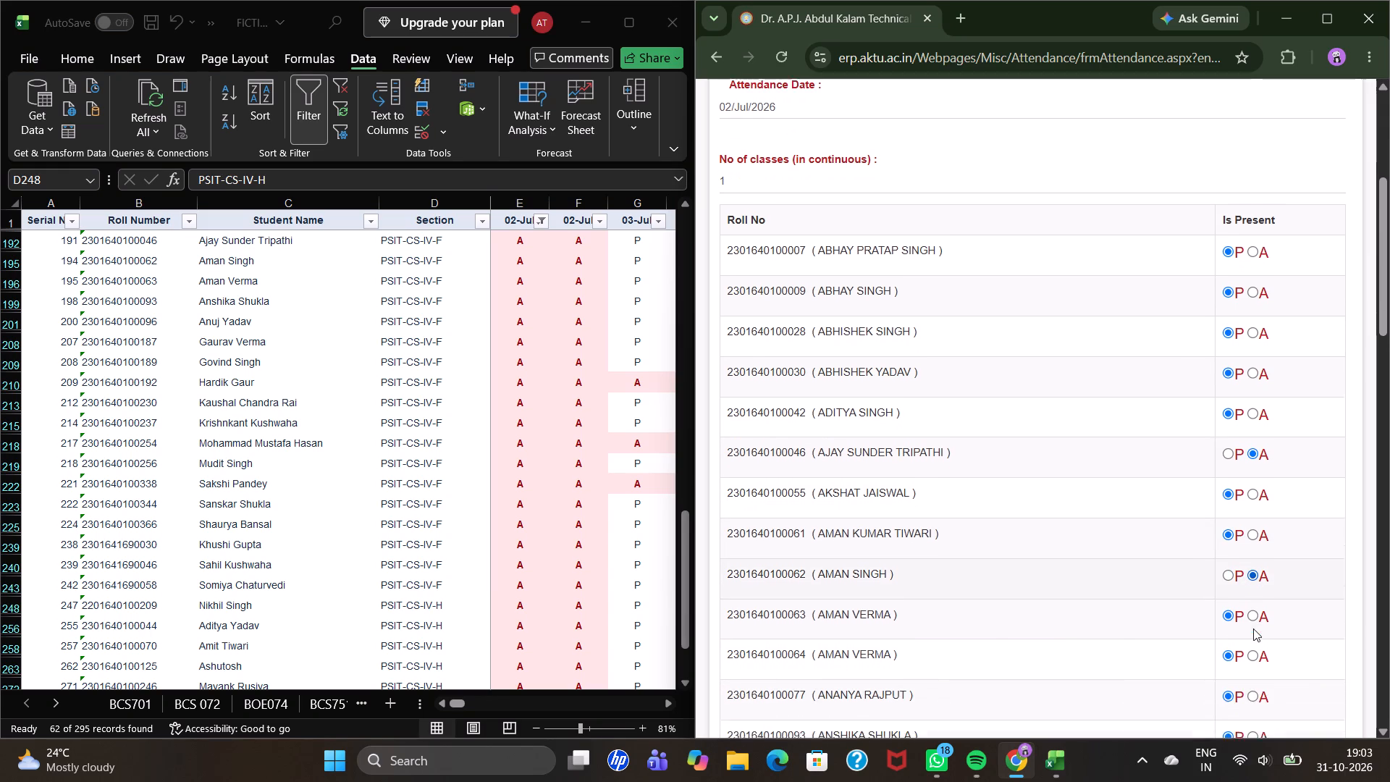
scroll(1253, 628, down, 1)
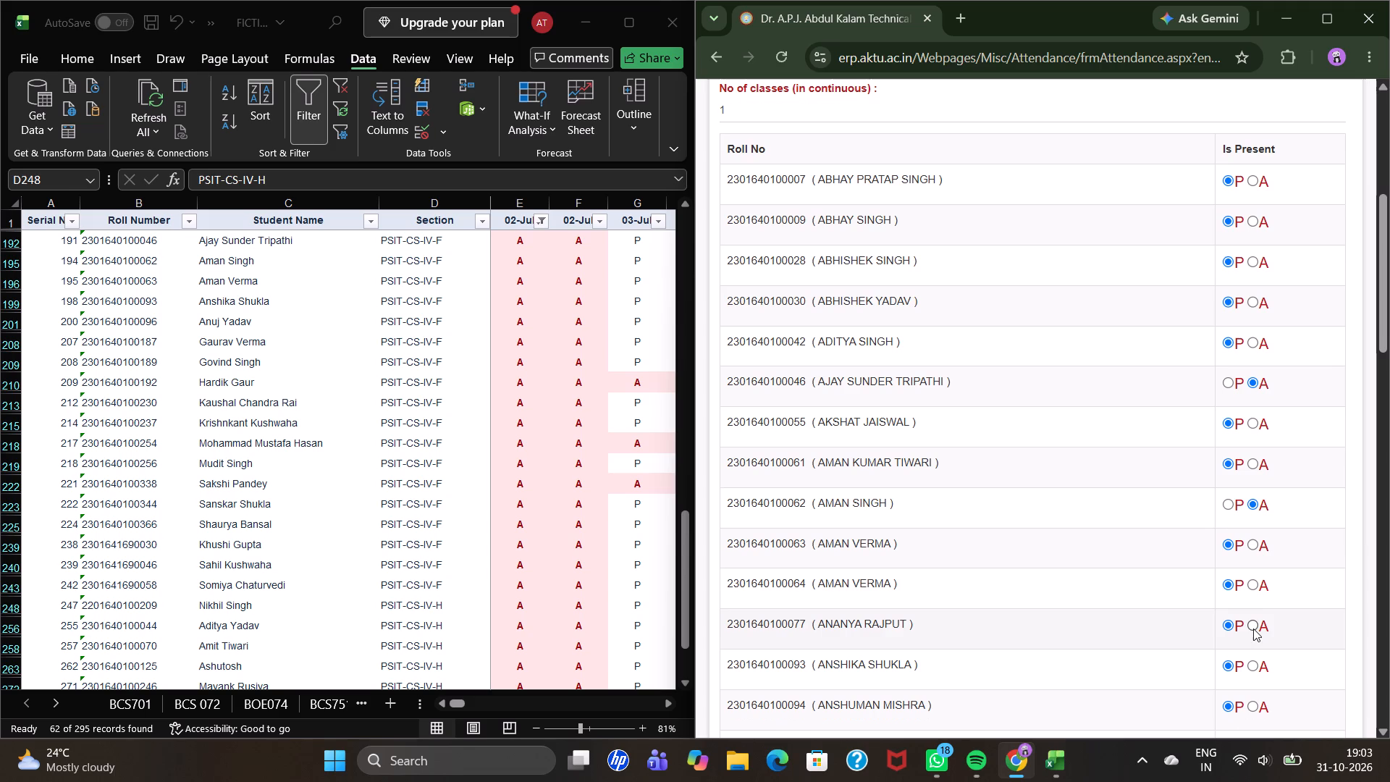
click(1261, 547)
scroll(1251, 648, down, 1)
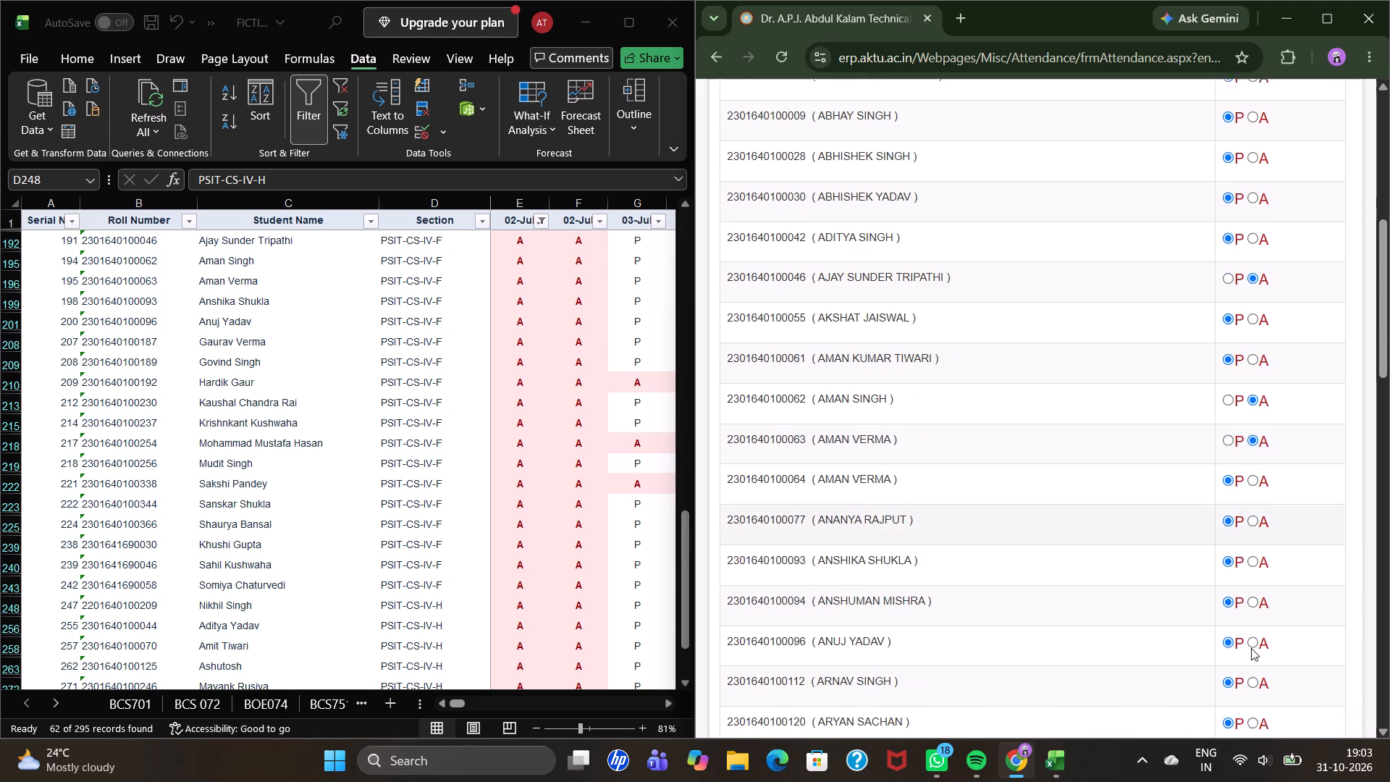
scroll(1251, 648, down, 1)
click(1253, 536)
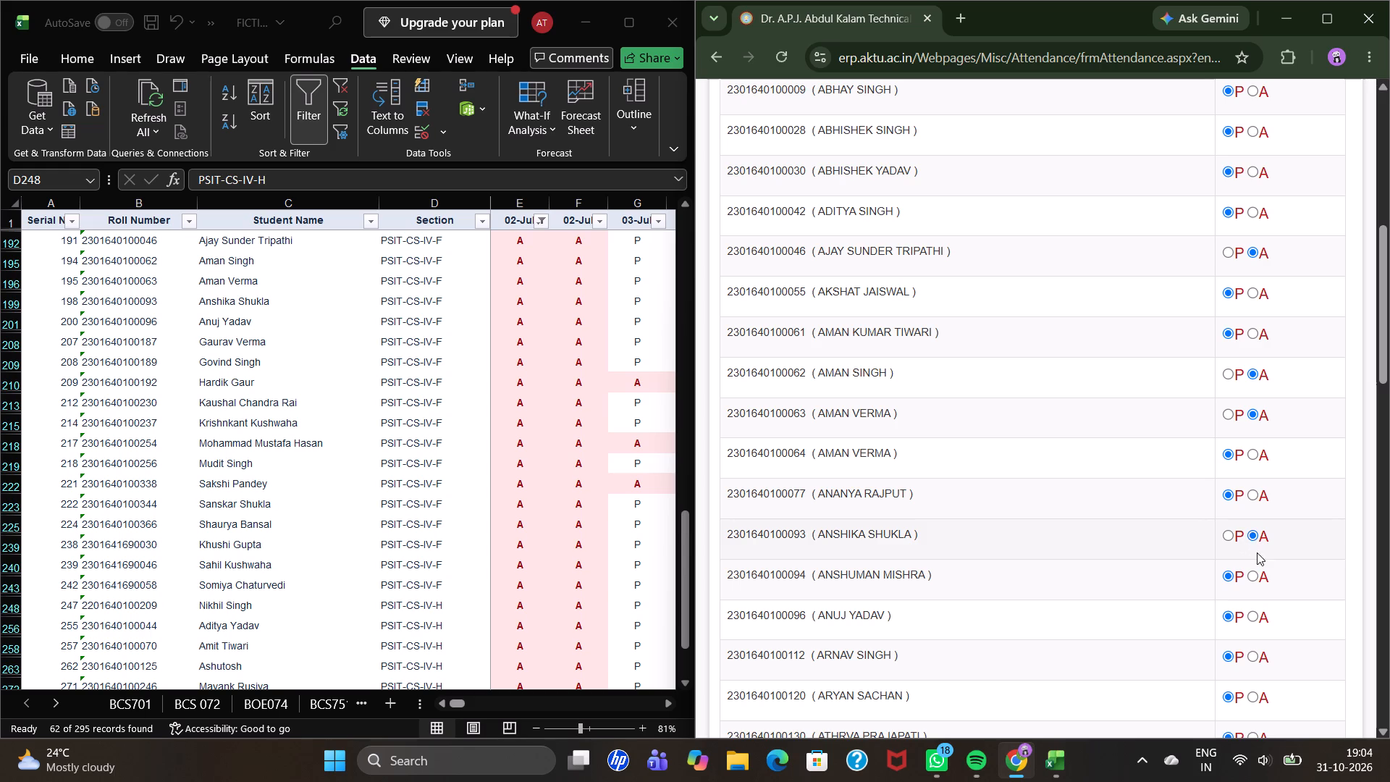
scroll(1253, 632, down, 1)
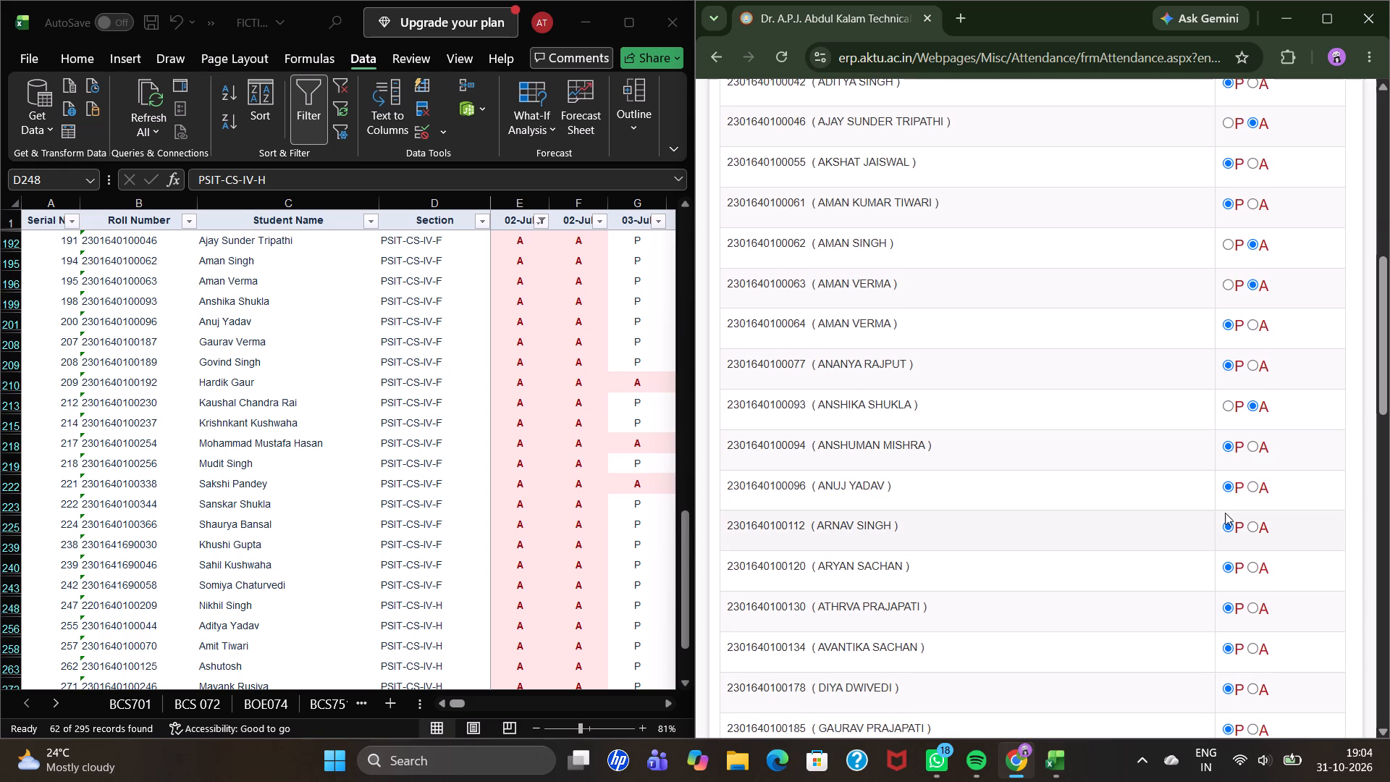
click(1250, 489)
scroll(1236, 578, down, 1)
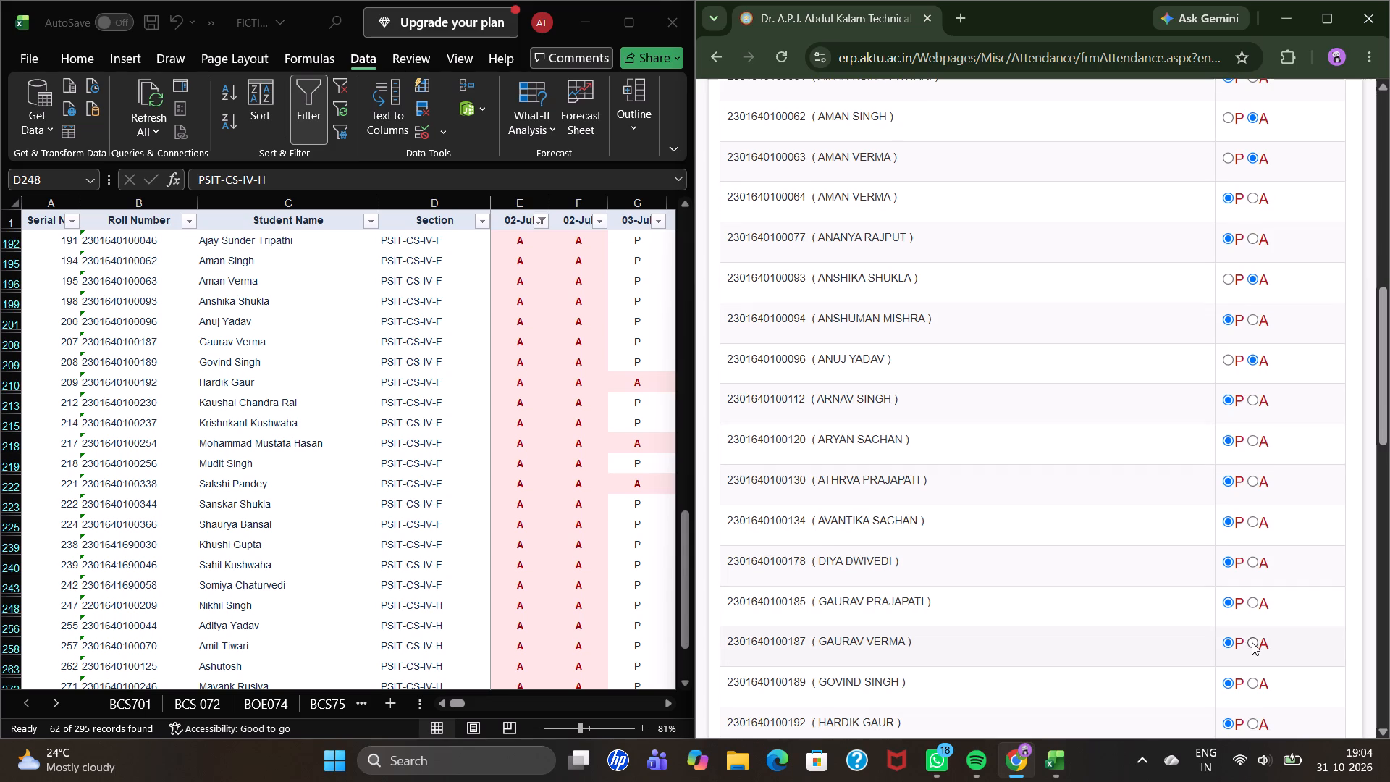
click(1252, 642)
Mark the students with roll numbers ending 189, 192, 230, 237, 254, 256, 338 and 344 as A in the attendance form.
scroll(1252, 642, down, 2)
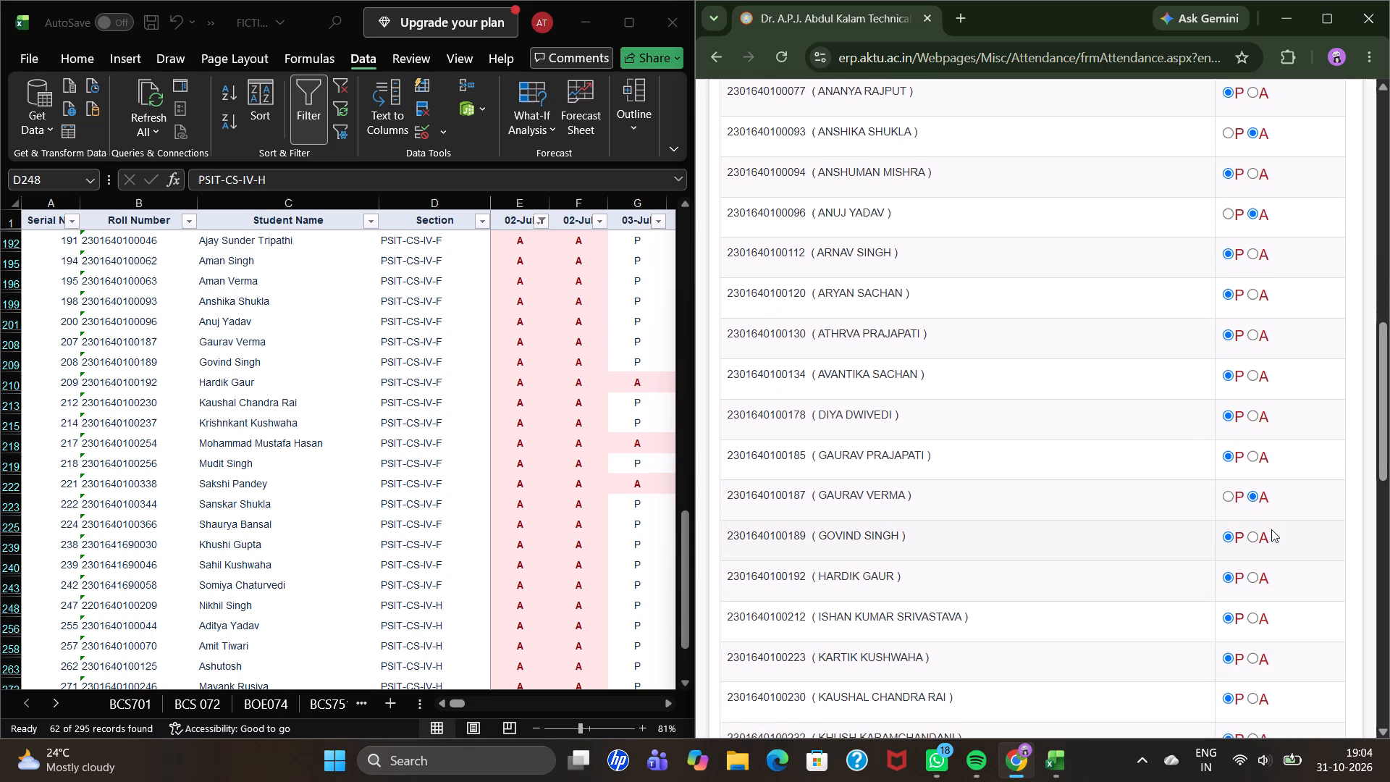
click(1258, 534)
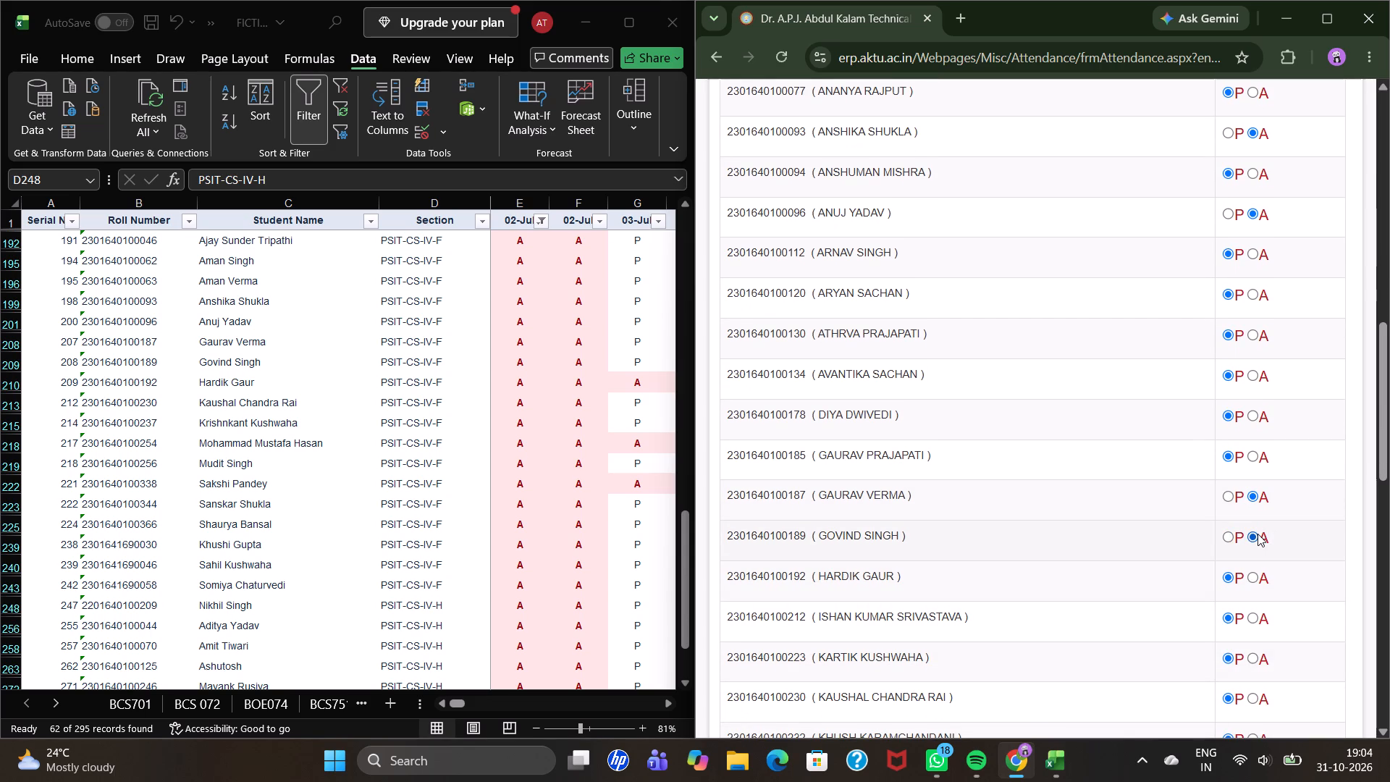
scroll(1258, 534, down, 2)
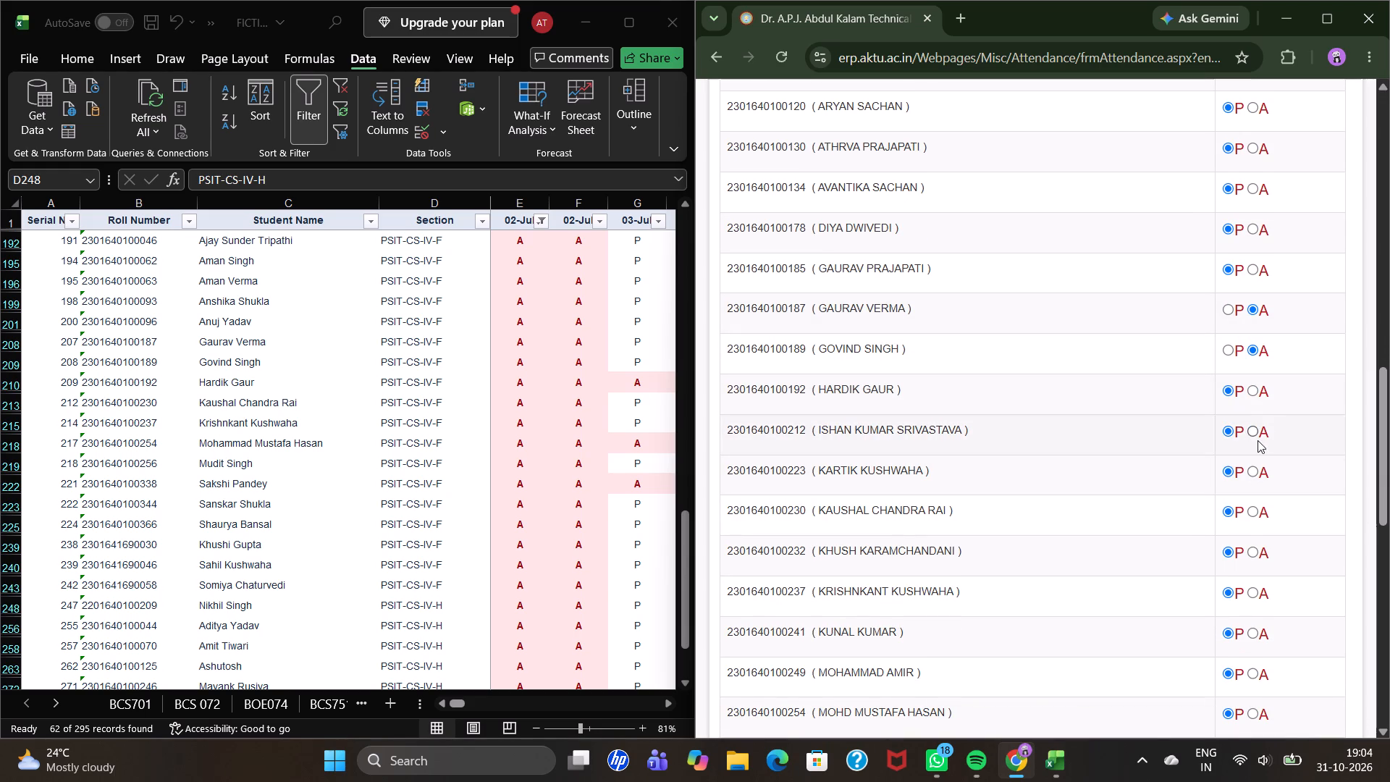
click(1252, 390)
scroll(1252, 390, down, 1)
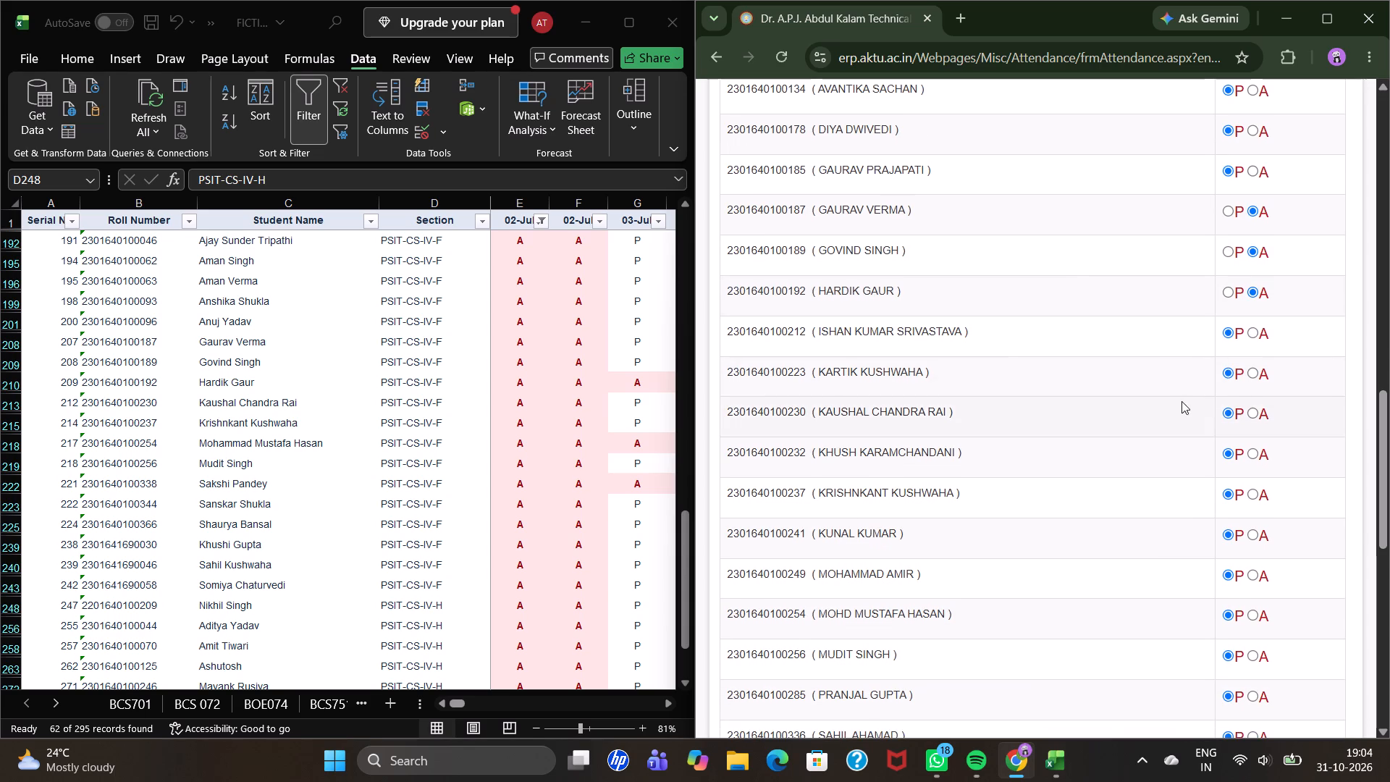
click(1252, 417)
scroll(1238, 586, down, 1)
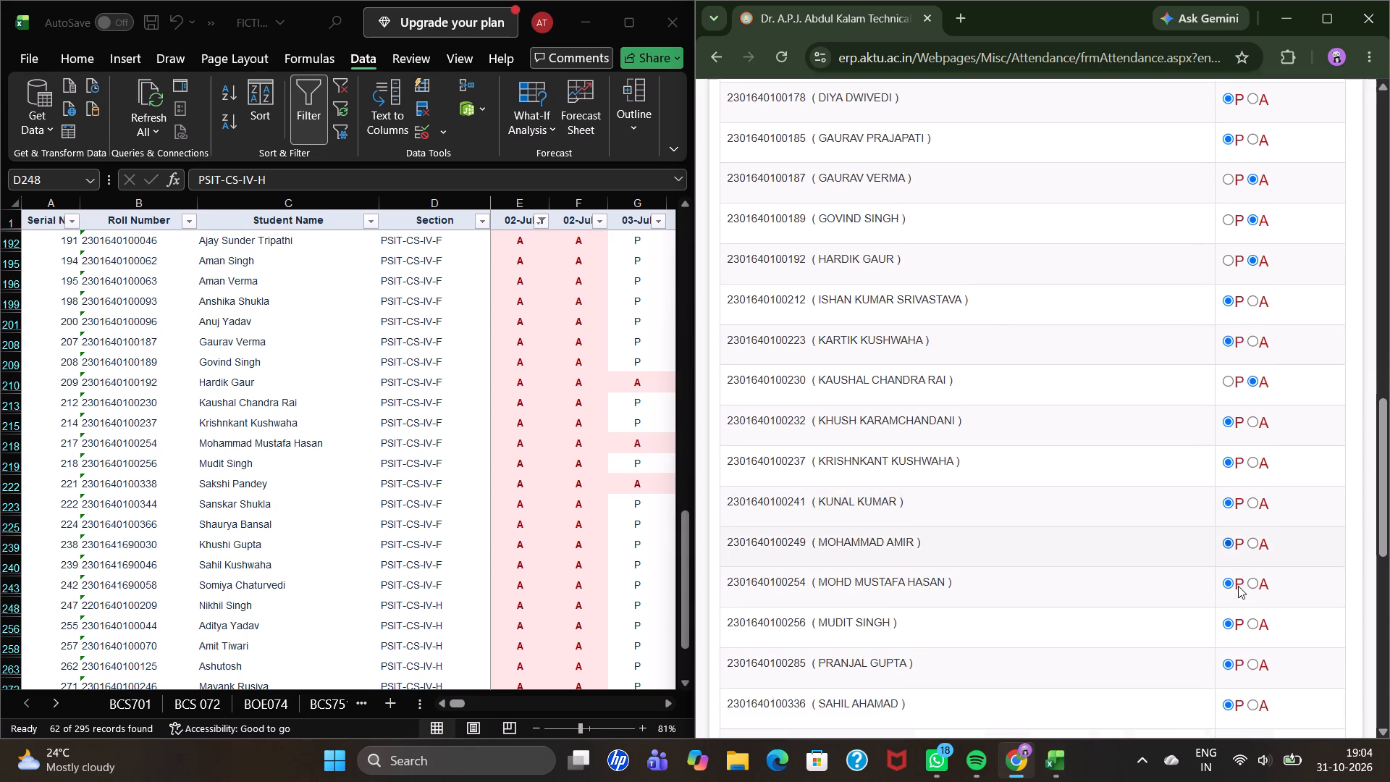
scroll(1238, 586, down, 1)
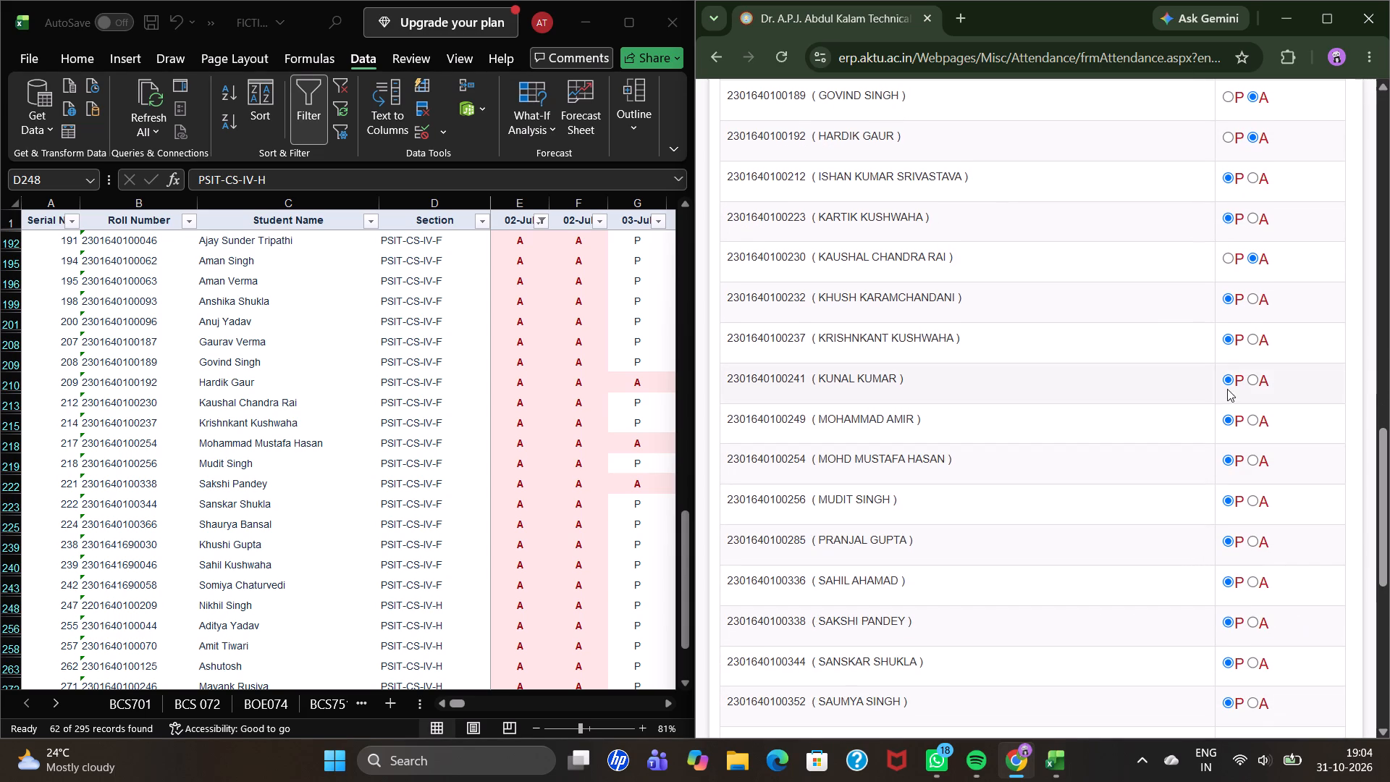
click(1254, 340)
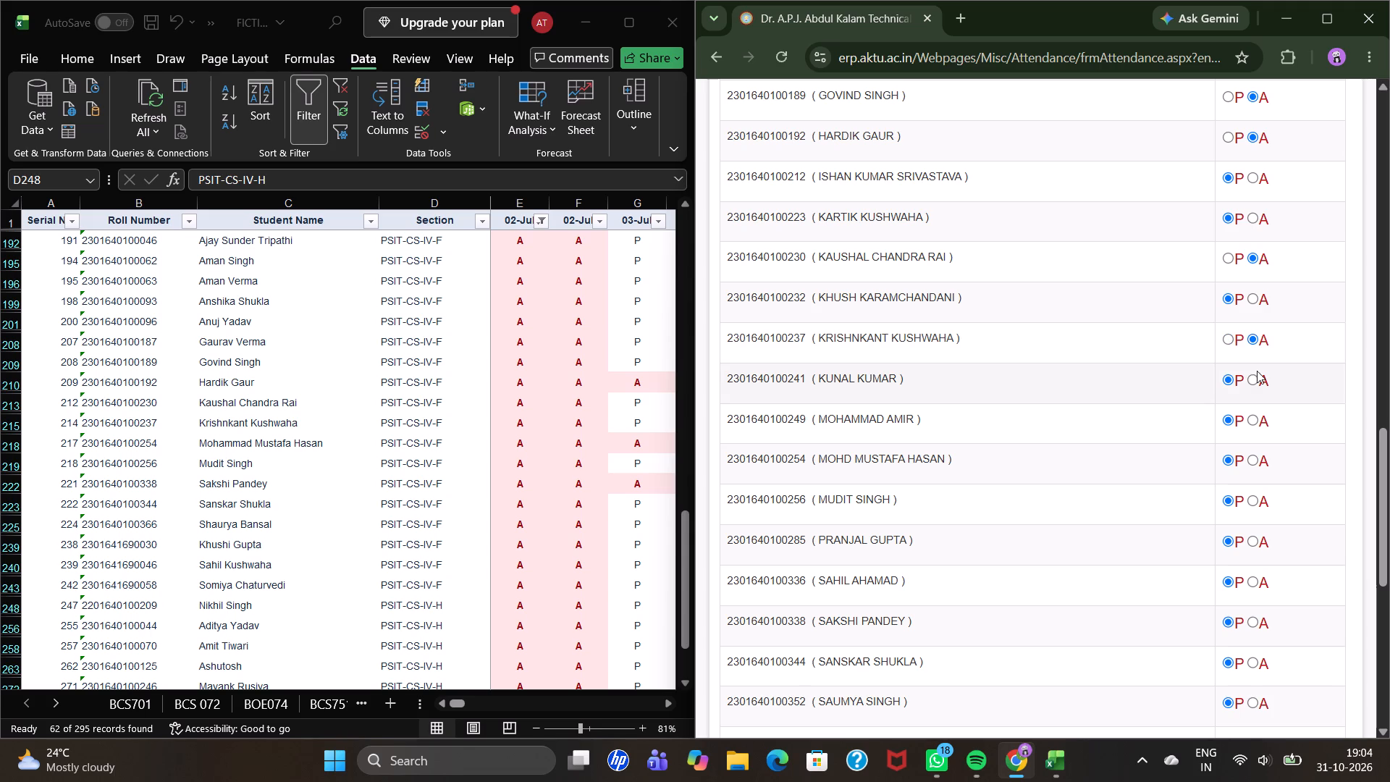
click(1254, 461)
click(1253, 500)
click(1252, 621)
scroll(1252, 621, down, 2)
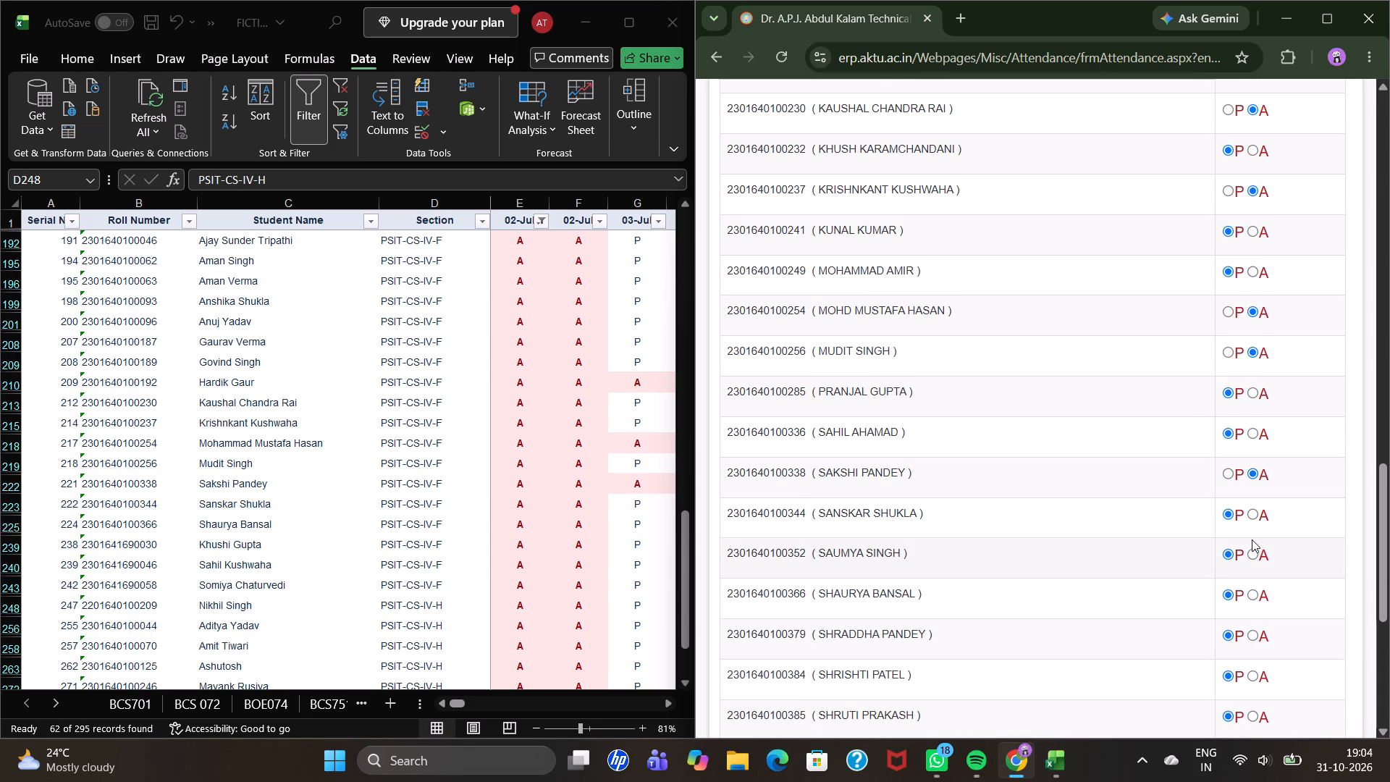
click(1252, 513)
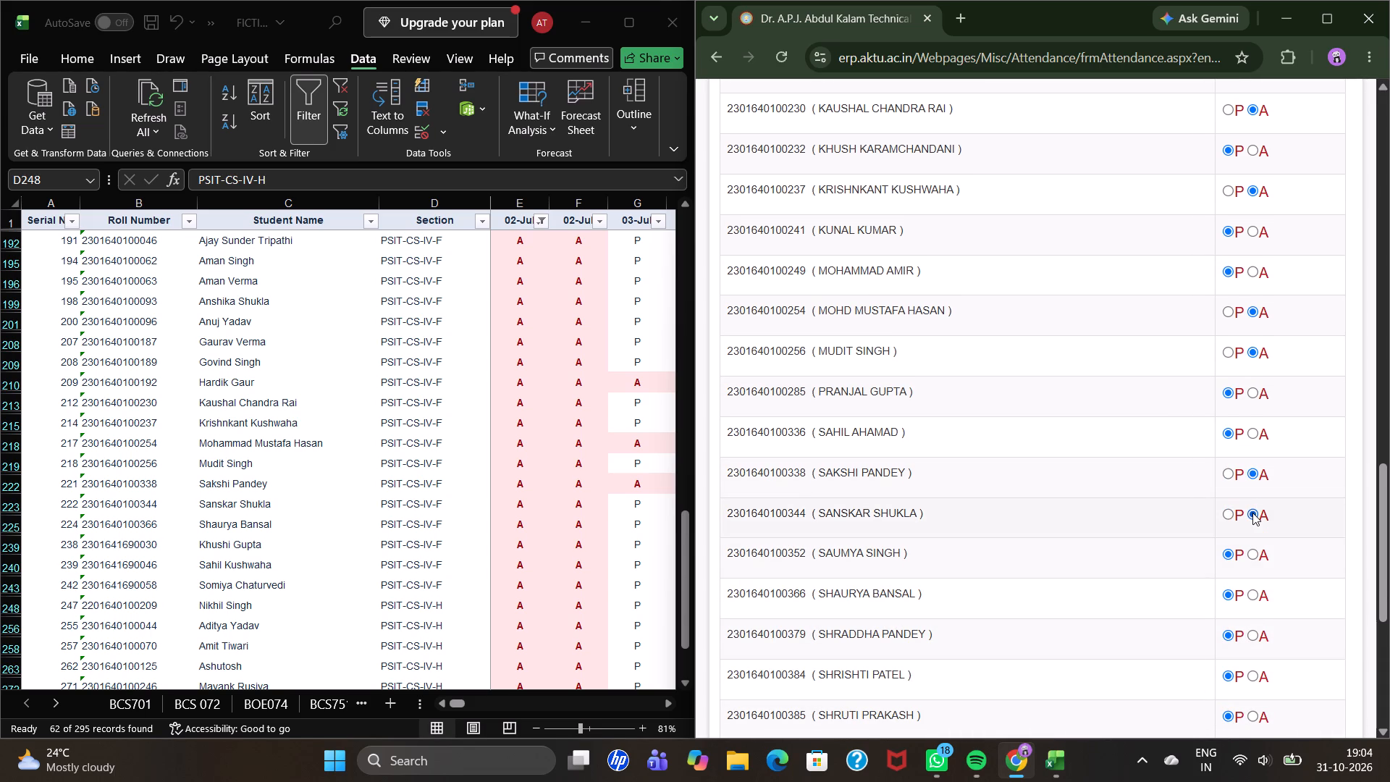
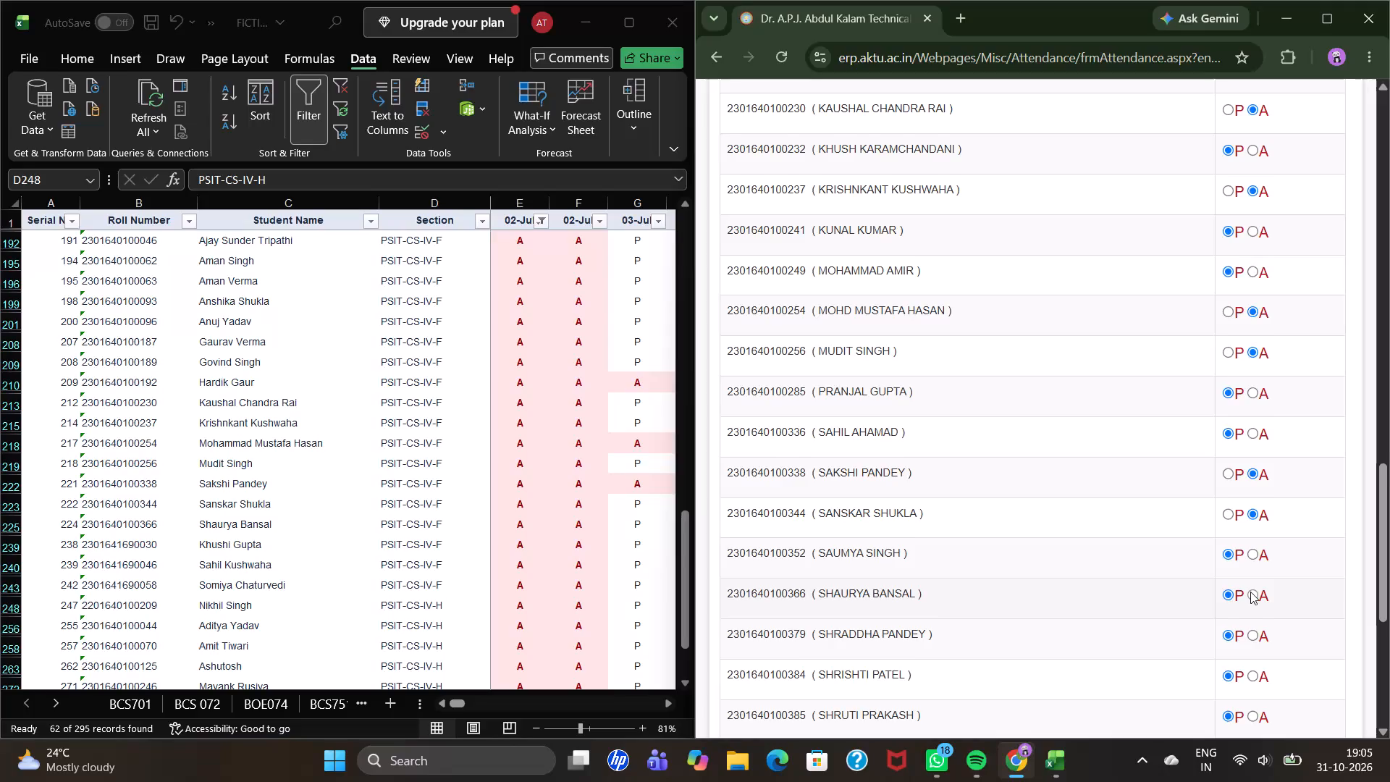
Examine the attendance form's remaining roll numbers after 344, down to the end of the list, for the remaining section F absentees.
scroll(1250, 592, down, 4)
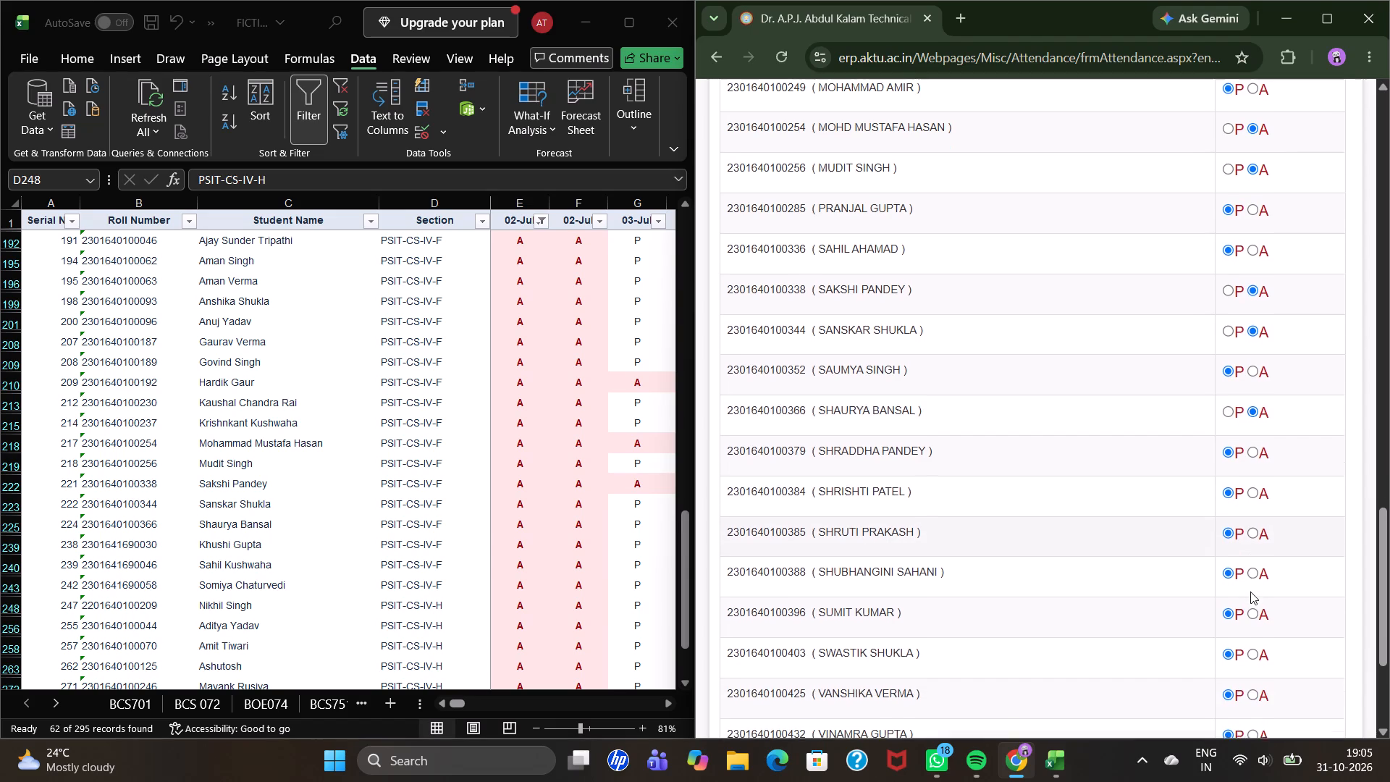
scroll(1250, 592, down, 2)
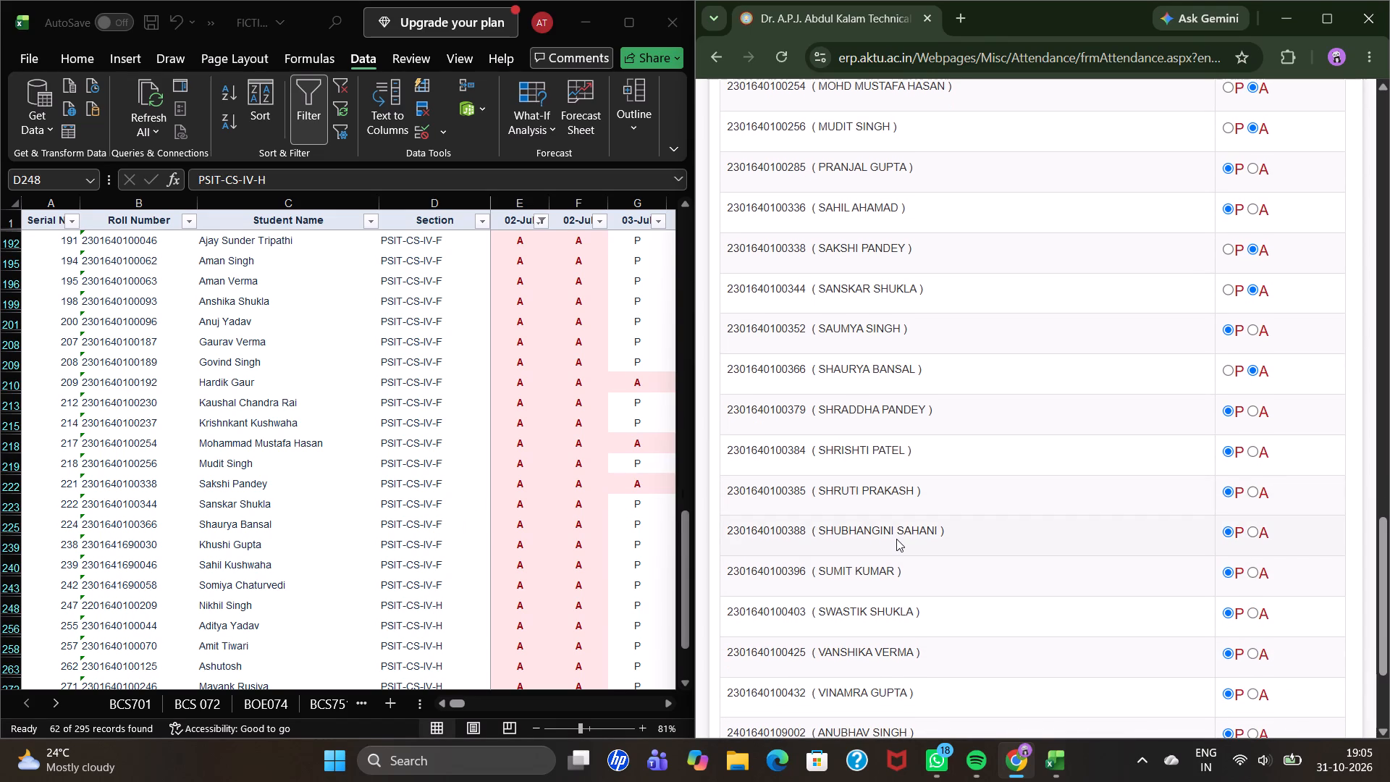
scroll(896, 539, right, 1)
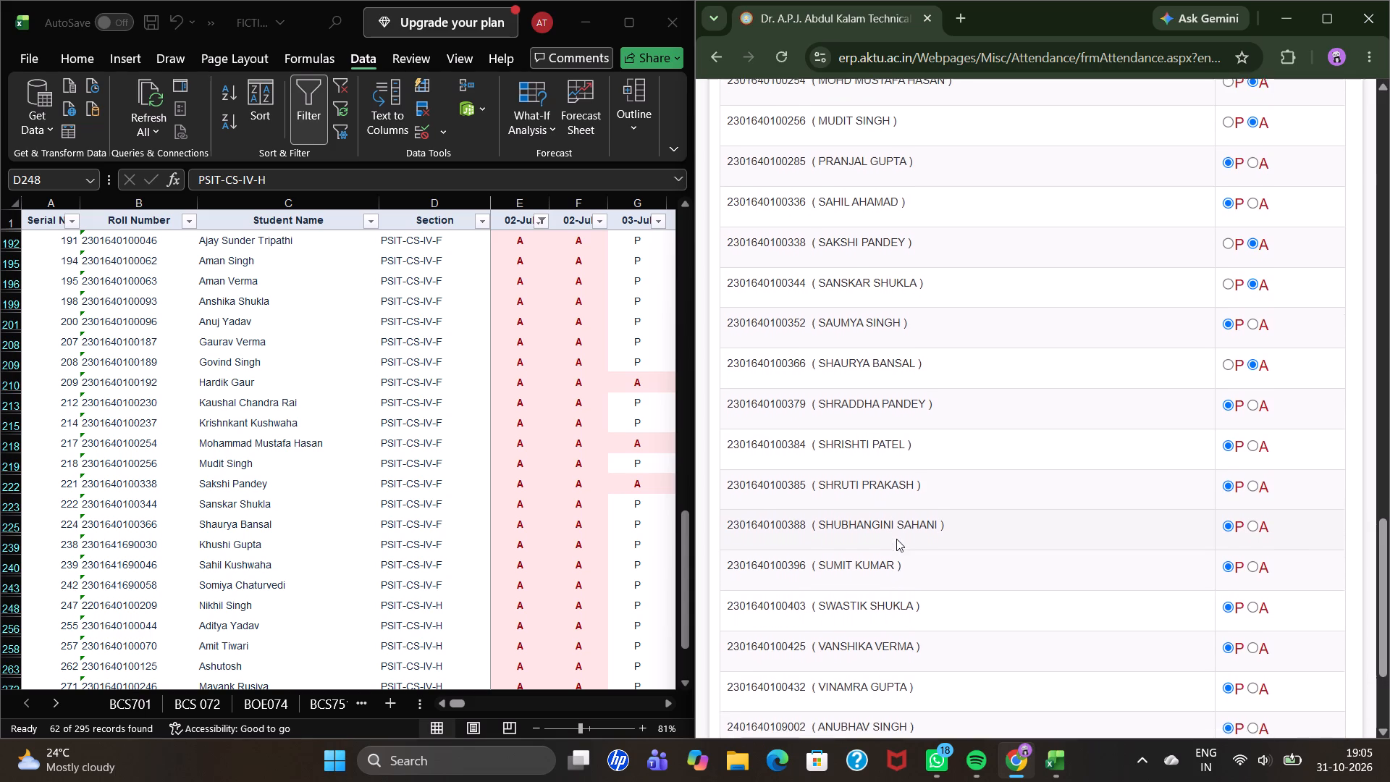
scroll(896, 539, right, 1)
scroll(896, 539, up, 2)
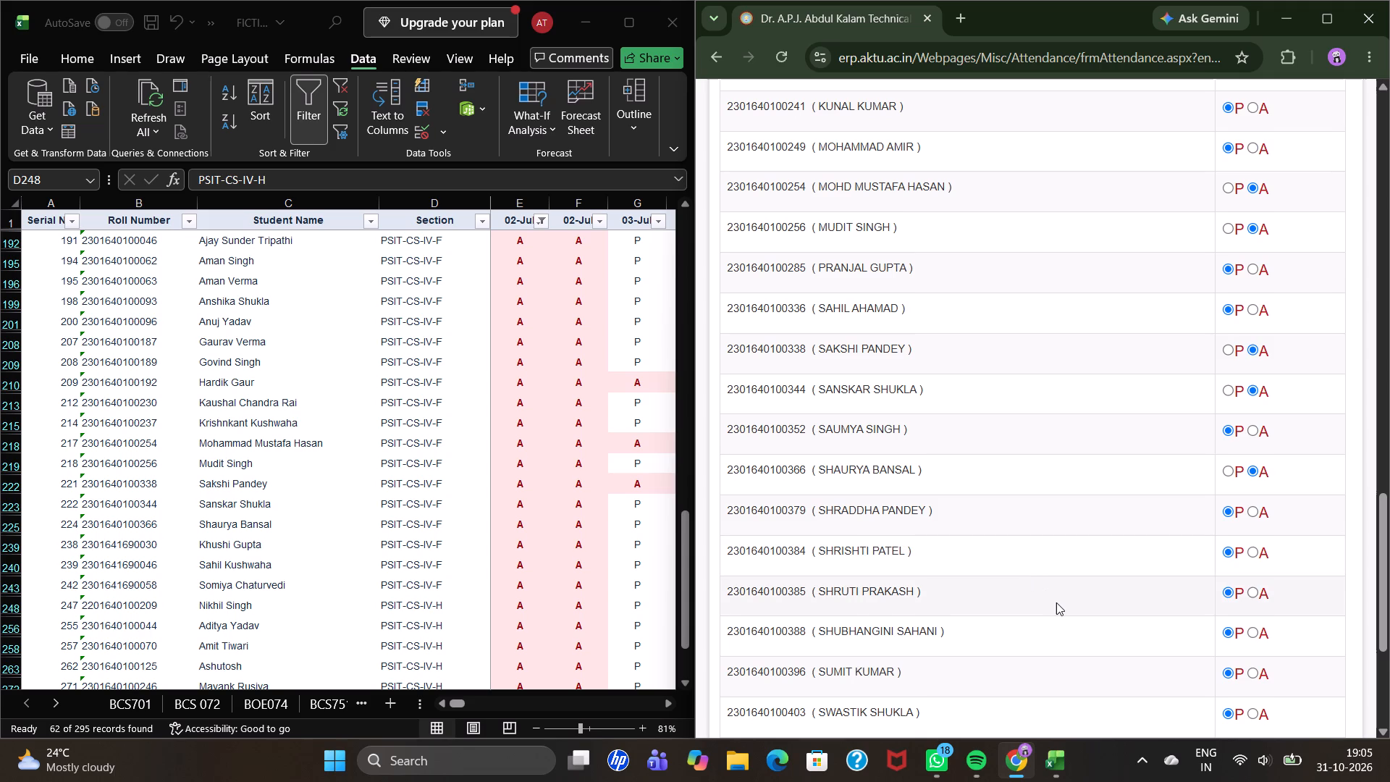
scroll(1056, 602, down, 1)
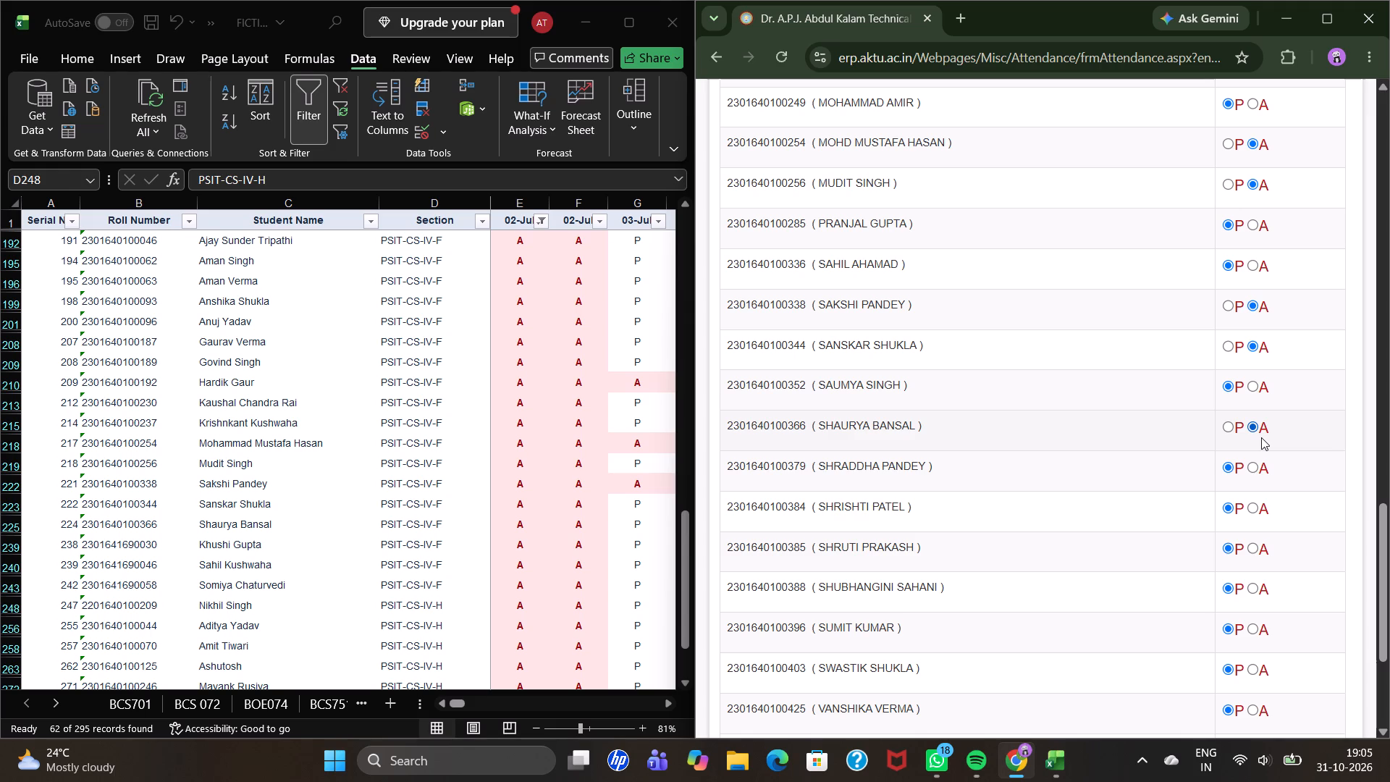
scroll(1261, 437, down, 1)
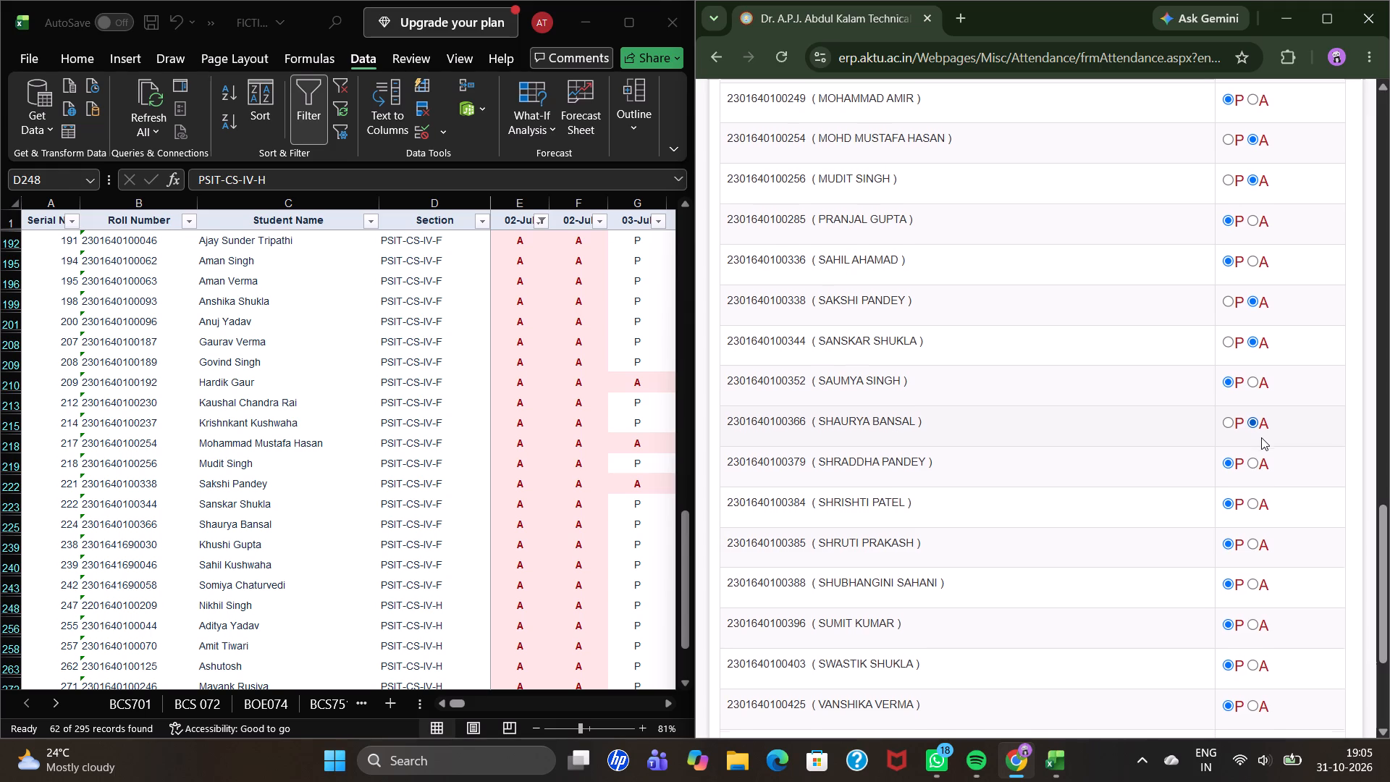
scroll(1261, 437, down, 2)
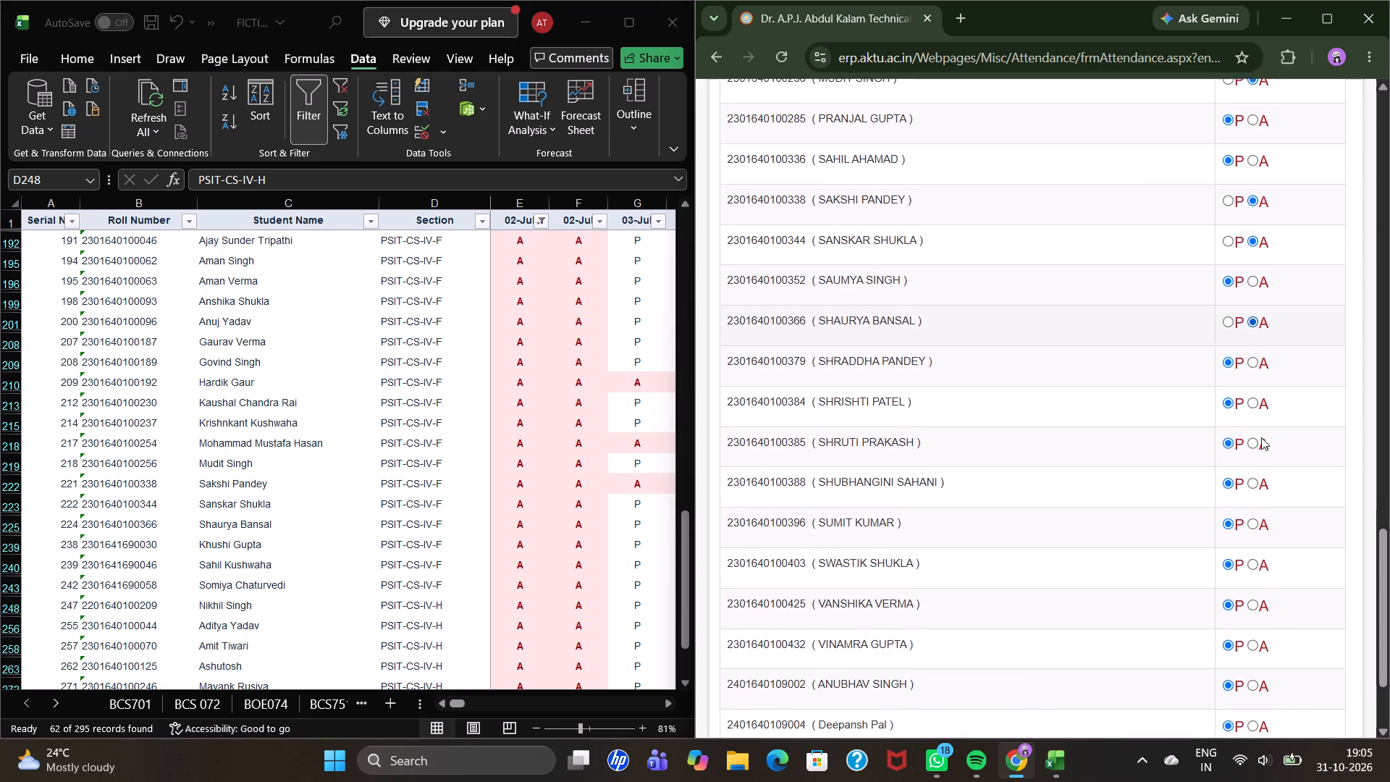
scroll(1261, 437, down, 5)
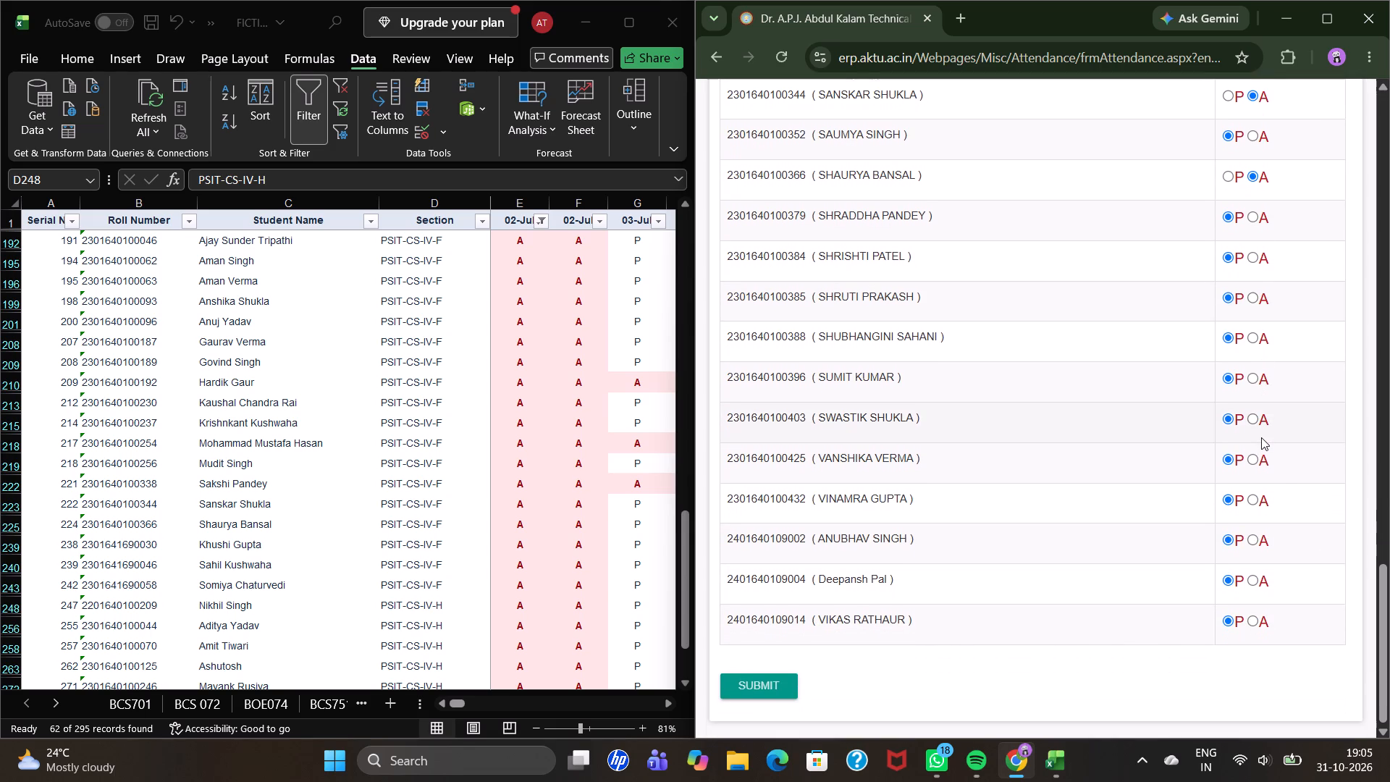
Review the P and A marks back through the attendance form against the workbook's filtered section F absentees, then return to the list's end.
scroll(1261, 437, up, 3)
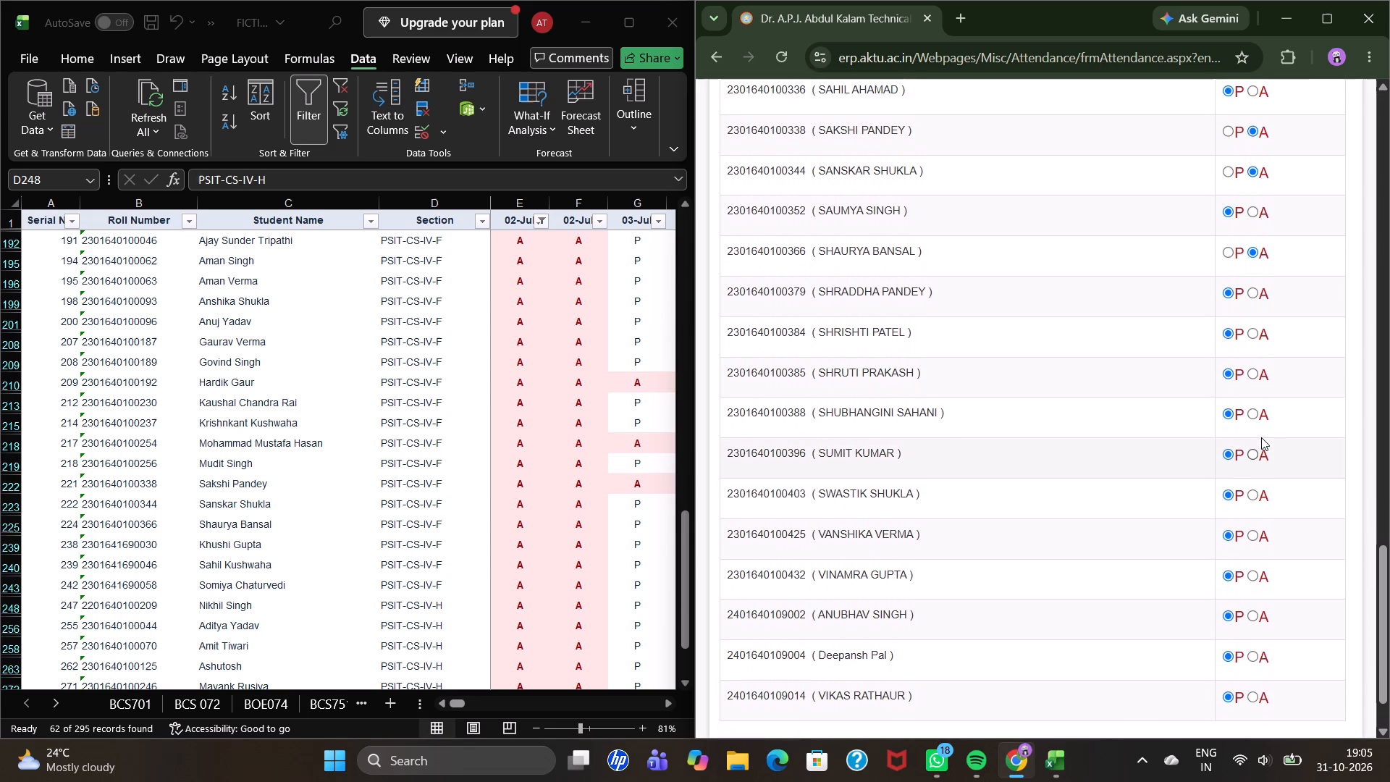
scroll(1261, 437, up, 2)
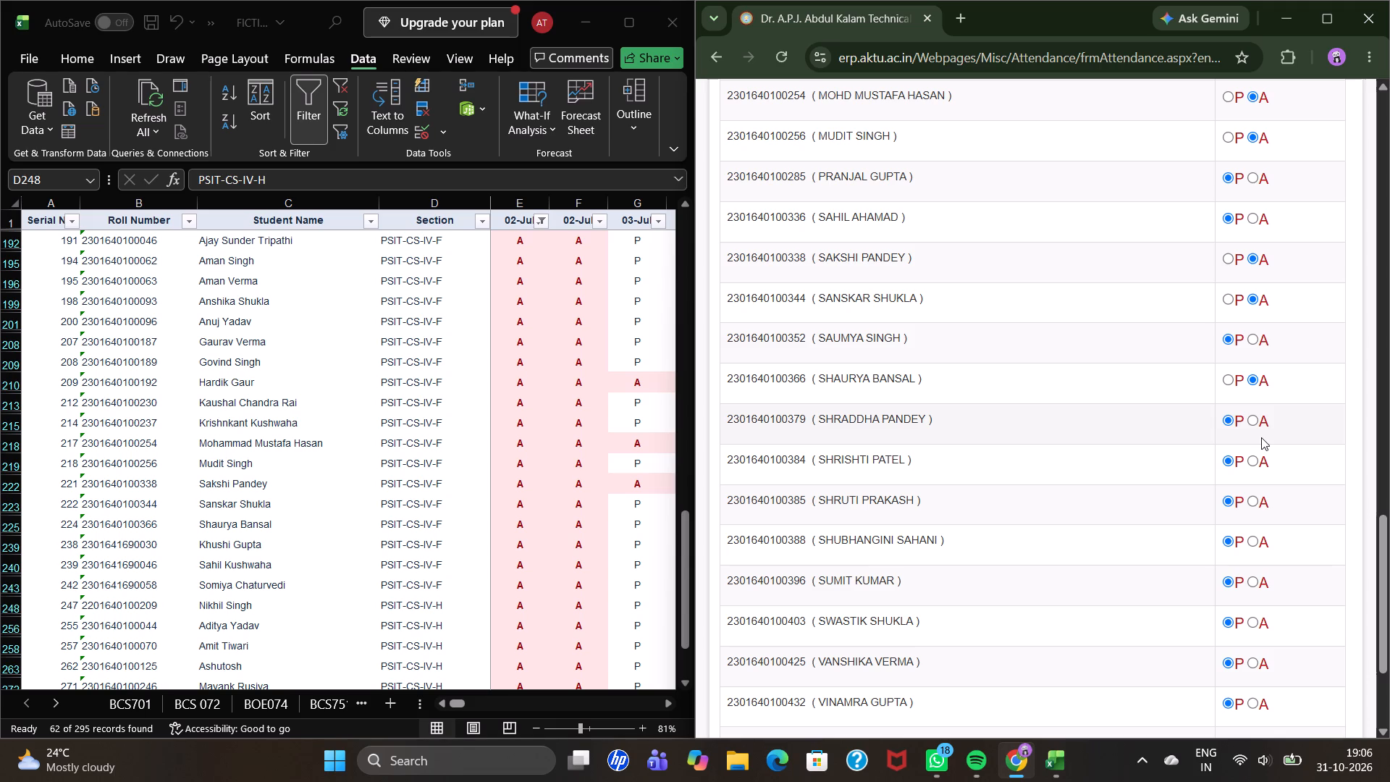
scroll(1261, 437, up, 2)
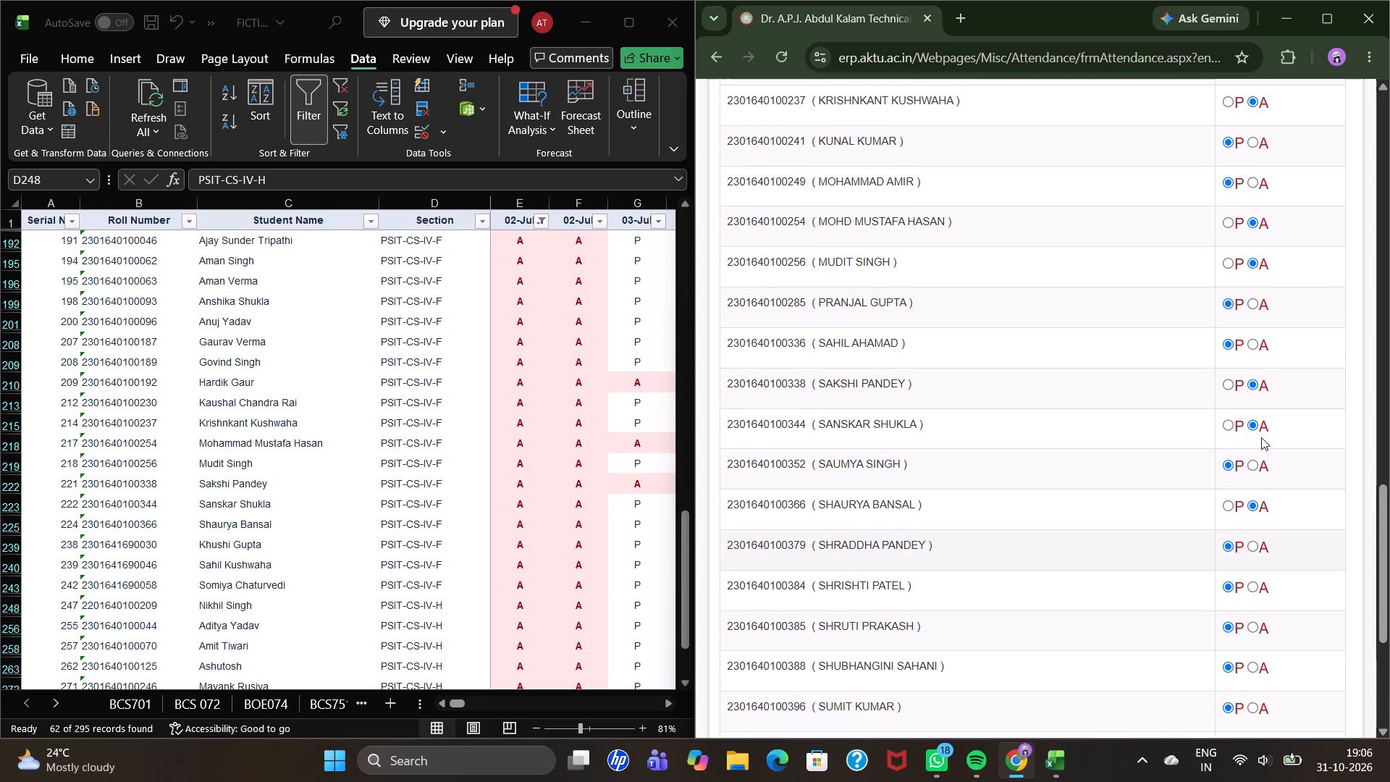
scroll(1261, 437, up, 4)
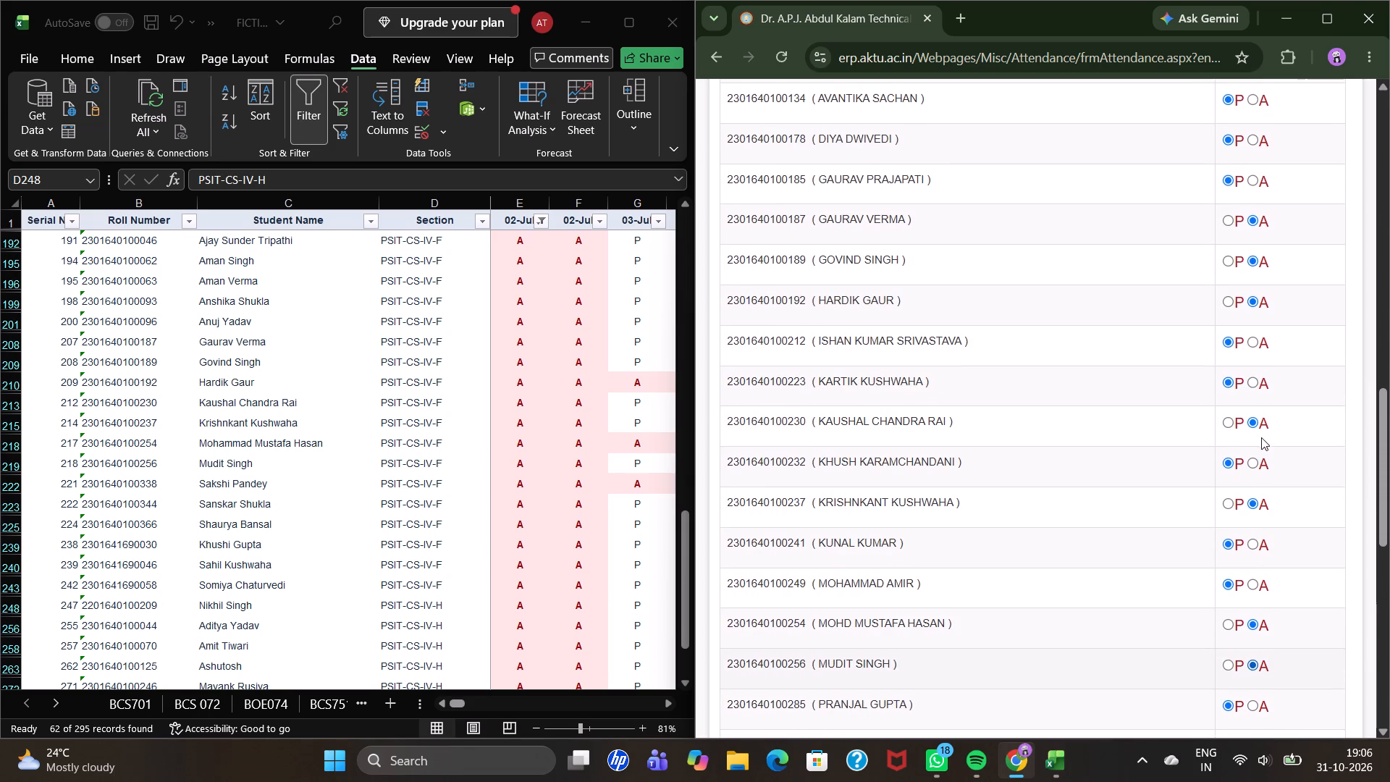
scroll(1261, 437, up, 4)
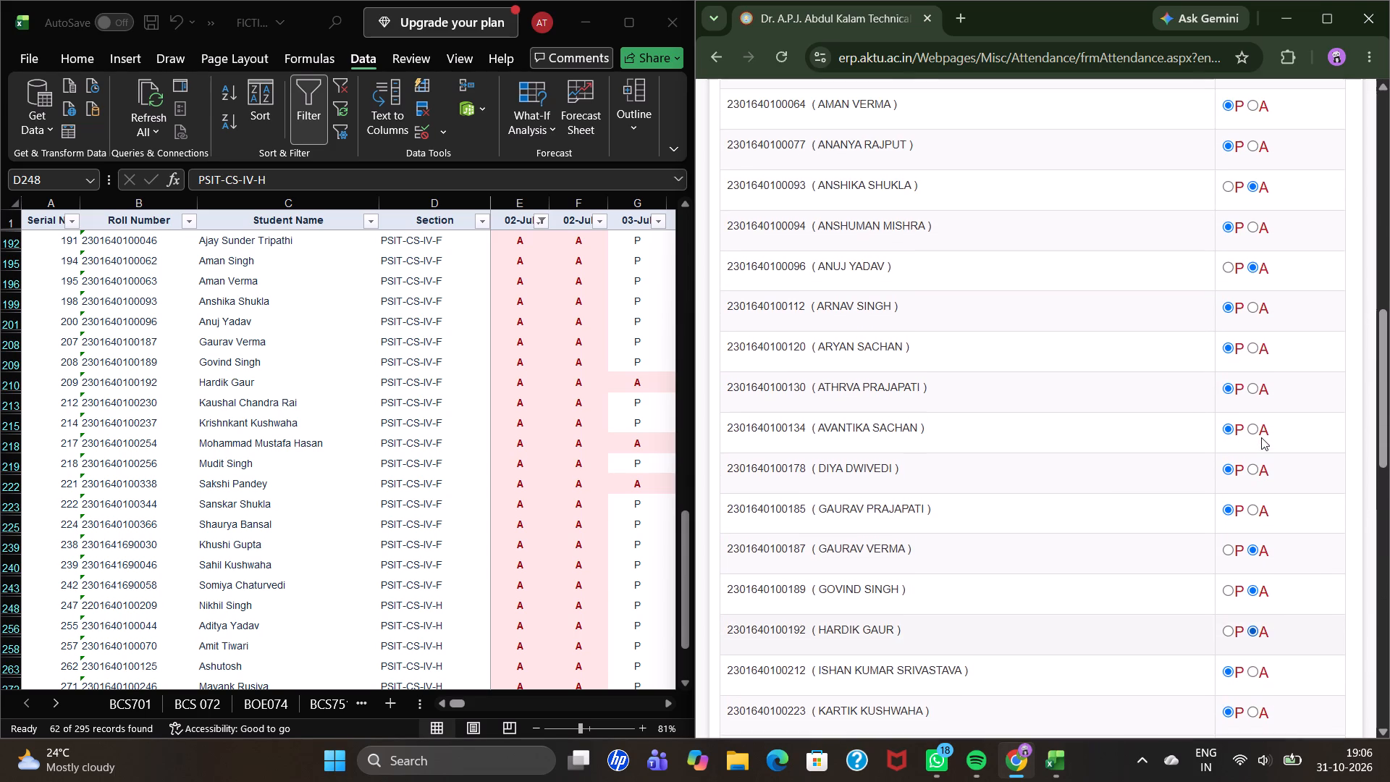
scroll(1261, 437, up, 3)
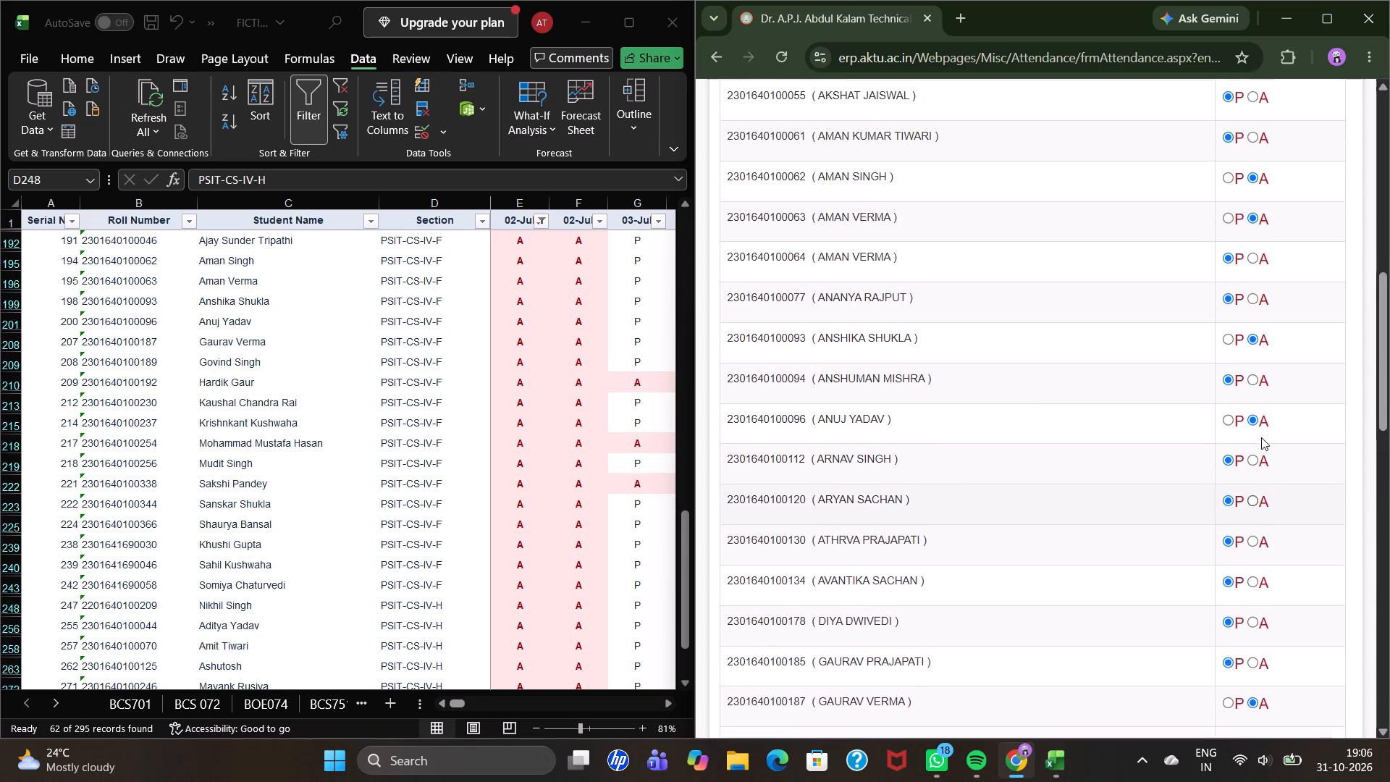
scroll(1261, 437, up, 4)
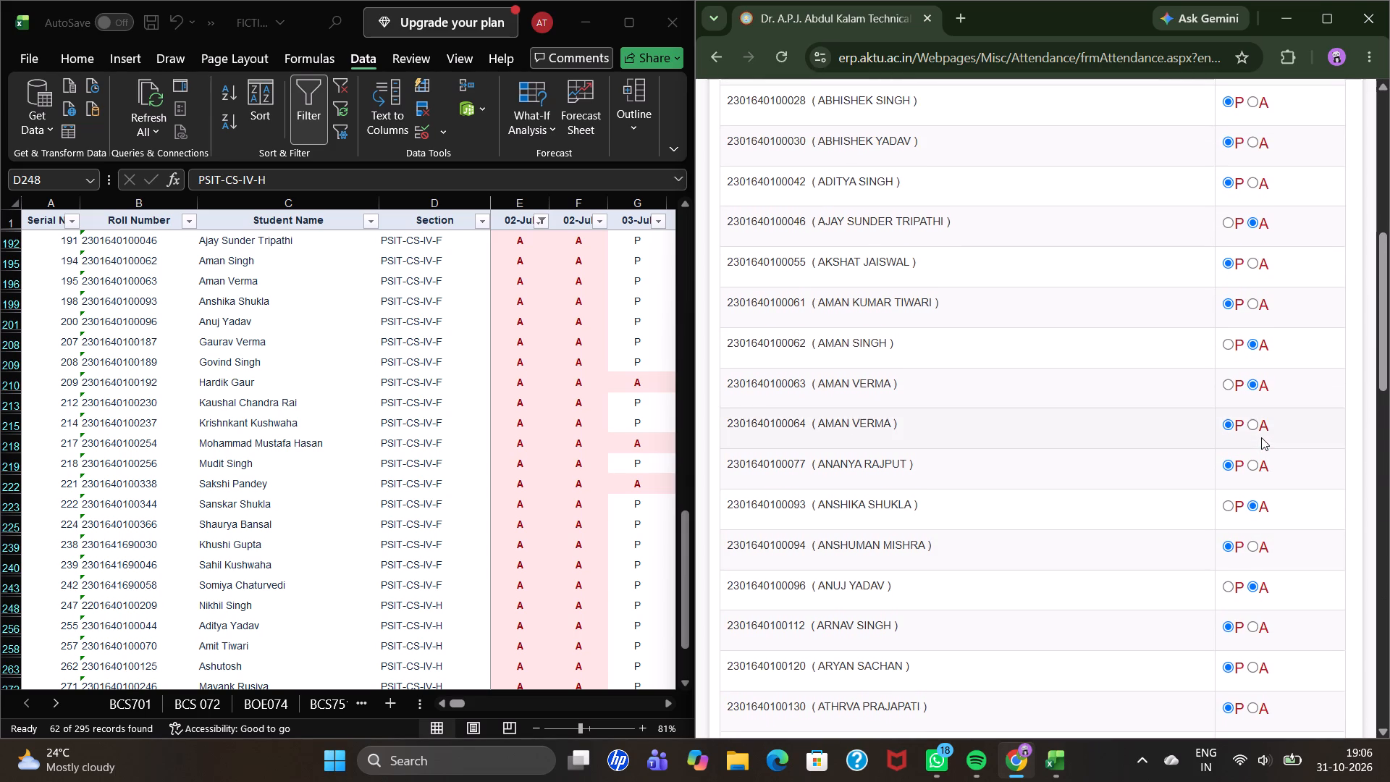
scroll(1261, 437, up, 2)
scroll(1261, 437, down, 6)
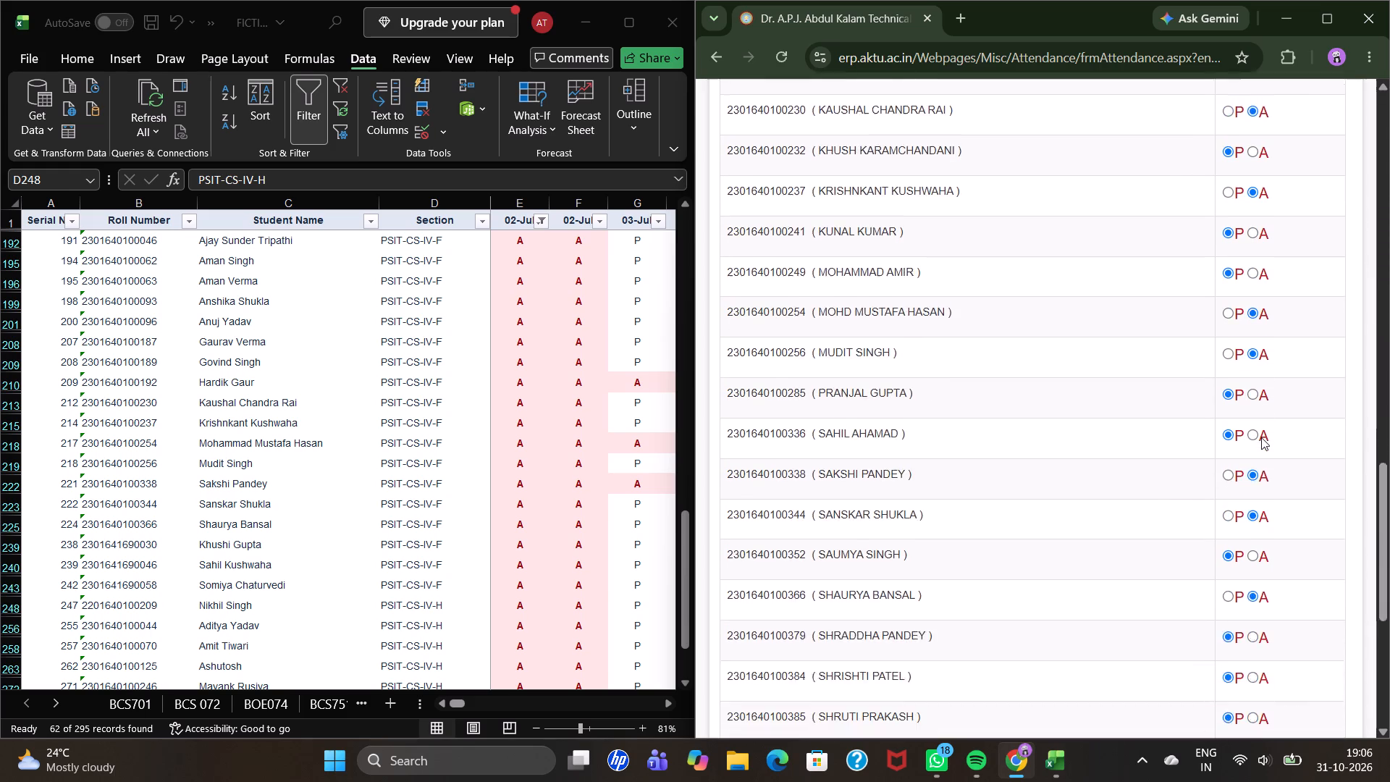
scroll(1261, 437, down, 3)
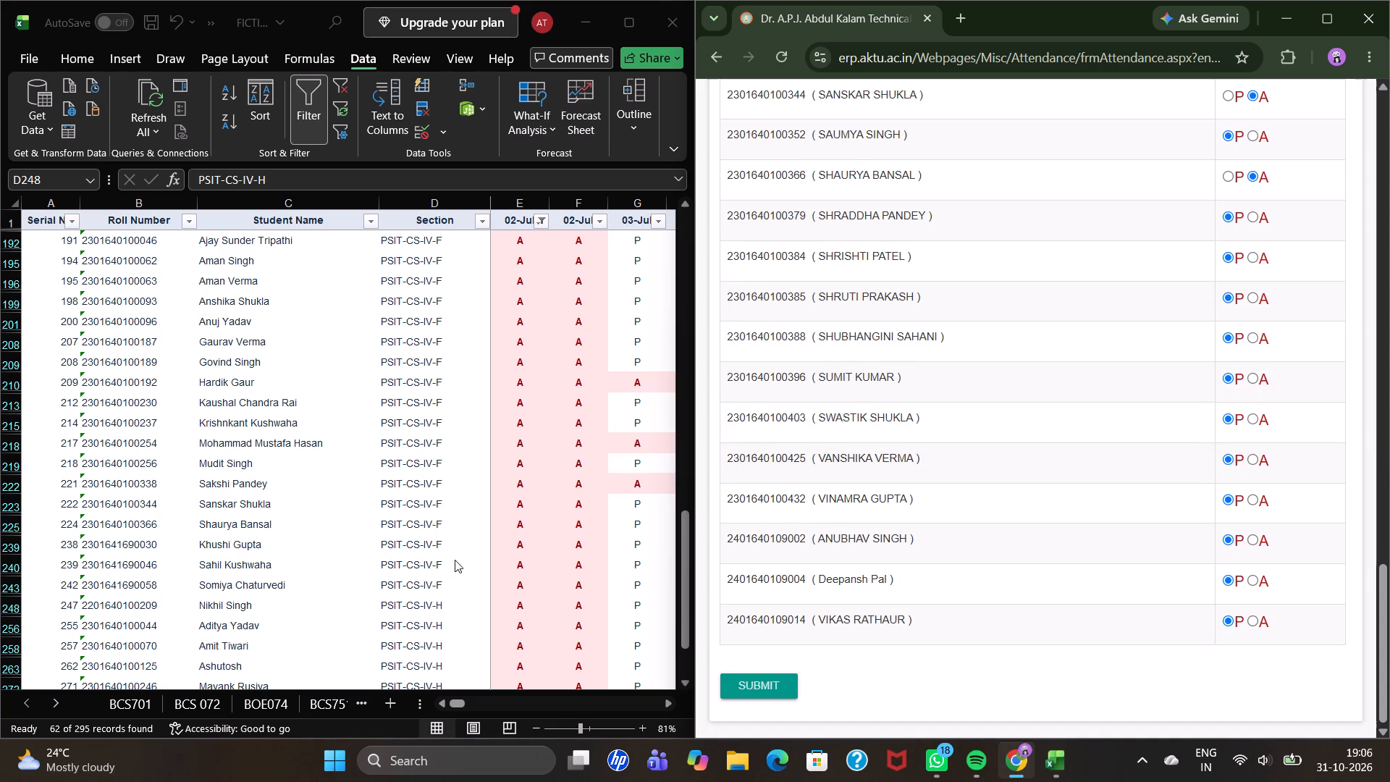
In the Excel workbook, select the section cell of the last PSIT-CS-IV-F absentee.
click(445, 581)
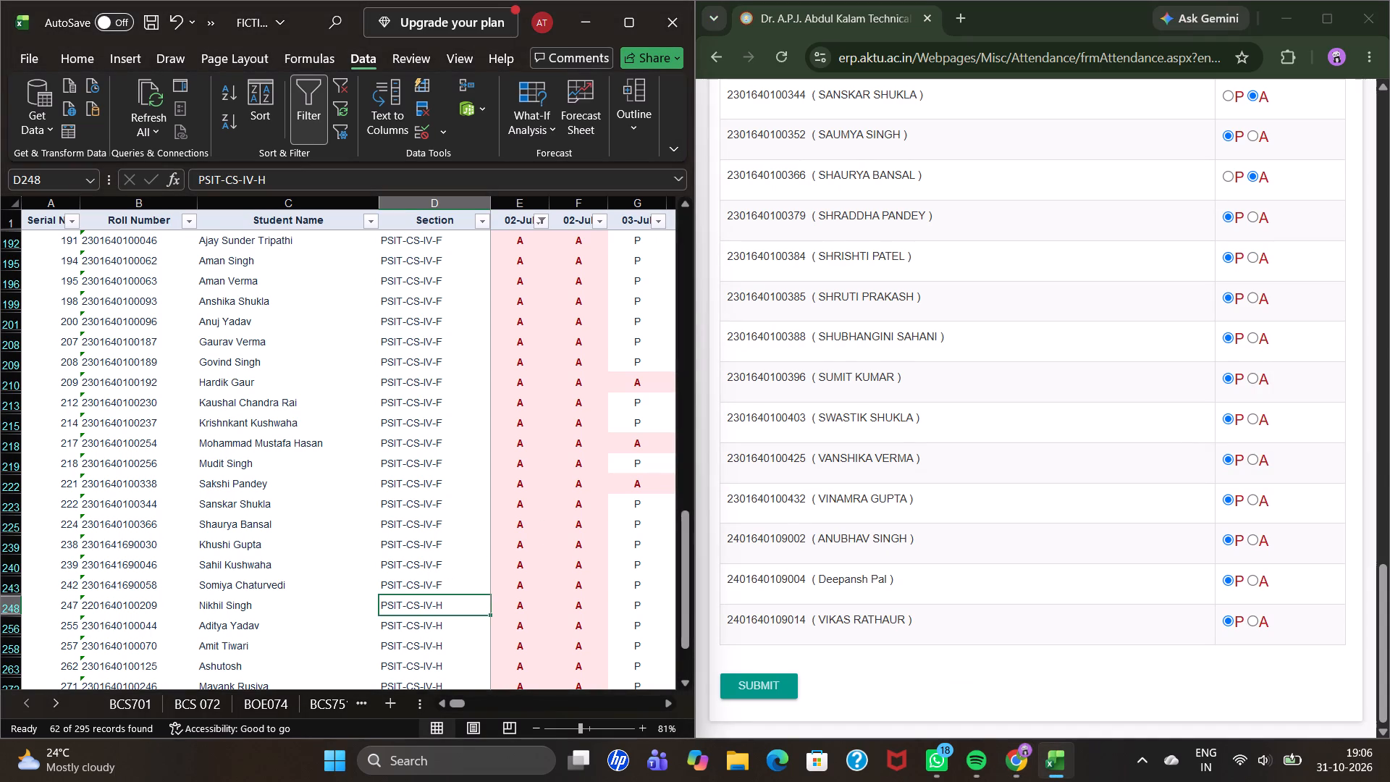
click(445, 581)
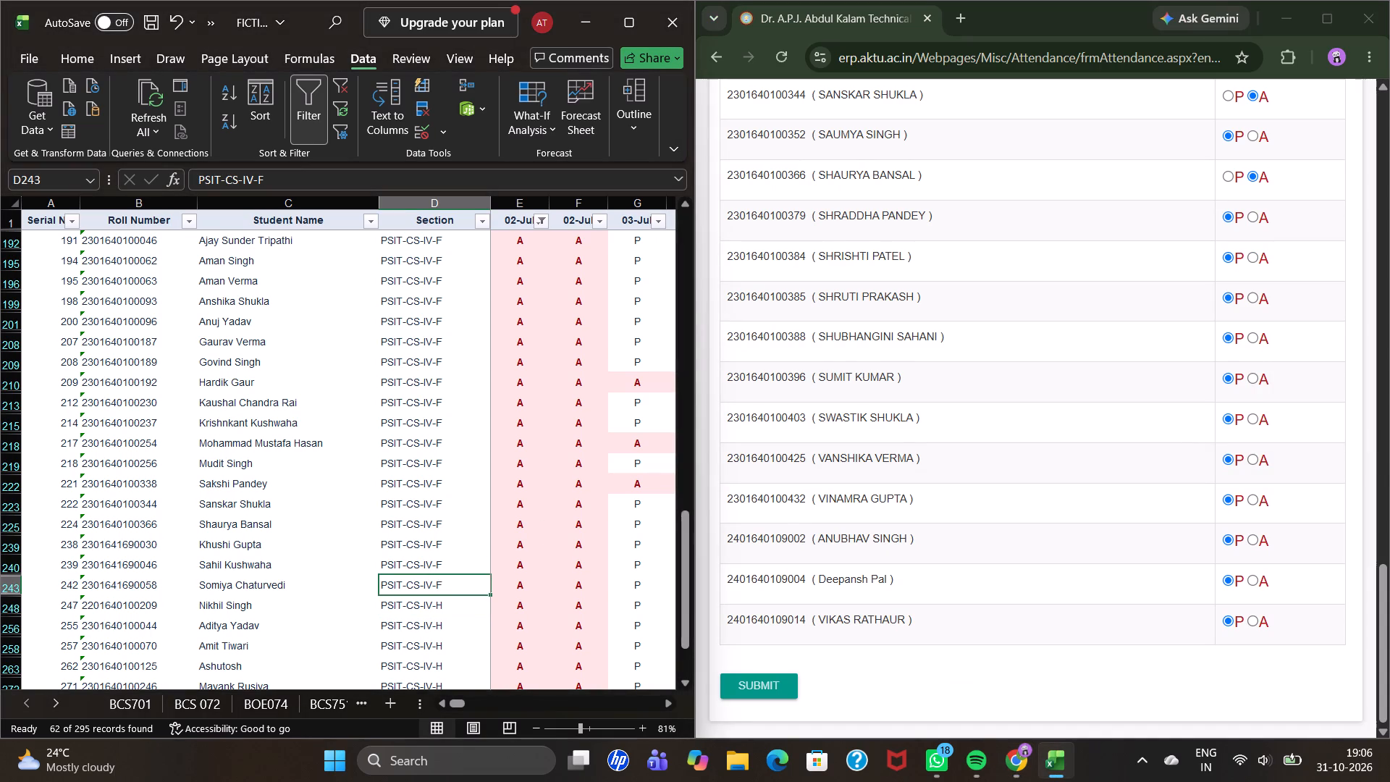
Recheck the 02/Jul/2026 attendance form from its register details down to the last student, comparing the marks with the section F absentees.
scroll(973, 316, up, 7)
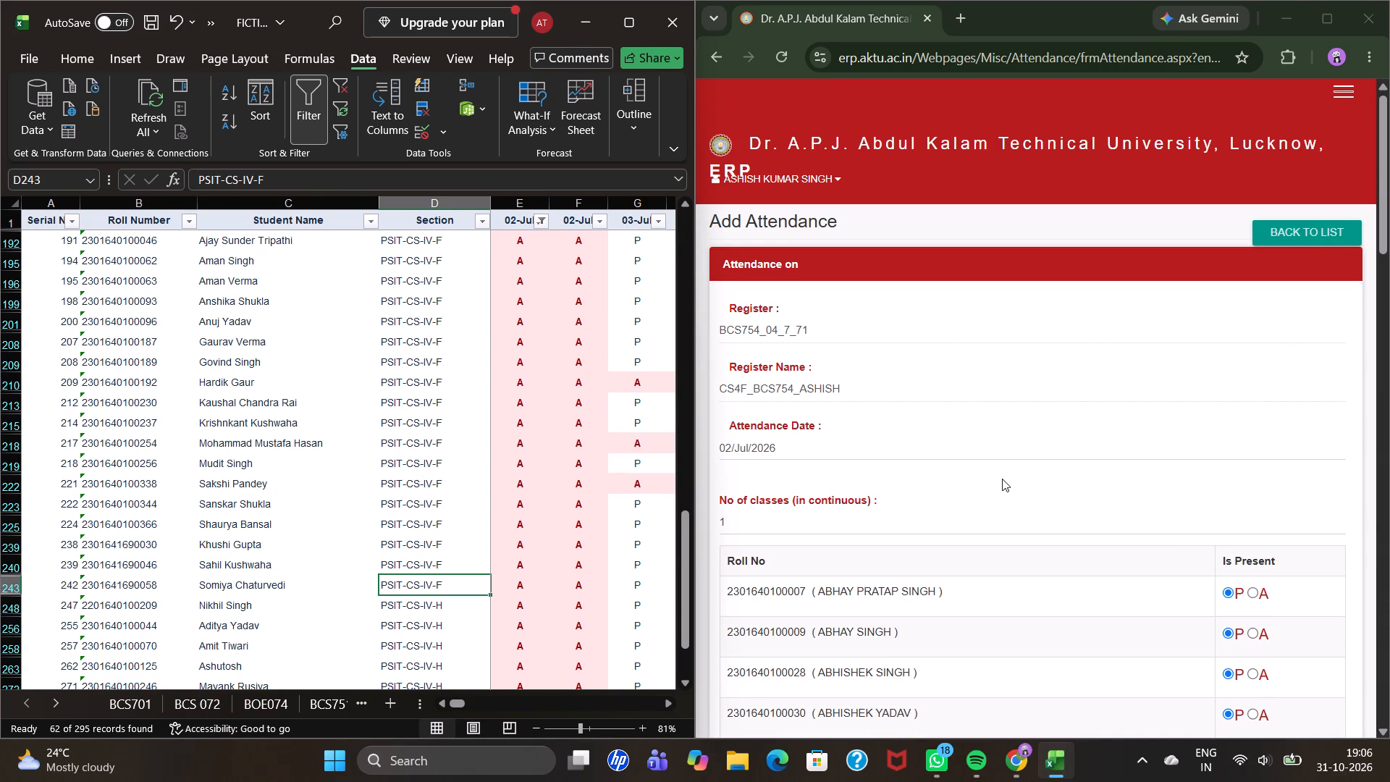
scroll(995, 563, down, 5)
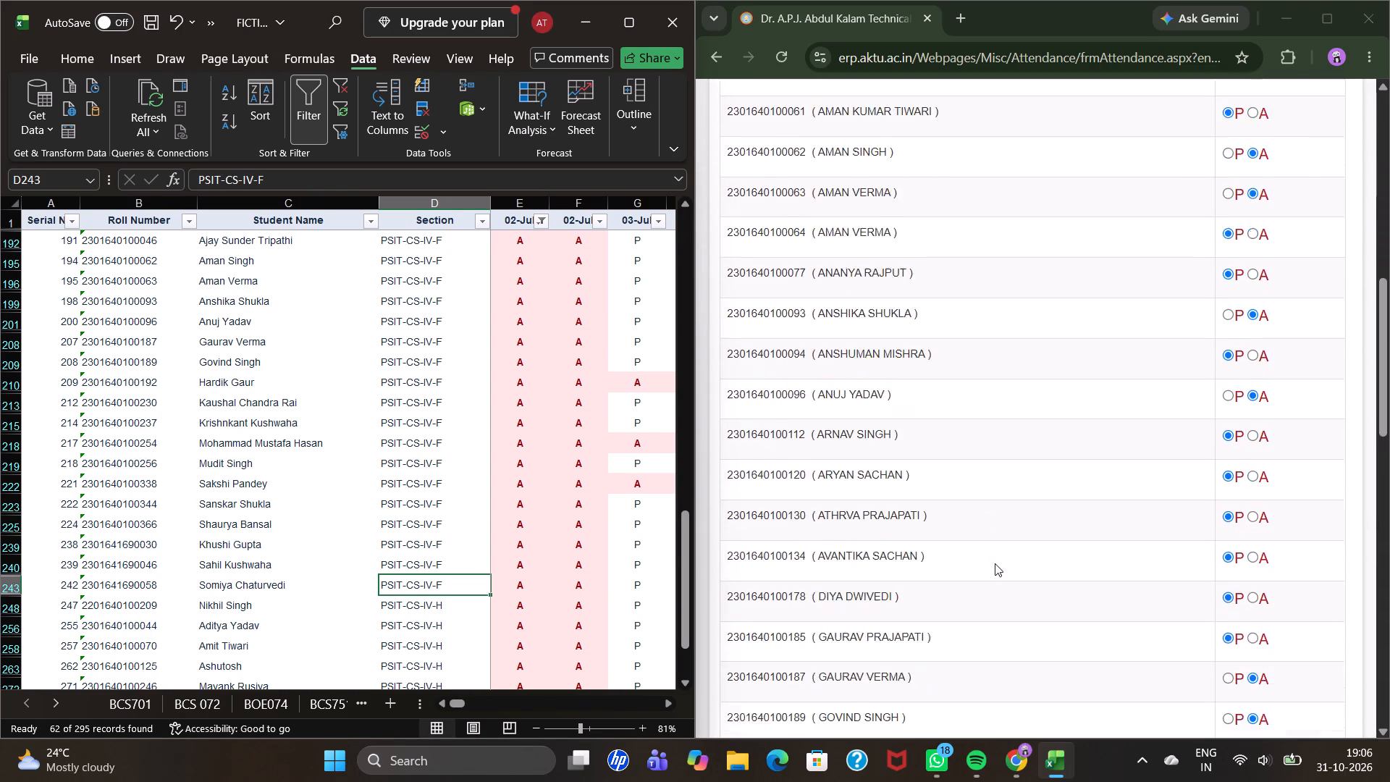
scroll(995, 563, down, 7)
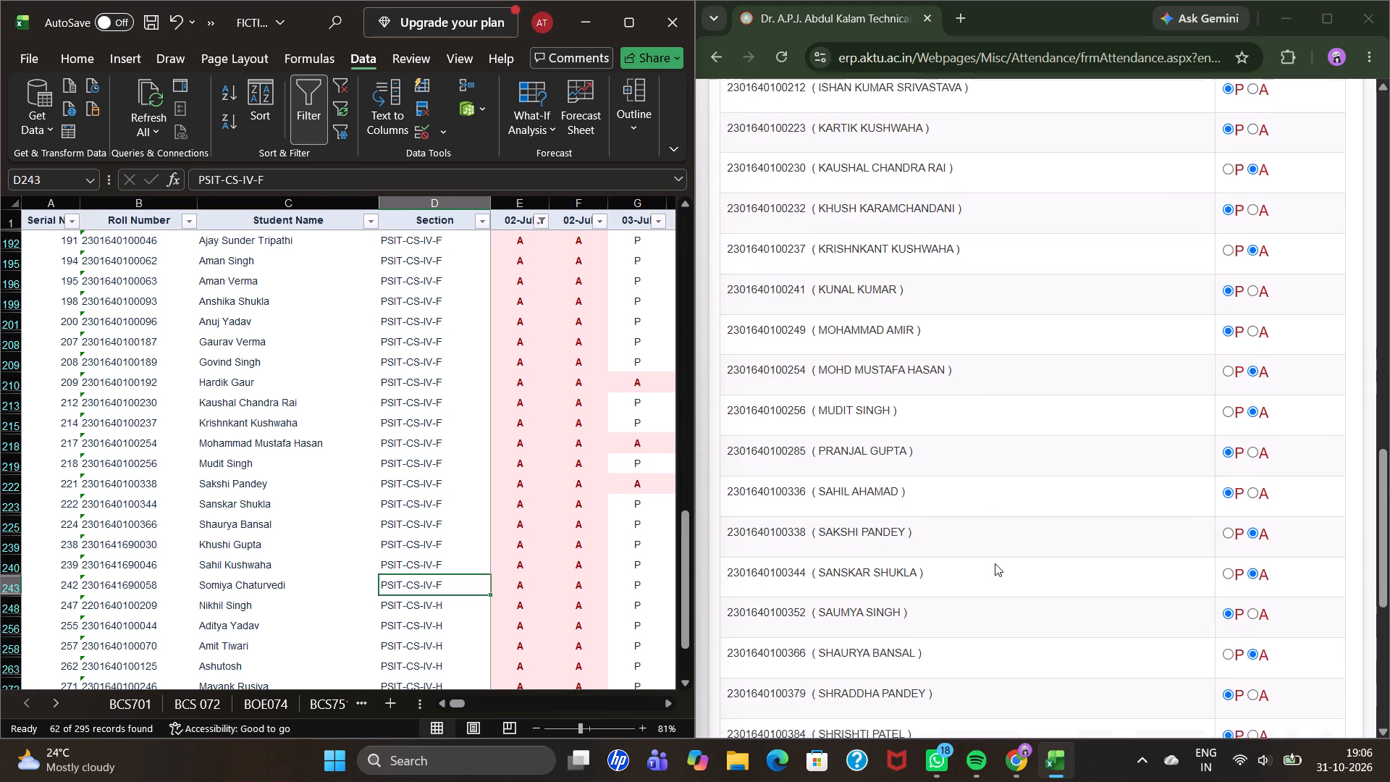
scroll(995, 563, down, 3)
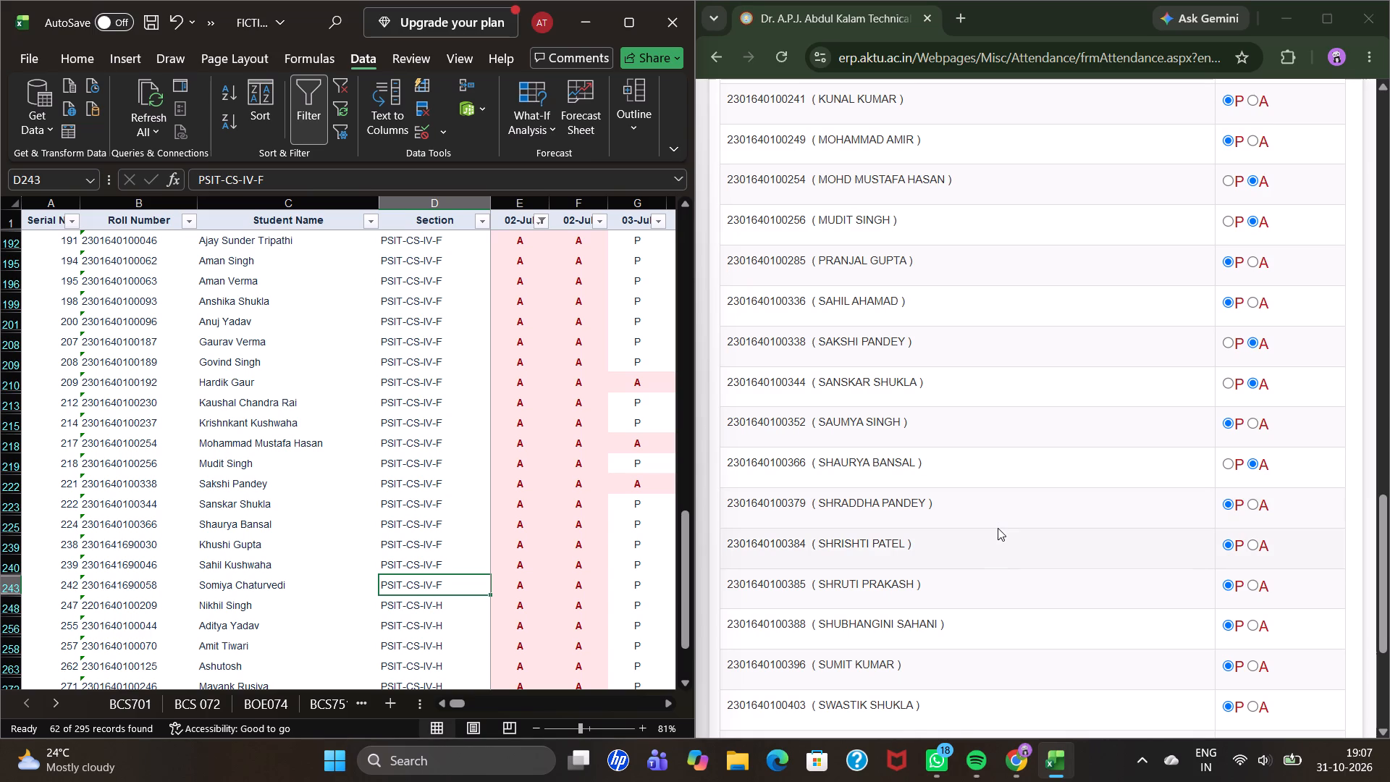
scroll(998, 528, down, 2)
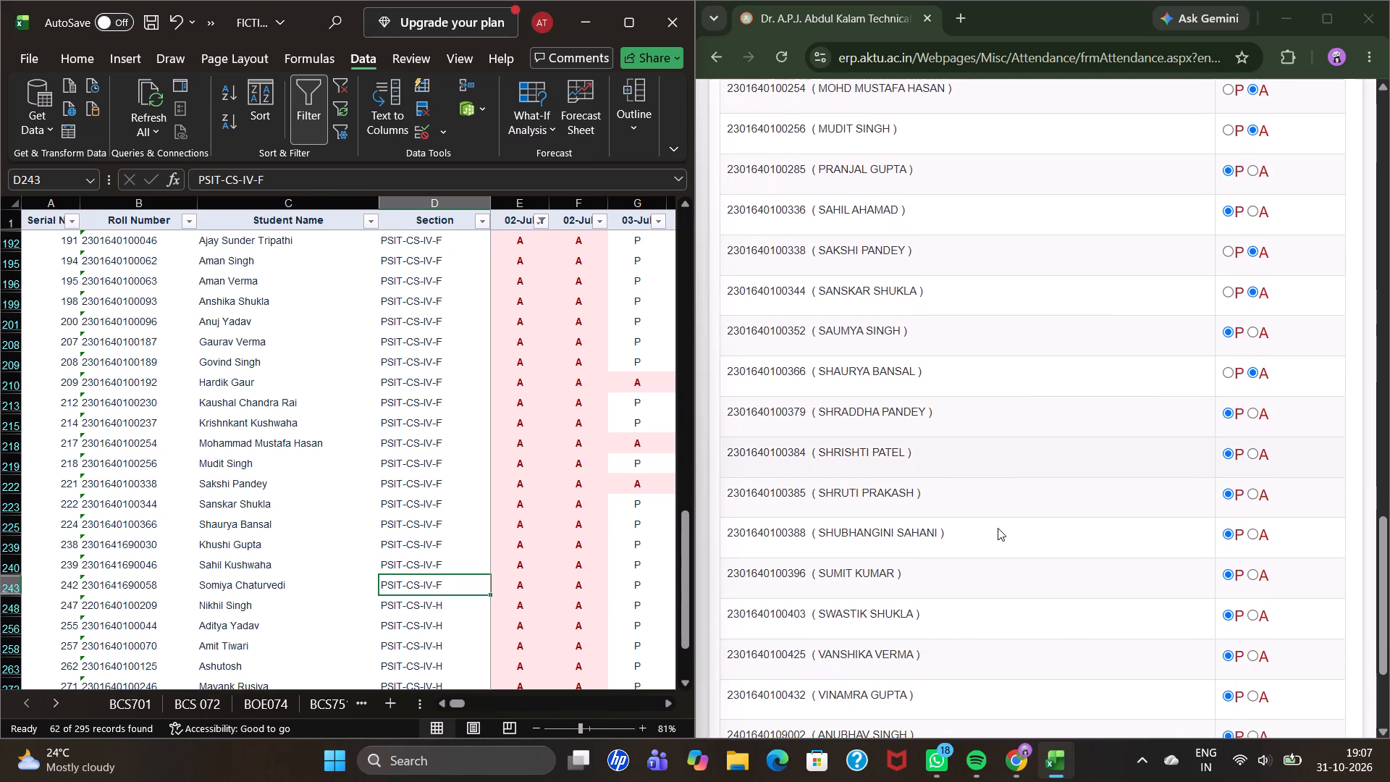
scroll(998, 528, down, 3)
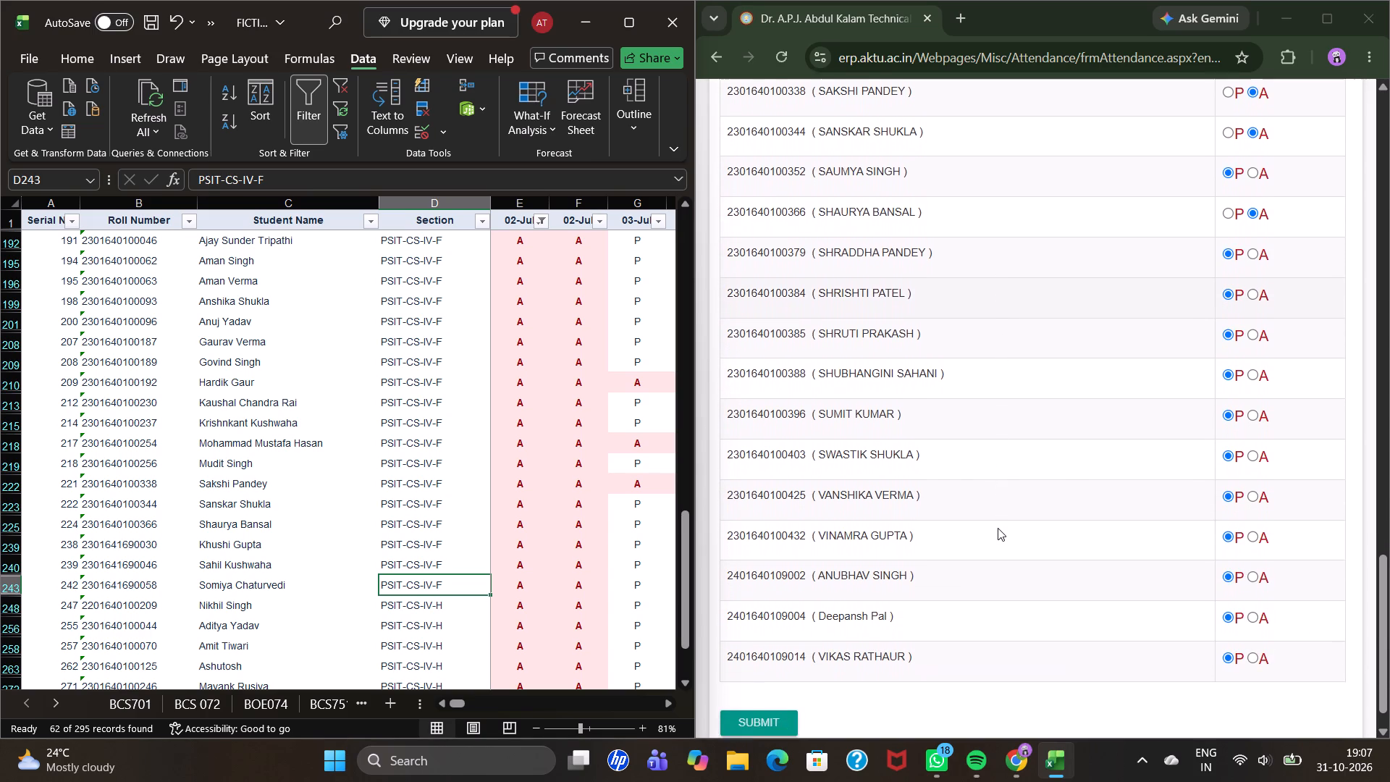
scroll(998, 528, down, 1)
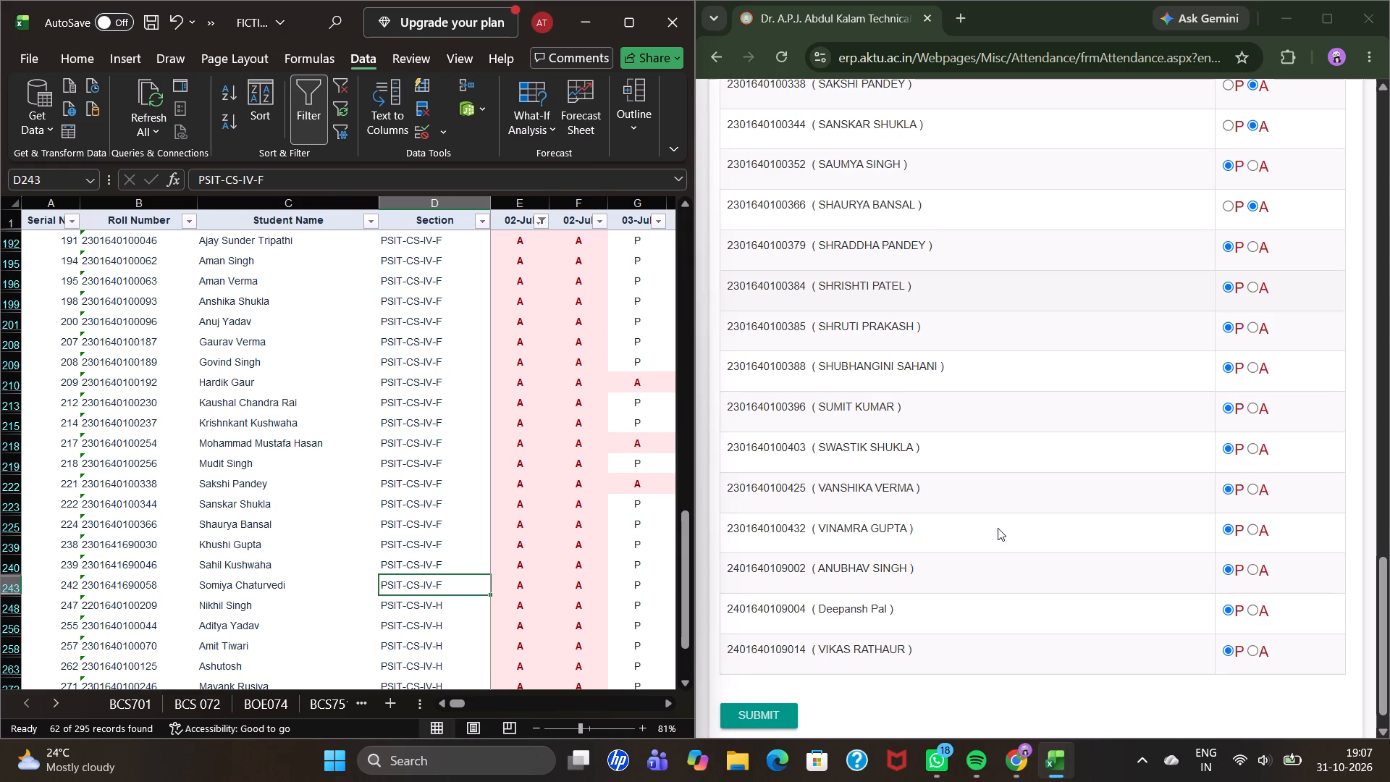
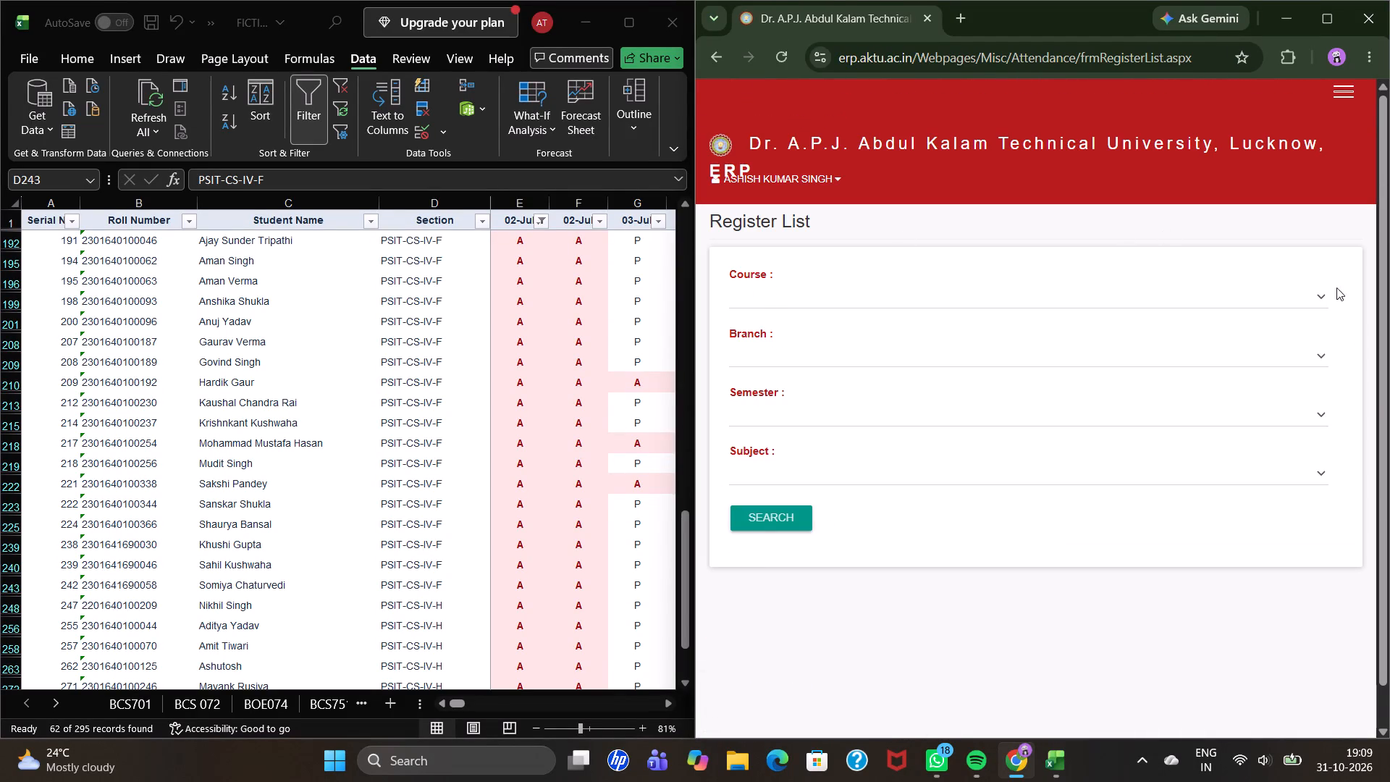
Search the register list for Bachelor of Technology, Computer Science and Engineering, semester 7, subject BCS754 (Startup and Entrepreneurial Activity Assessment#).
click(1323, 293)
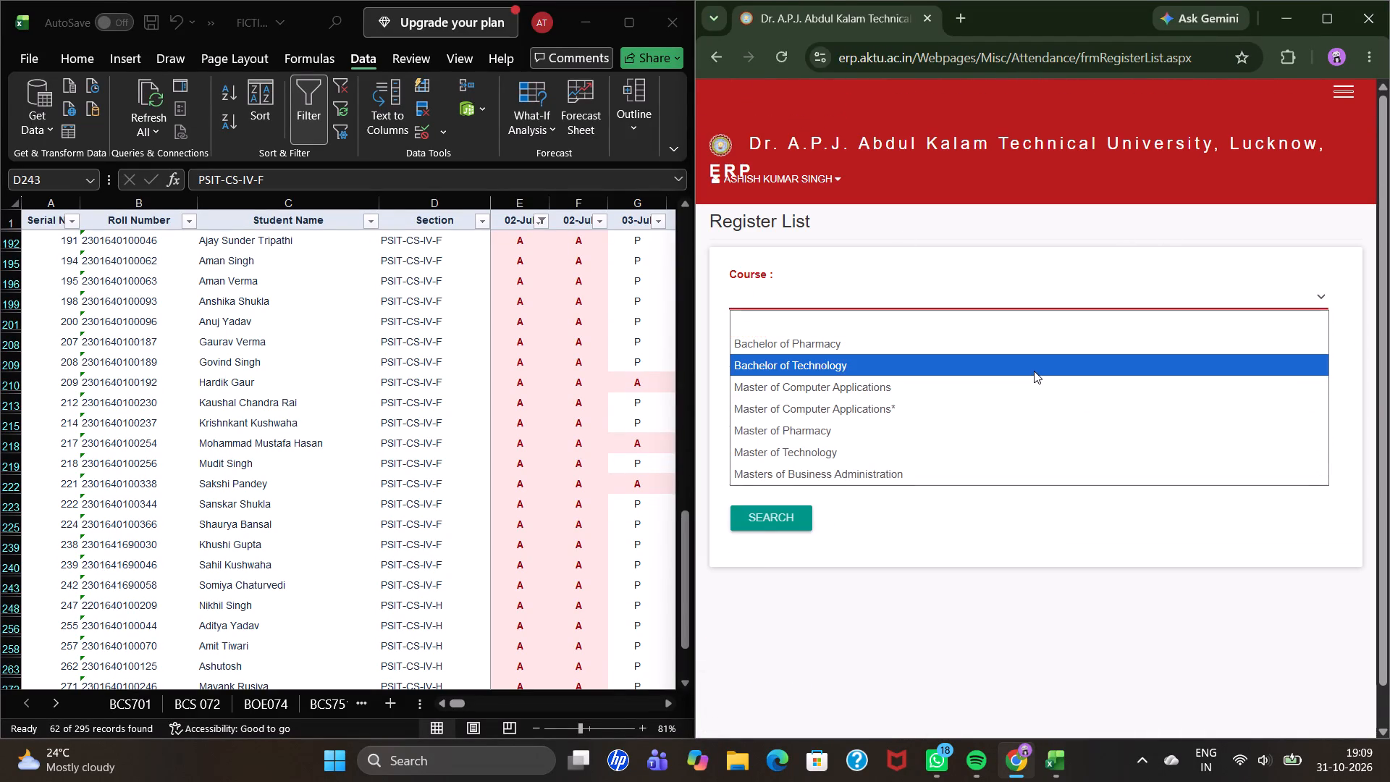
click(1034, 371)
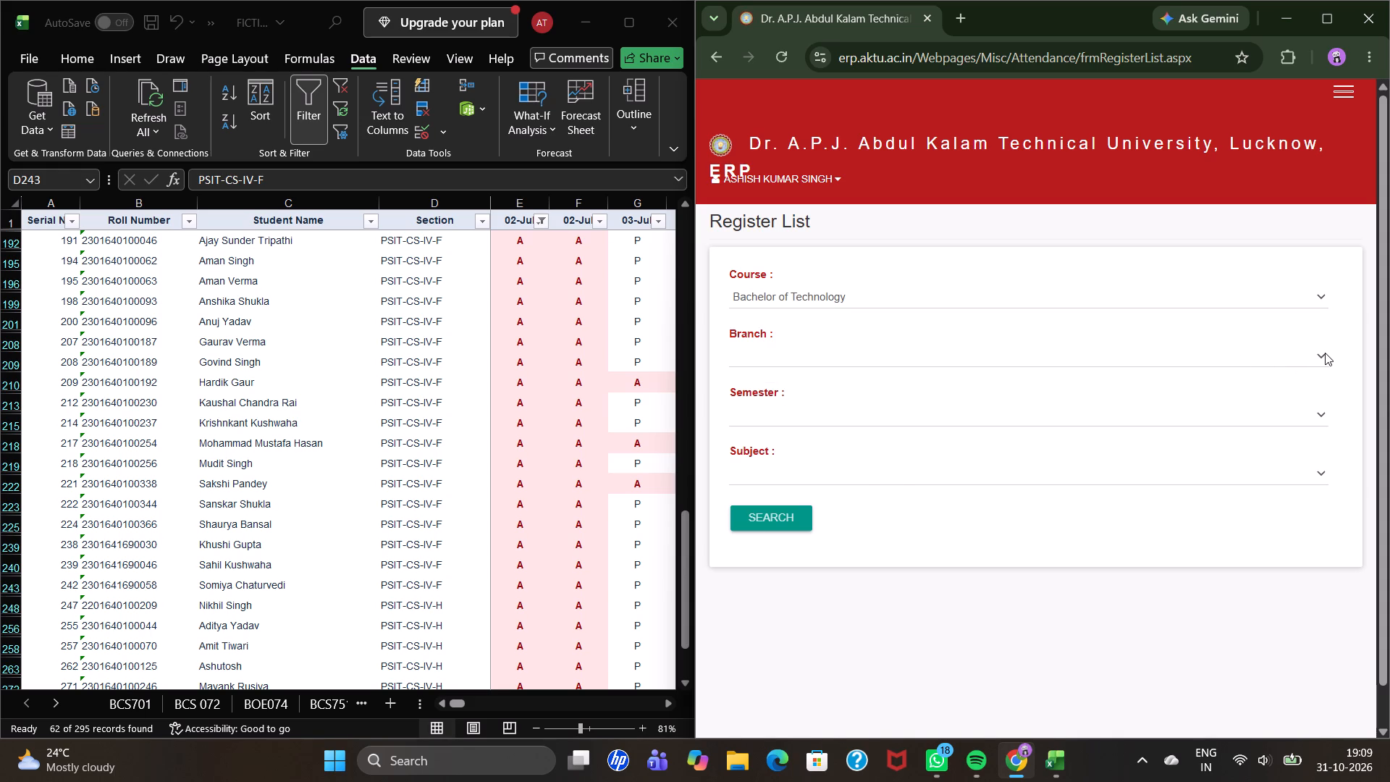
click(1325, 353)
scroll(999, 662, down, 3)
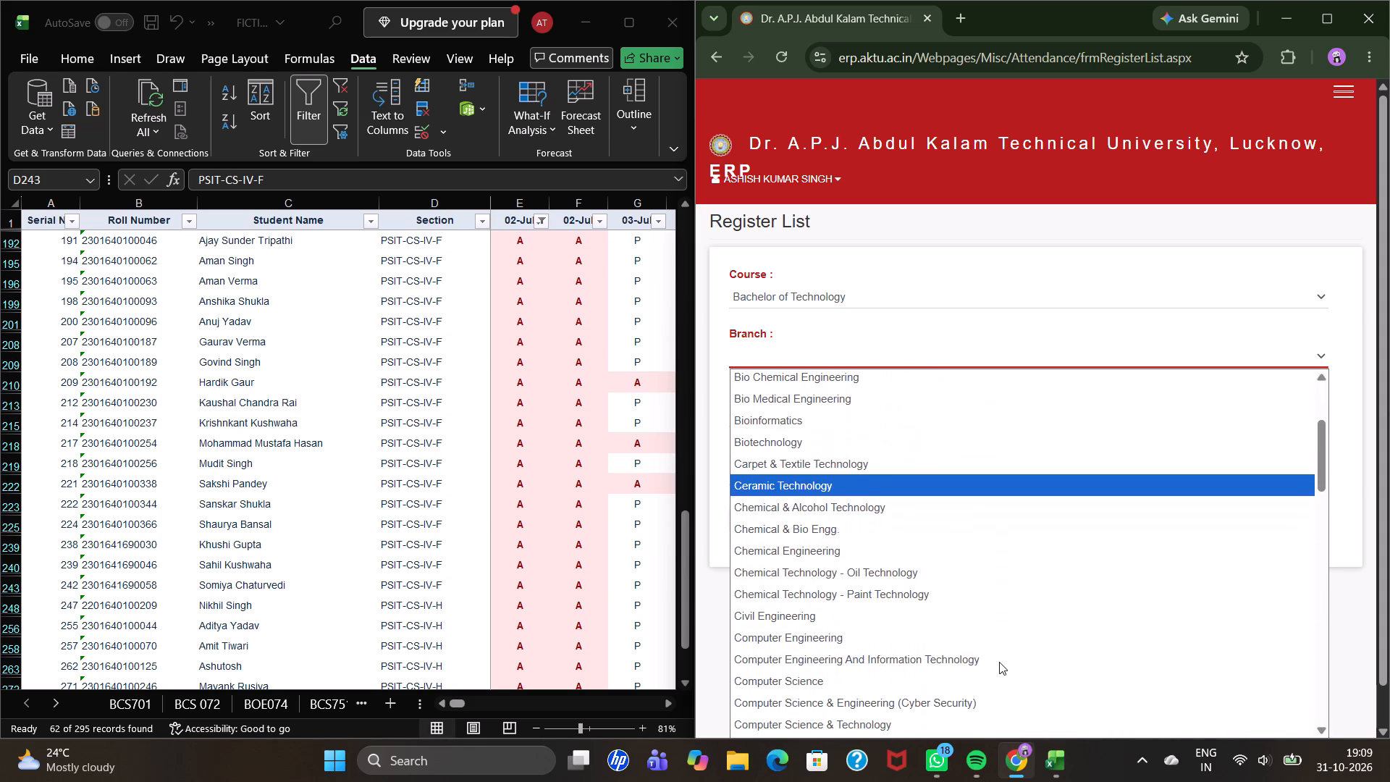
scroll(841, 711, down, 1)
click(846, 699)
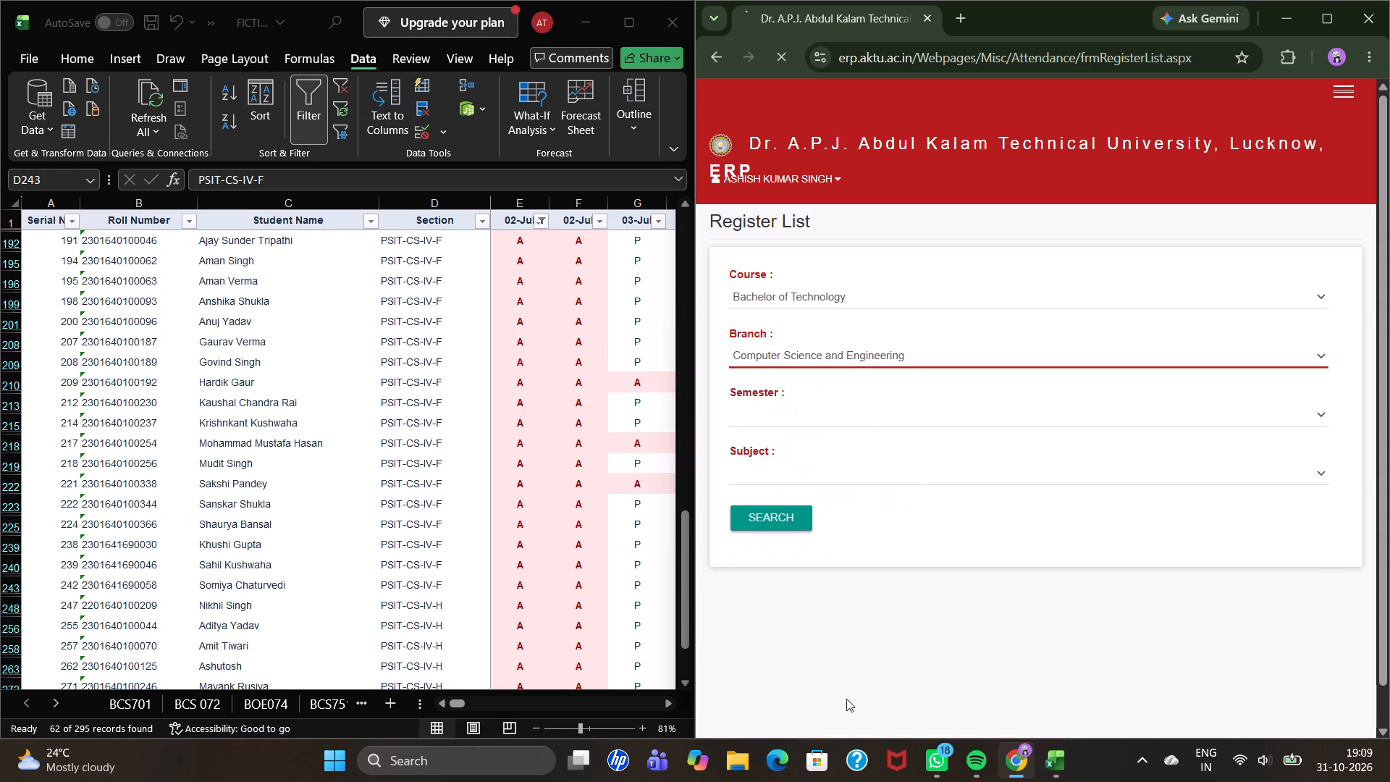
click(1322, 412)
click(958, 608)
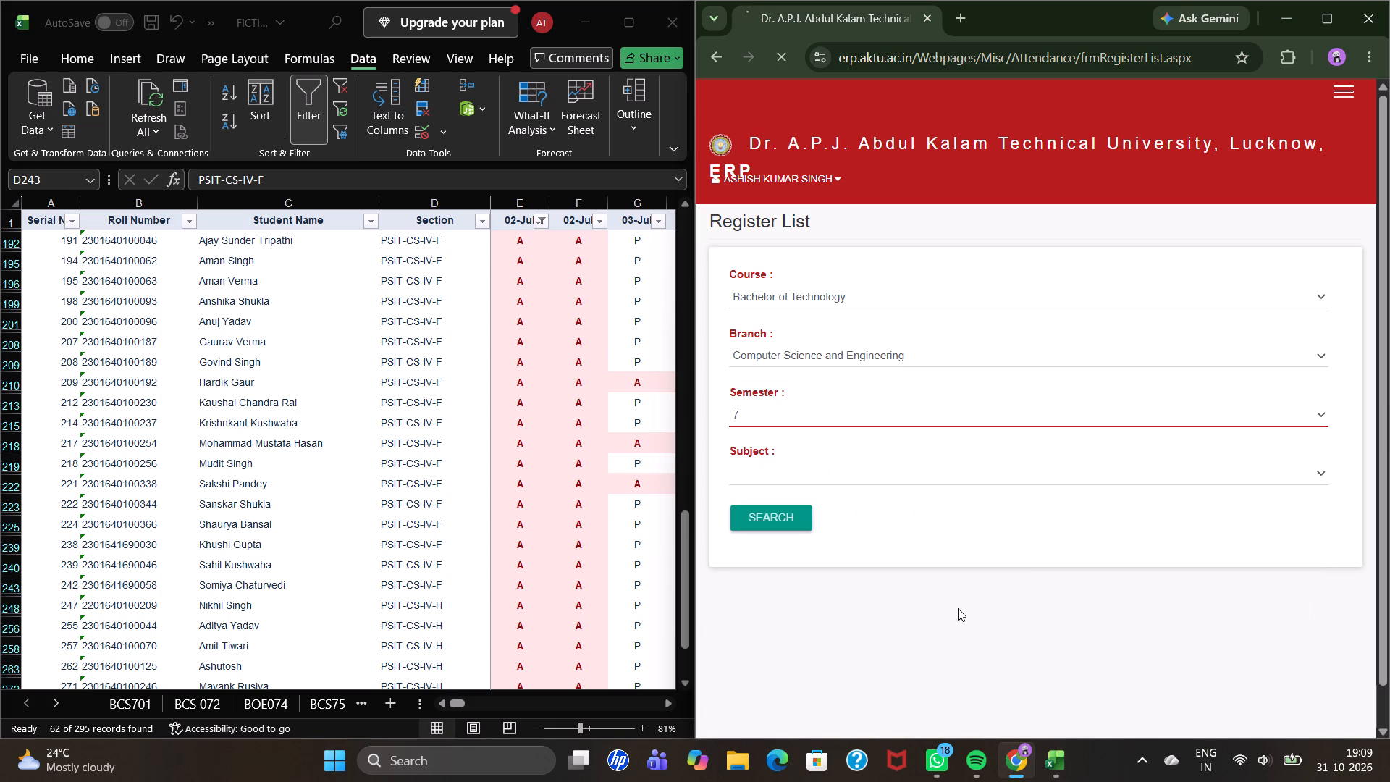
click(1318, 472)
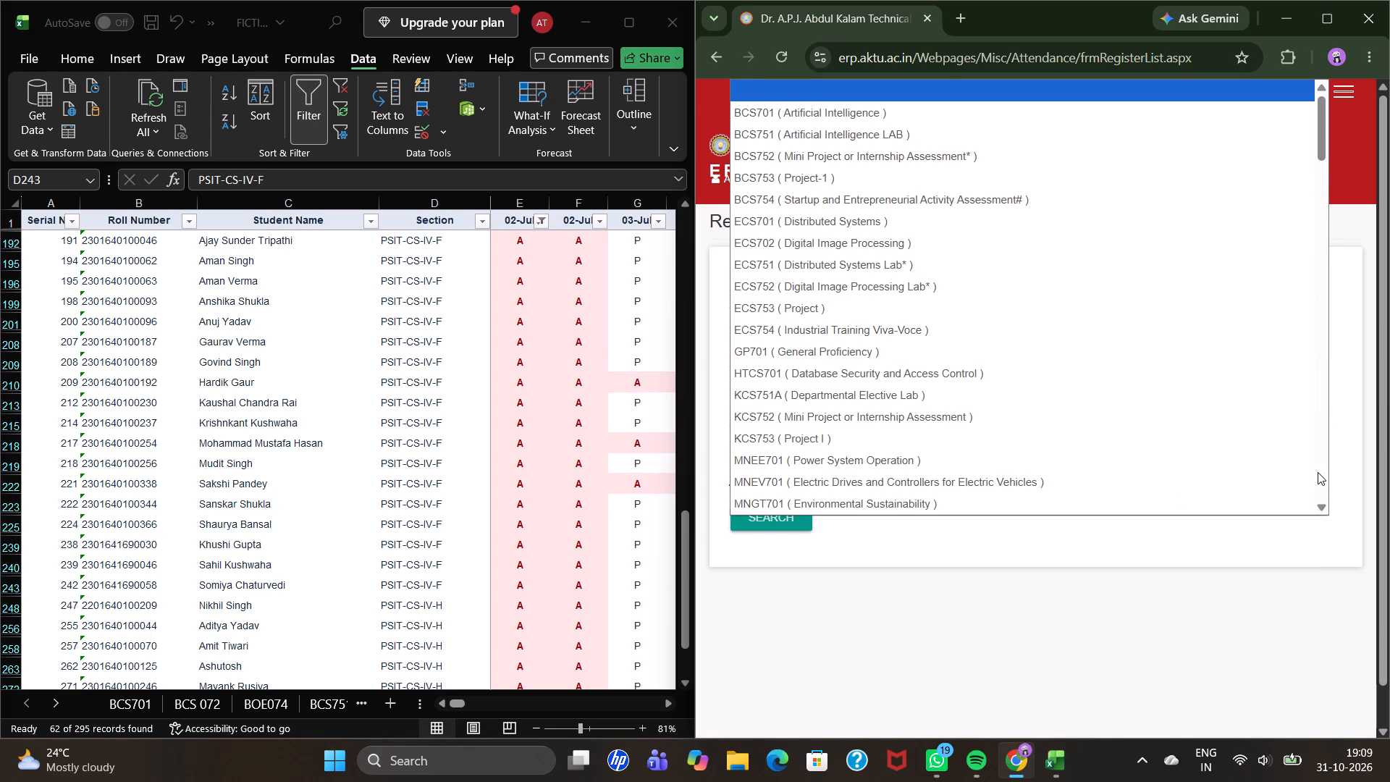
click(1022, 198)
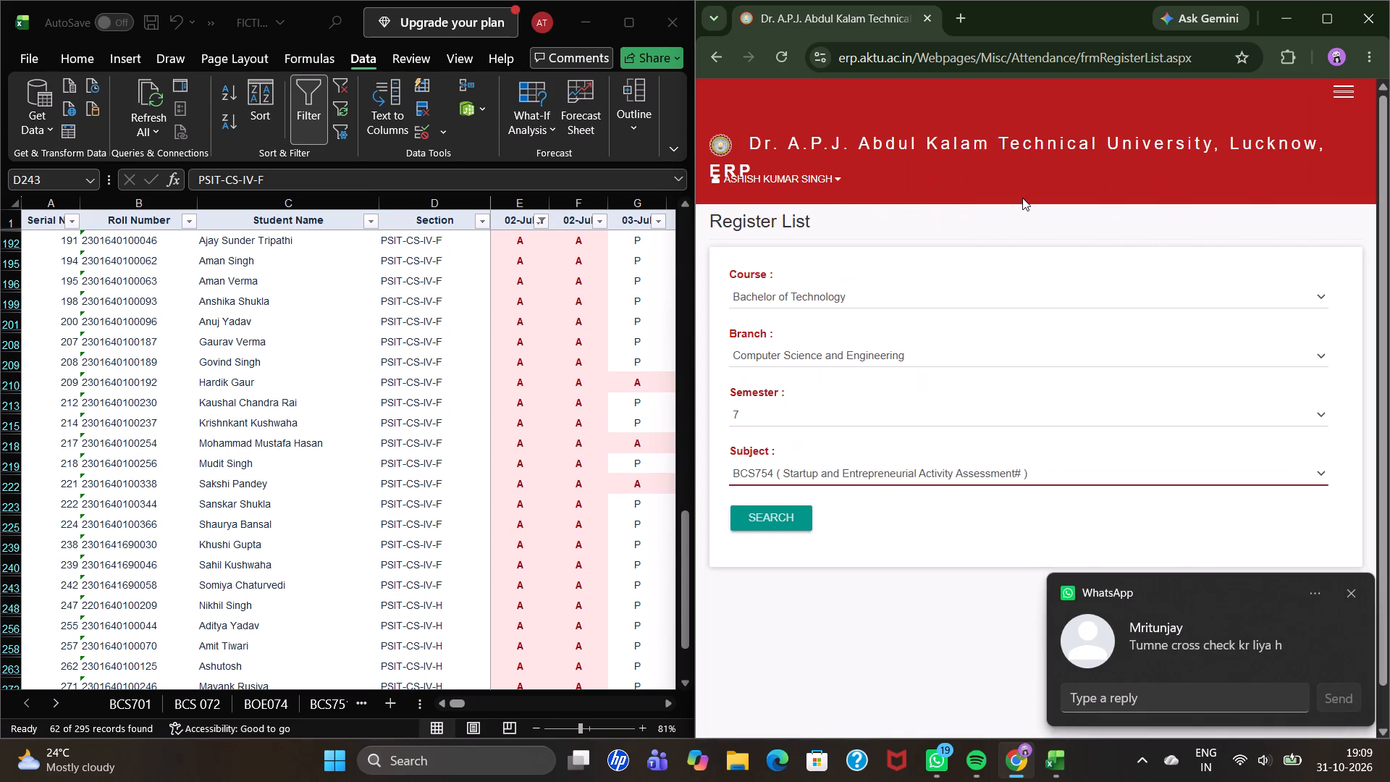
click(801, 519)
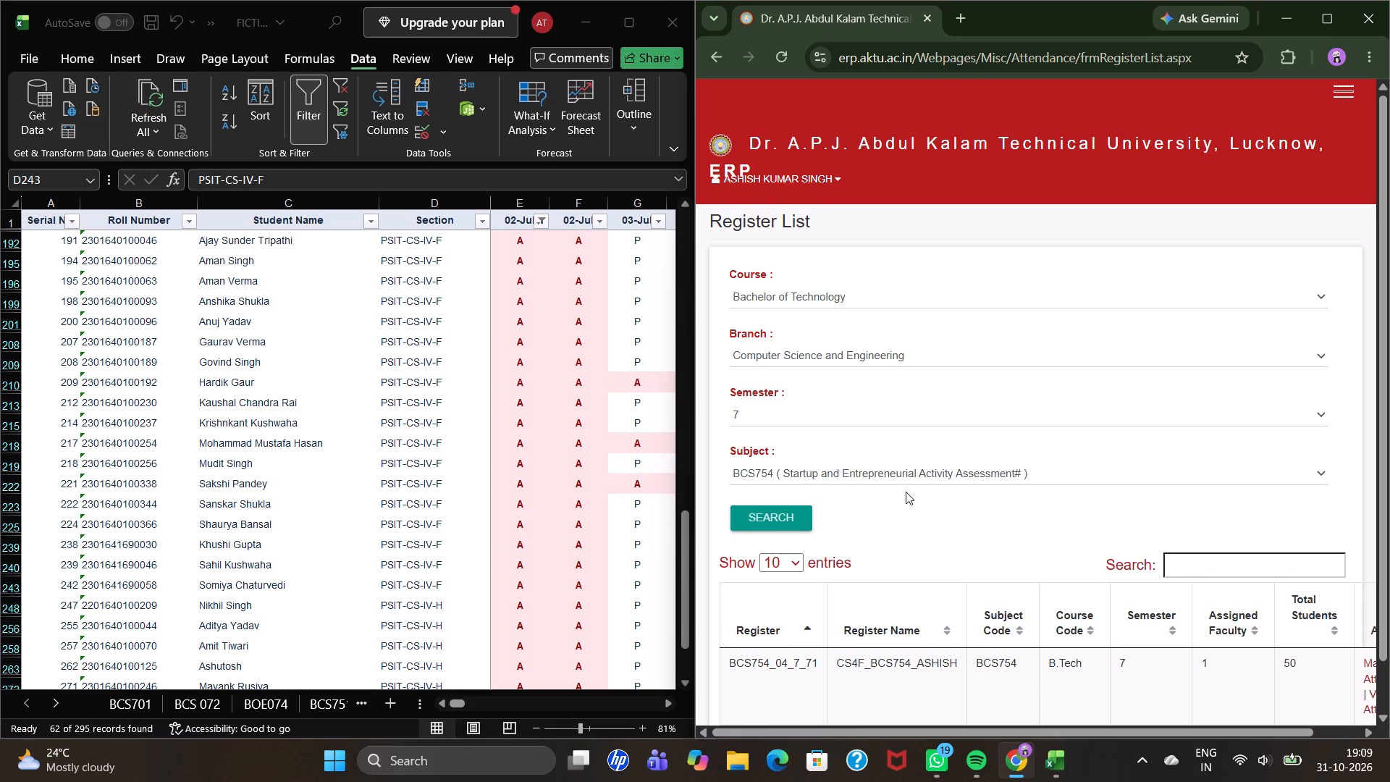
Open the mark-attendance form for register BCS754_04_7_71.
scroll(906, 492, down, 1)
scroll(1056, 617, left, 5)
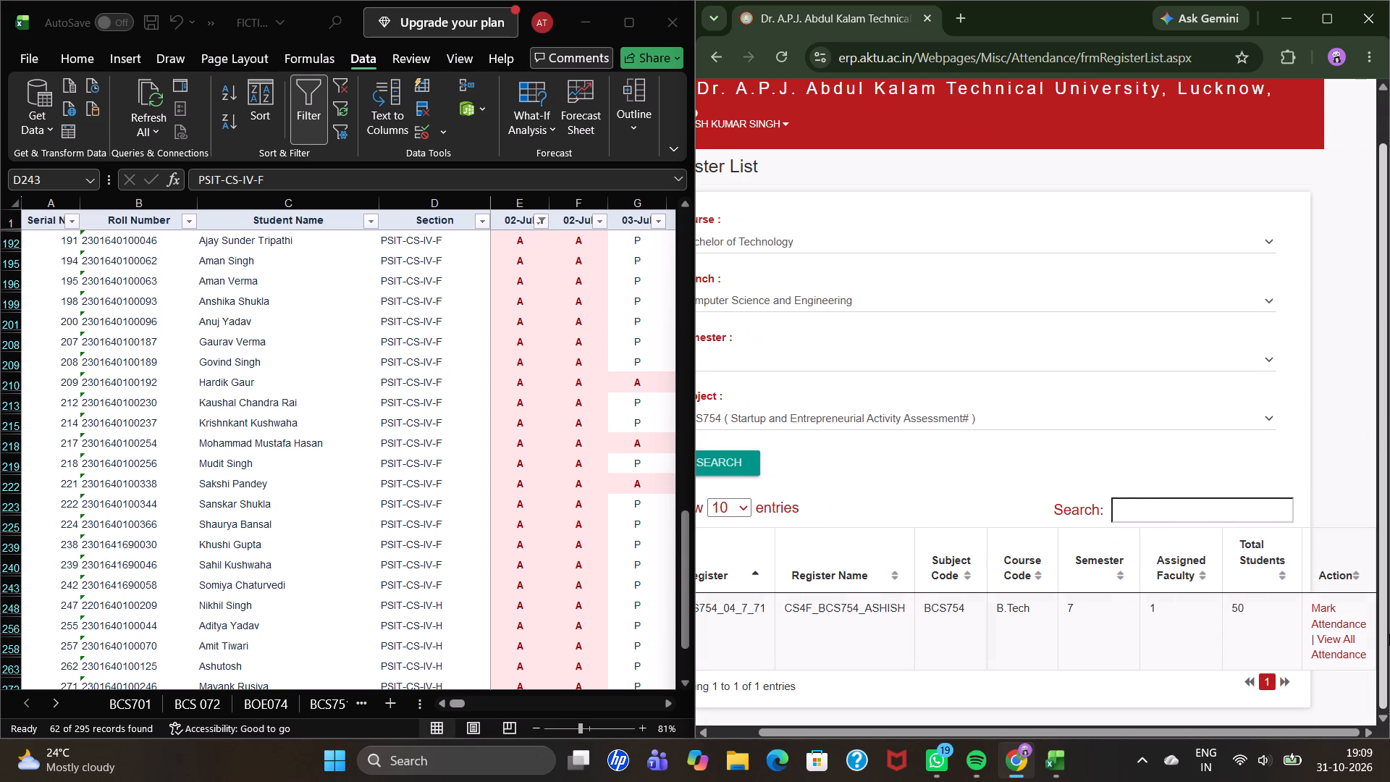
click(1331, 621)
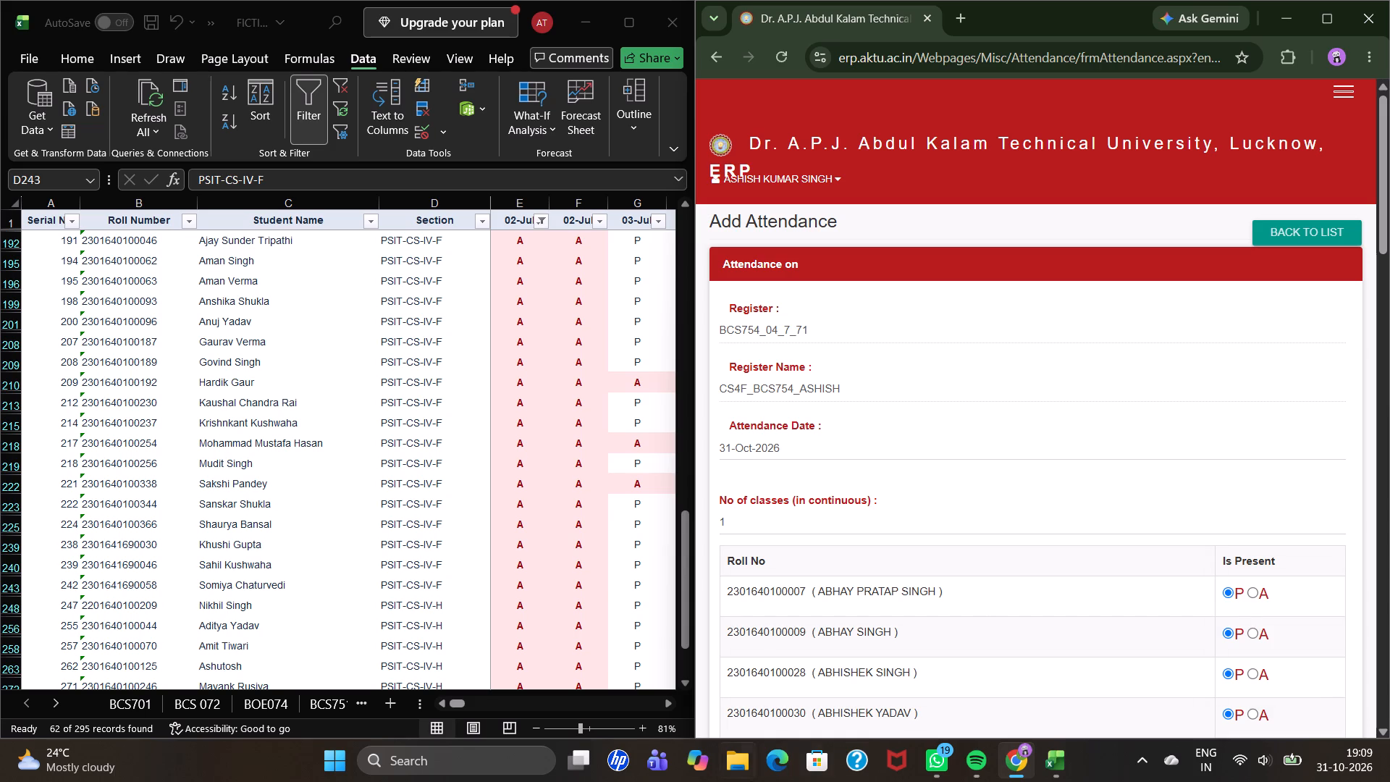
Minimize the browser window with the attendance form and maximize the Excel attendance workbook to fill the whole screen.
click(1283, 23)
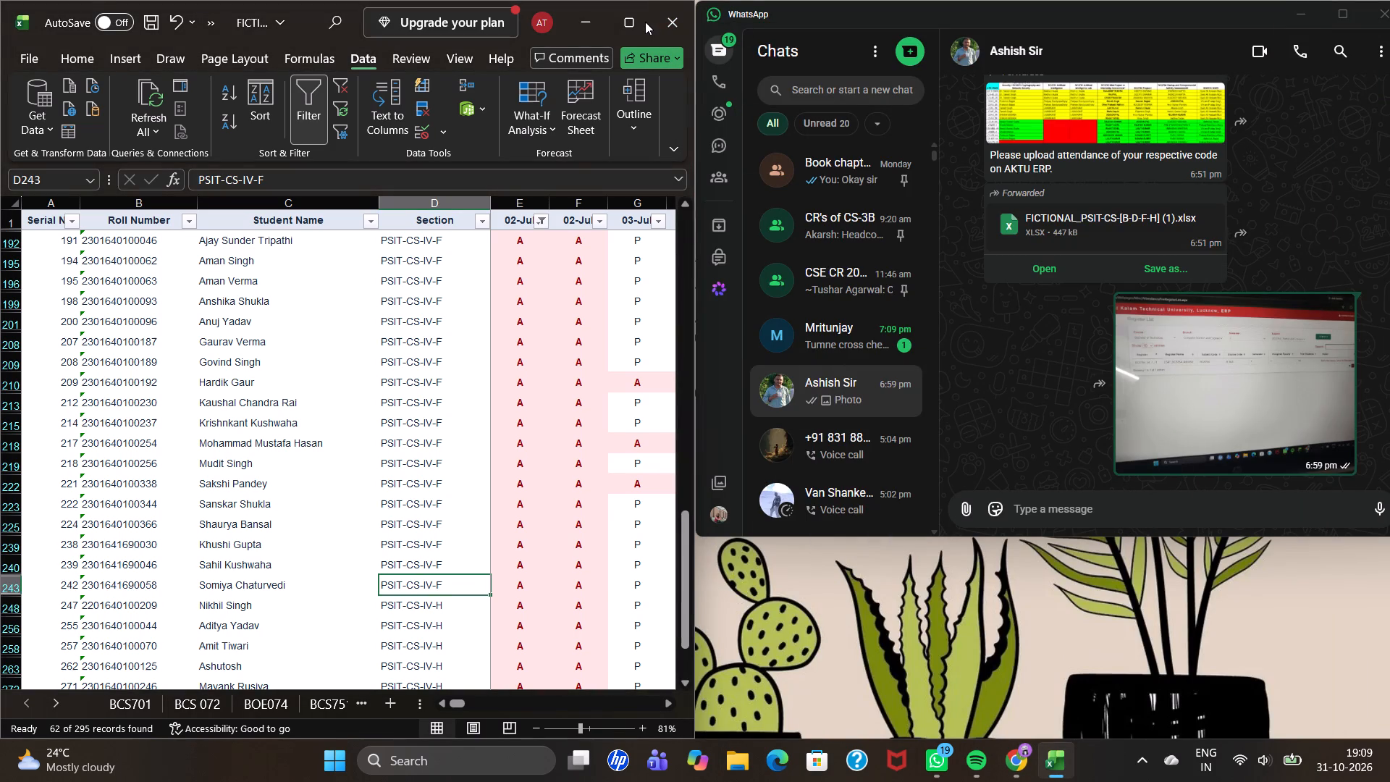
click(639, 21)
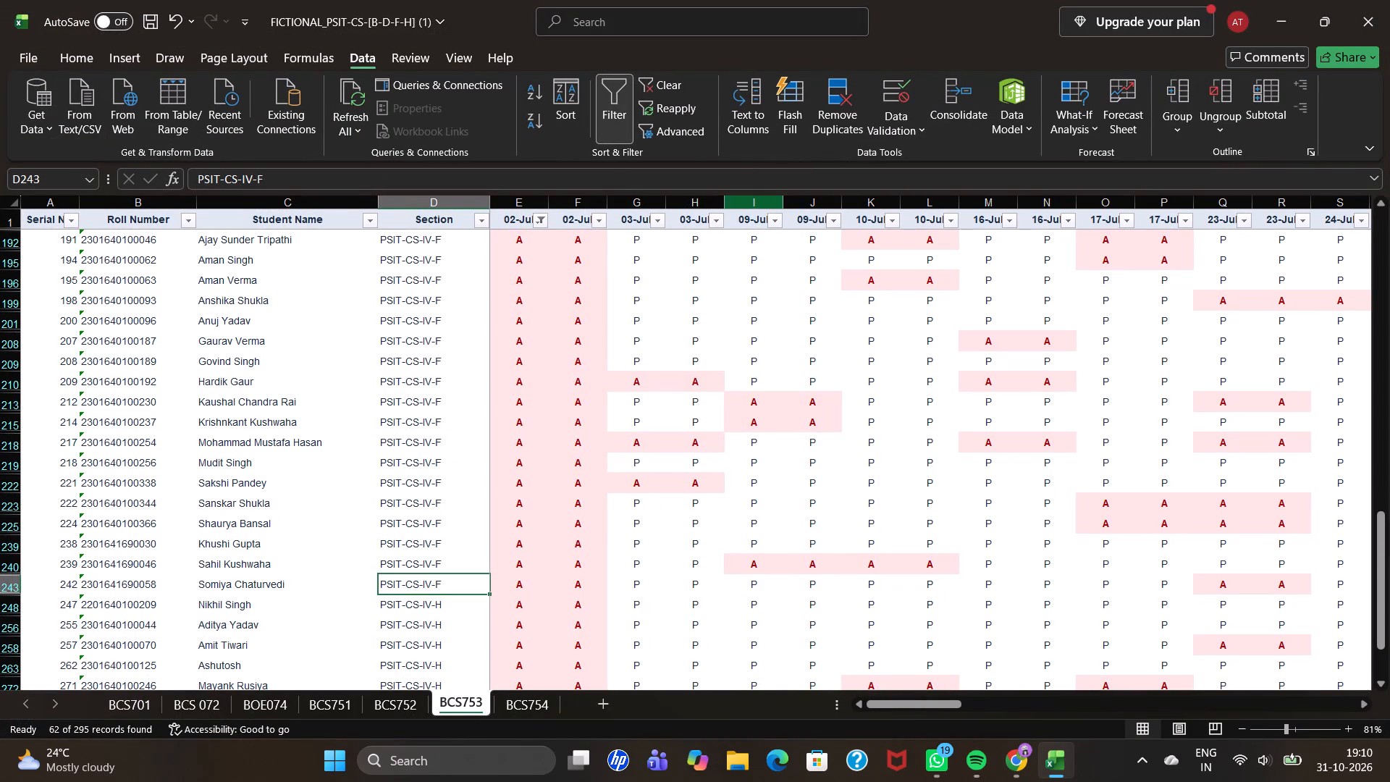